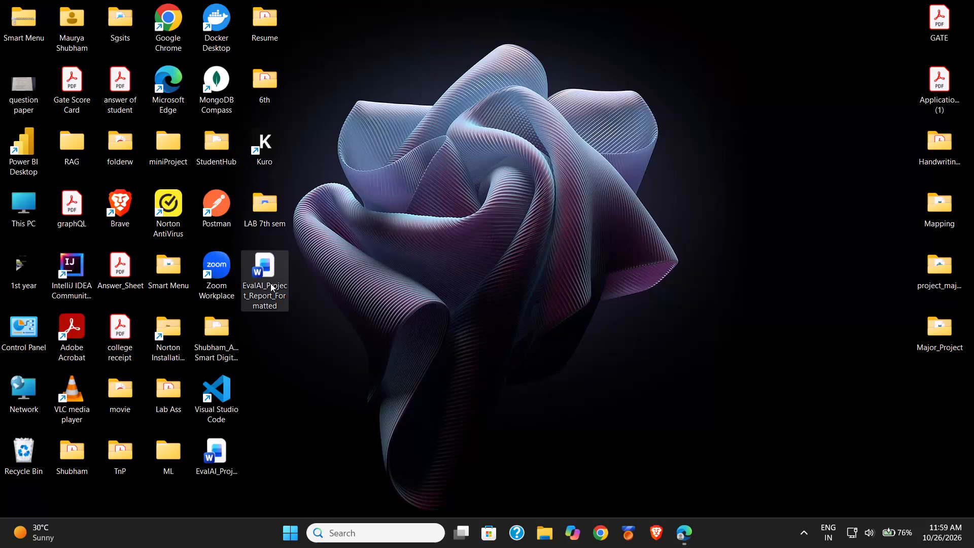
Open the EvalAI_Project_Report_Formatted document from the desktop in Word.
right_click(270, 283)
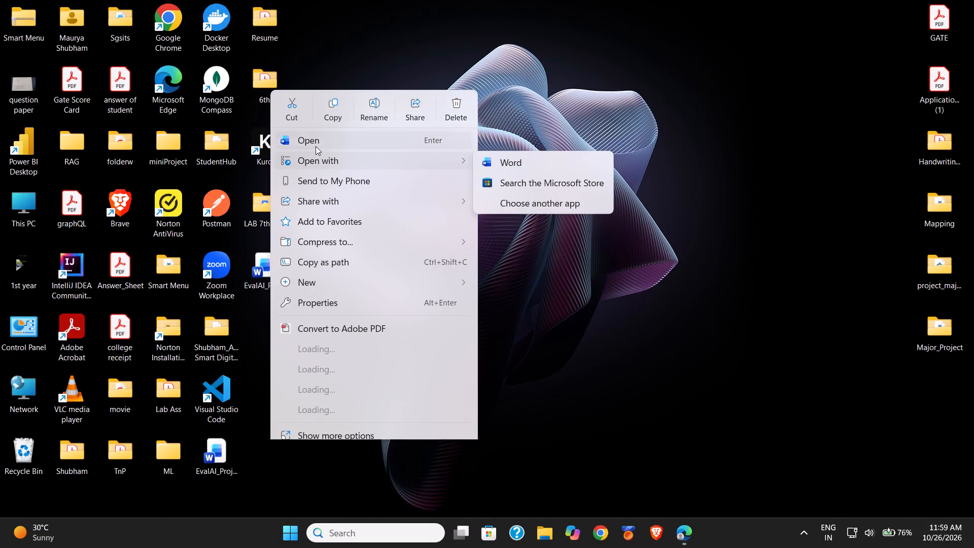
left_click(316, 146)
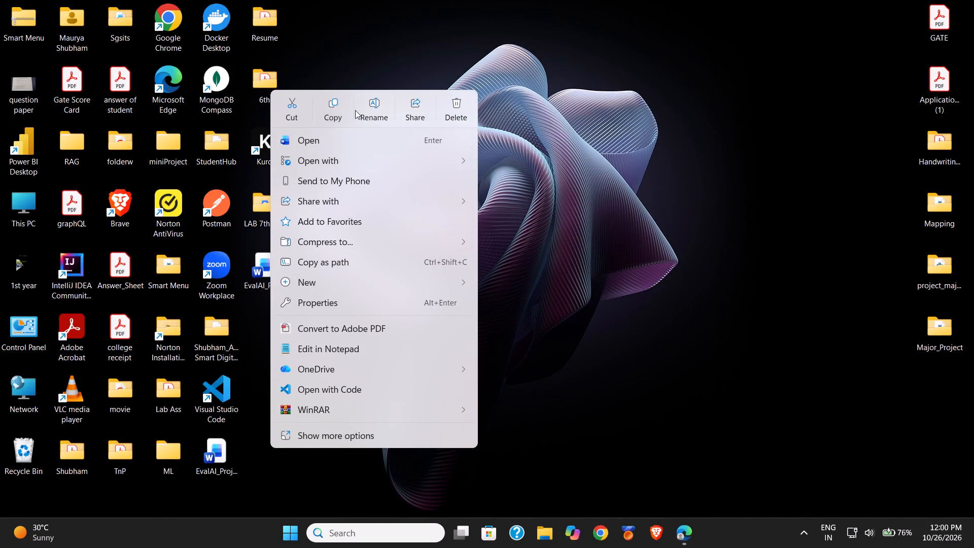
left_click(327, 138)
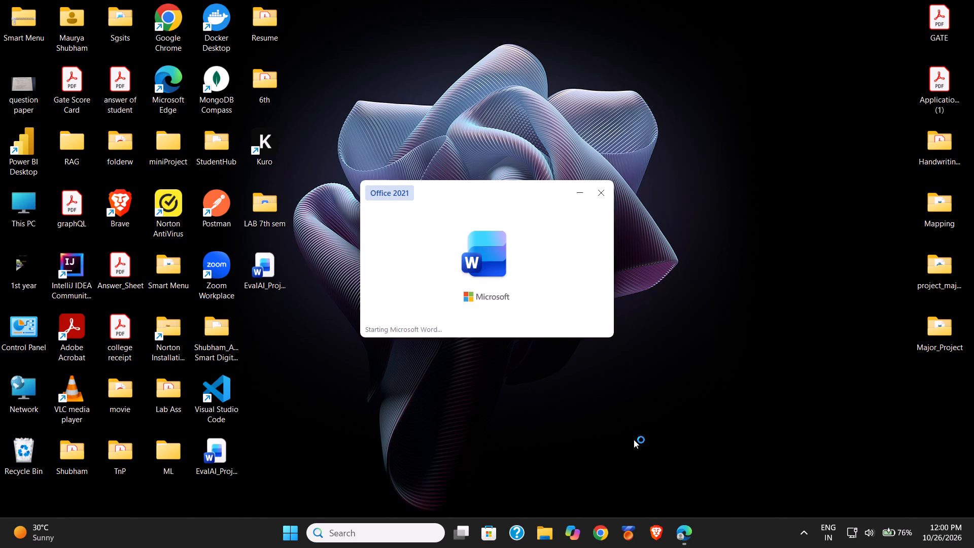
Look through the EvalAI project report from the cover page to the references, including its chapters, diagrams and appendix tables.
scroll(582, 265, "down", 1)
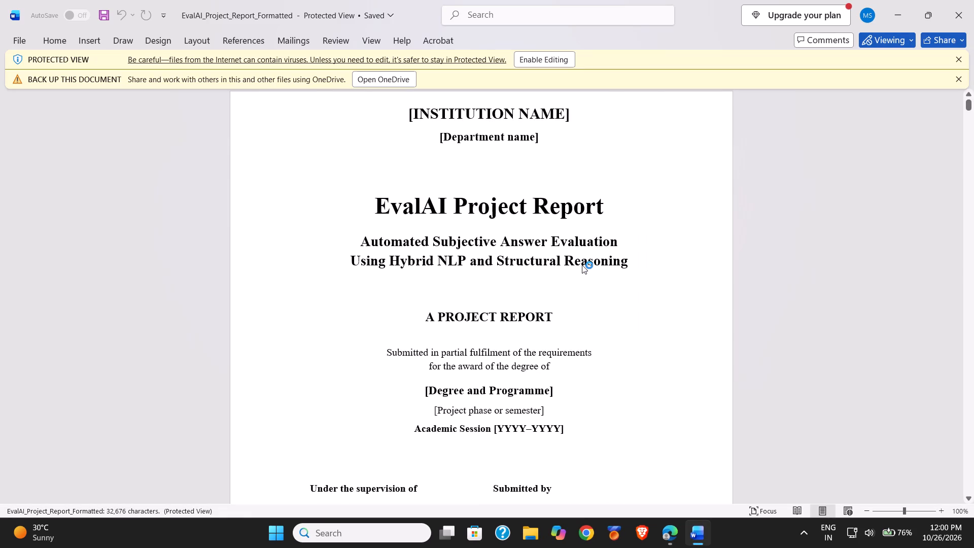
scroll(582, 265, "down", 3)
scroll(573, 318, "down", 2)
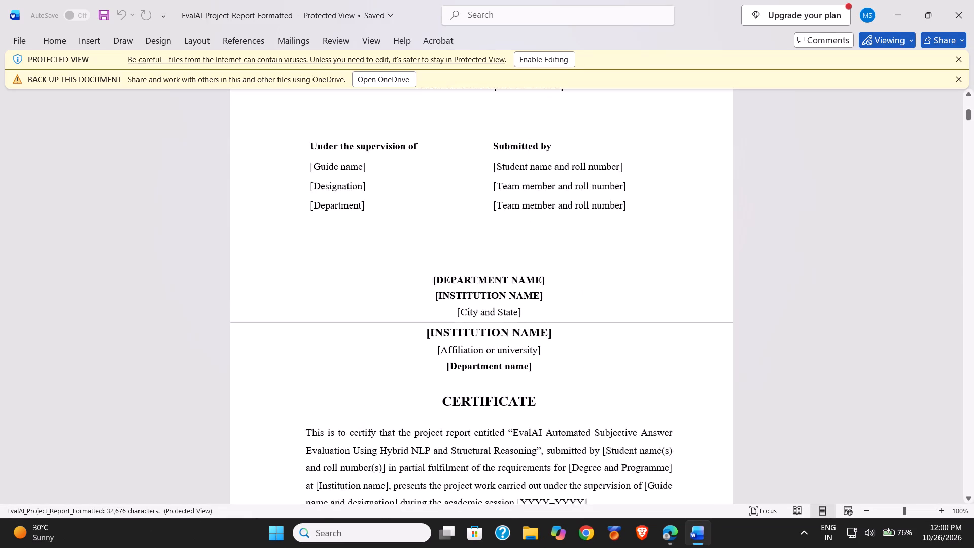
scroll(573, 318, "up", 1)
scroll(573, 318, "down", 5)
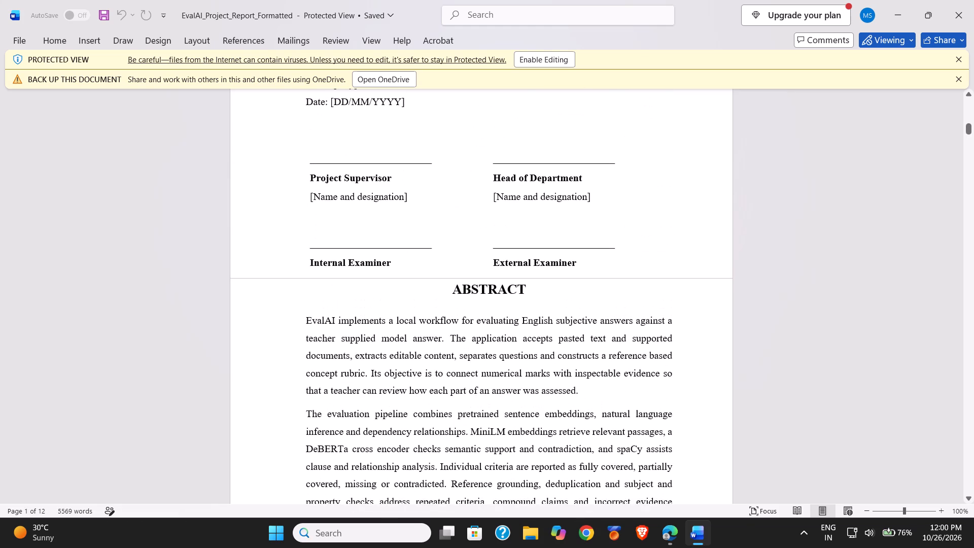
scroll(573, 318, "down", 1)
scroll(573, 318, "up", 1)
scroll(573, 318, "down", 2)
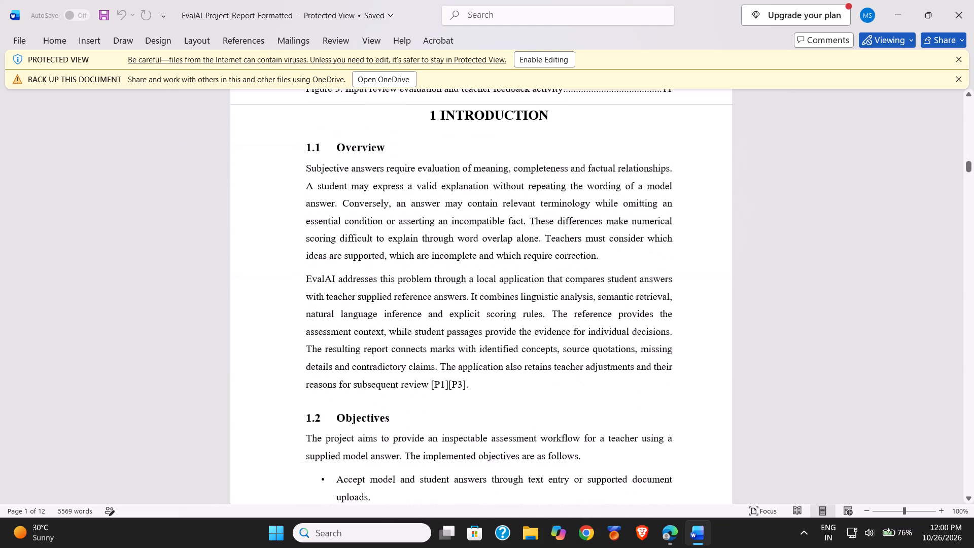
scroll(573, 318, "down", 11)
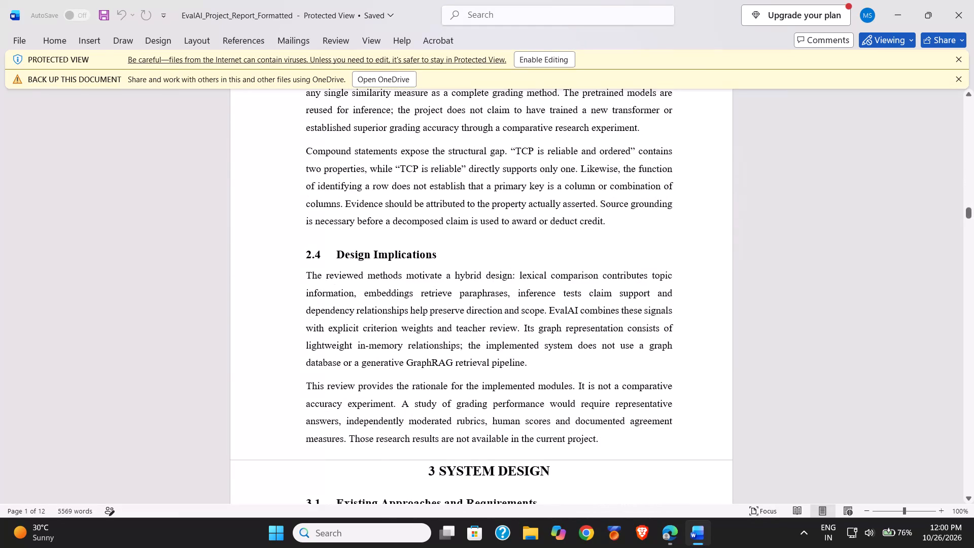
scroll(573, 318, "down", 10)
scroll(573, 318, "up", 4)
scroll(573, 318, "down", 1)
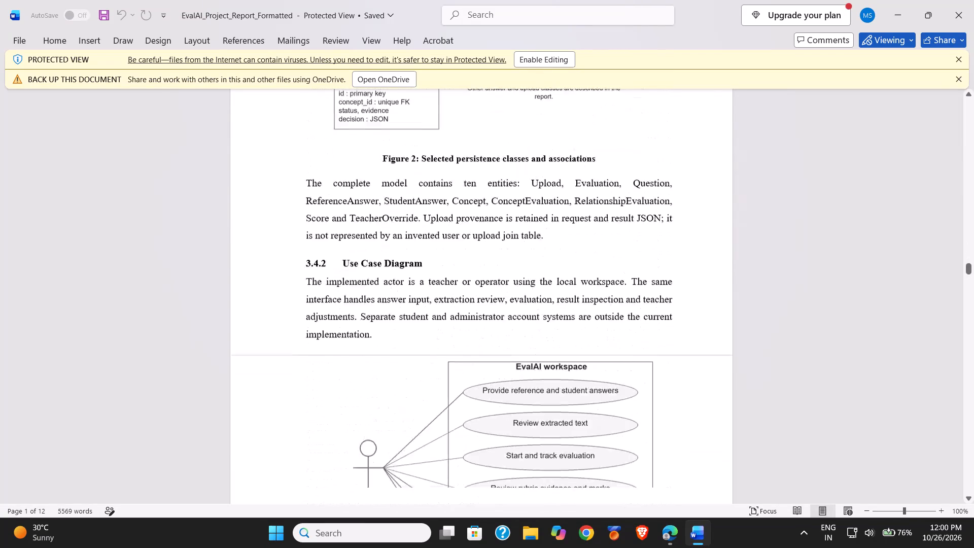
scroll(573, 318, "down", 2)
double_click(552, 289)
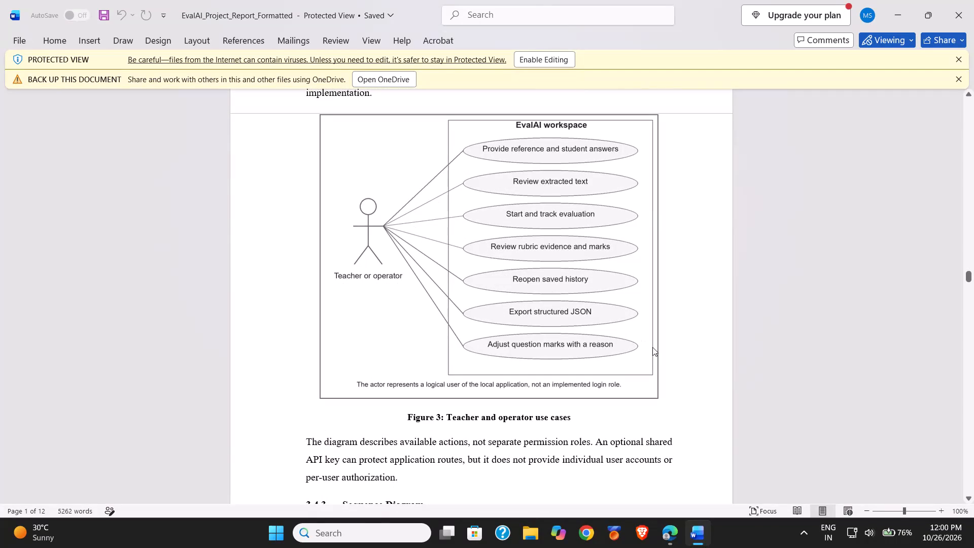
left_click_drag(686, 428, 655, 464)
scroll(655, 464, "down", 5)
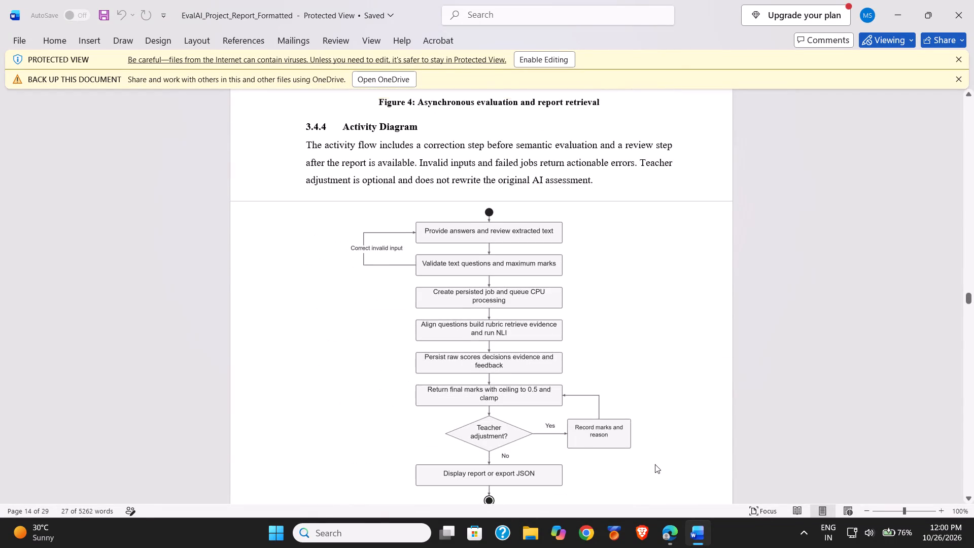
scroll(620, 441, "down", 8)
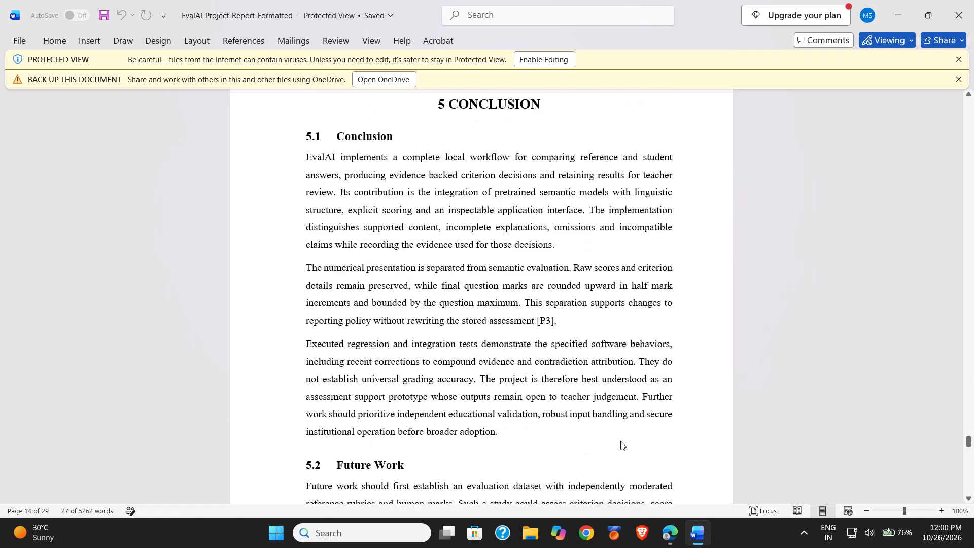
scroll(620, 441, "down", 7)
scroll(620, 441, "up", 1)
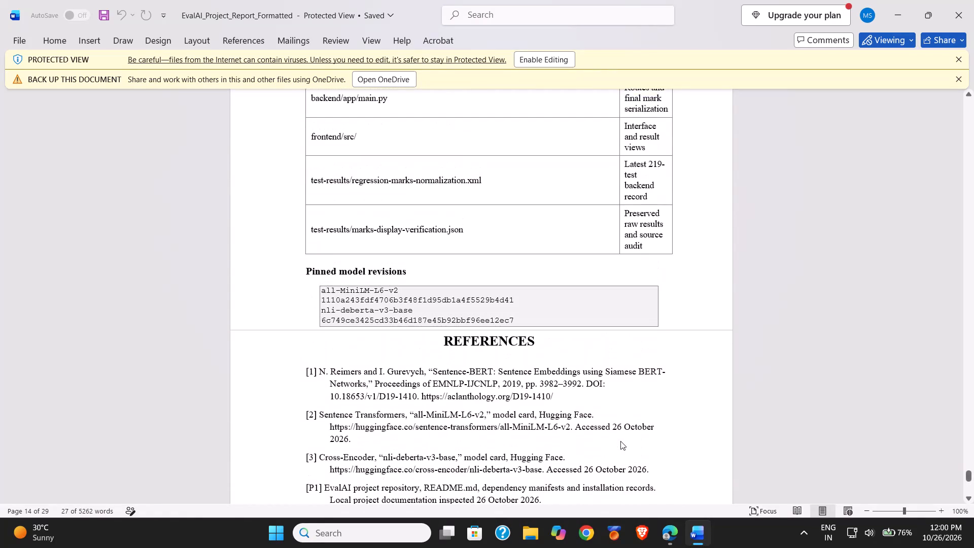
scroll(620, 441, "up", 1)
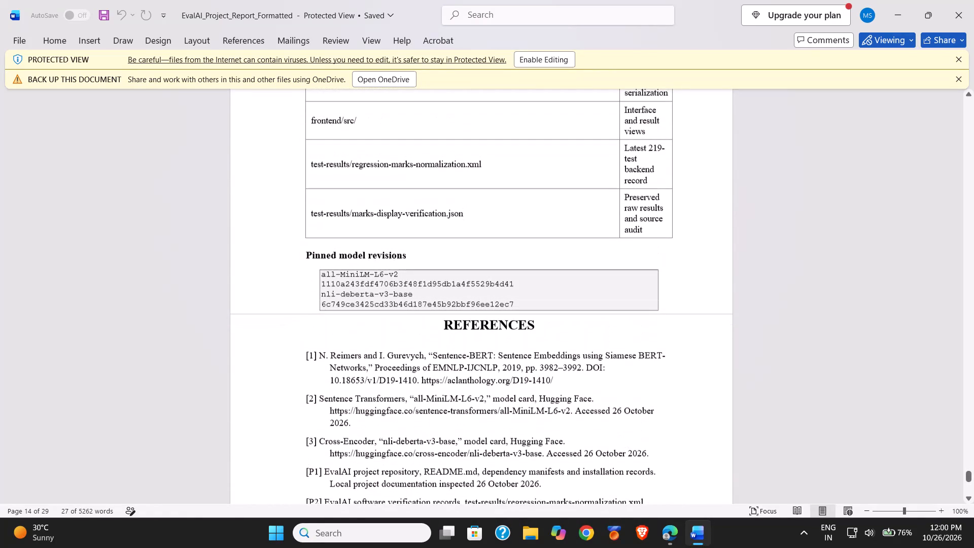
scroll(620, 441, "up", 2)
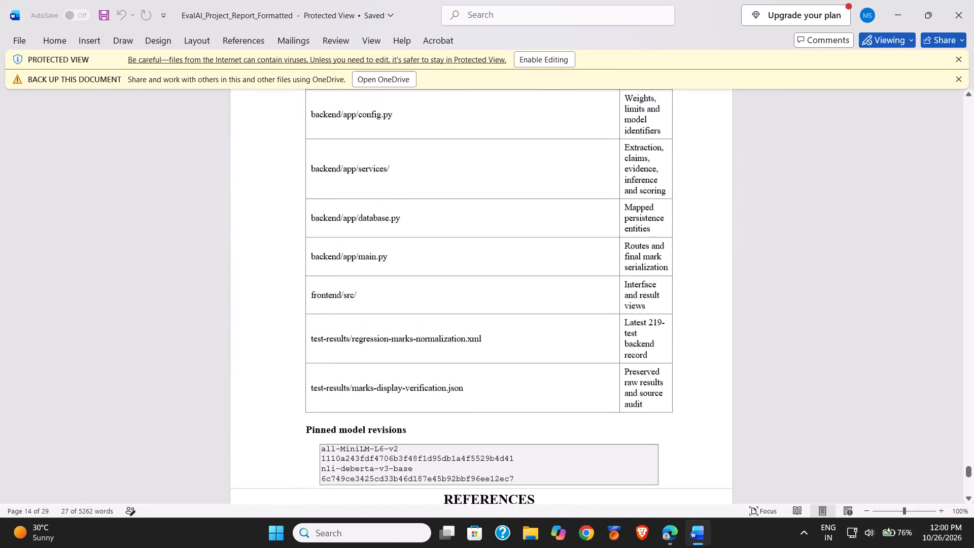
Switch to Google Chrome, open Google Docs from the Google apps and create a blank document.
left_click(595, 534)
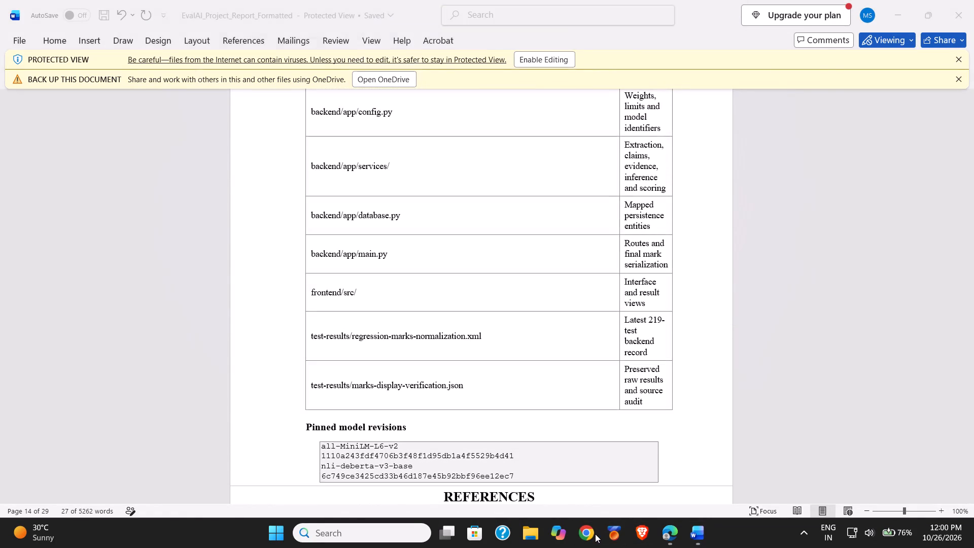
left_click(337, 361)
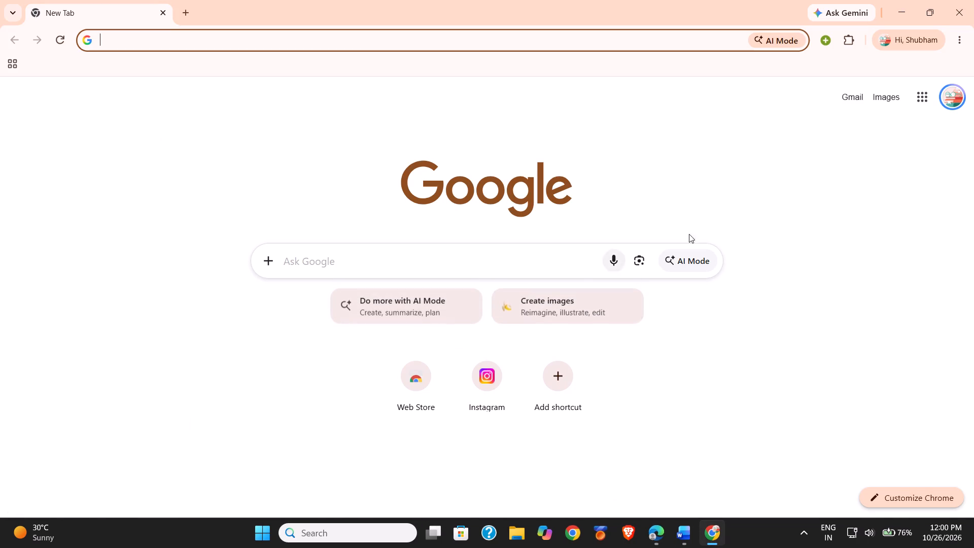
left_click(924, 100)
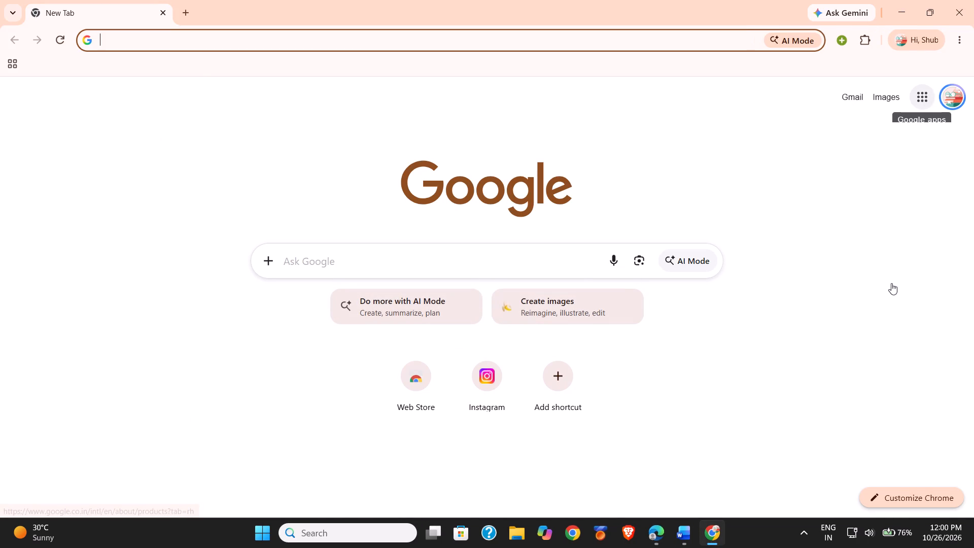
scroll(855, 344, "down", 1)
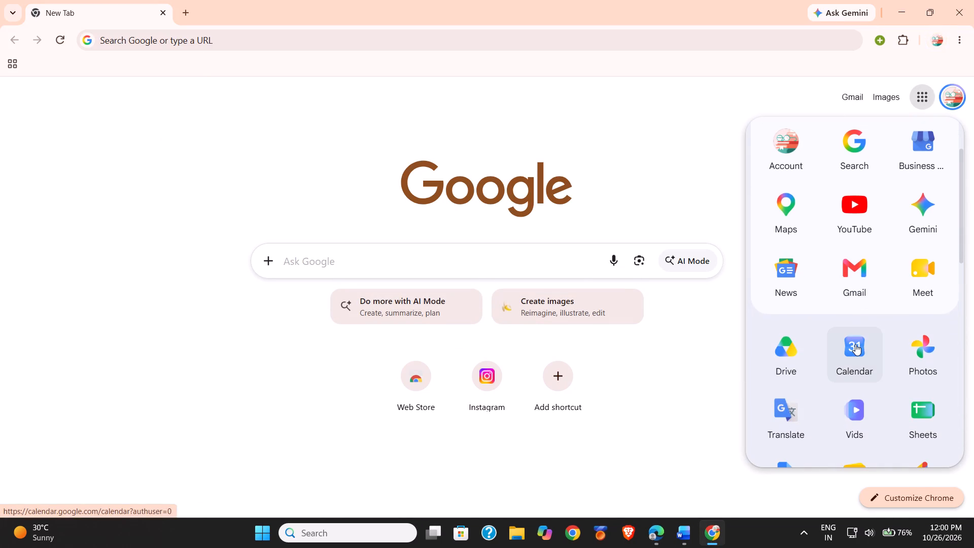
scroll(843, 317, "up", 2)
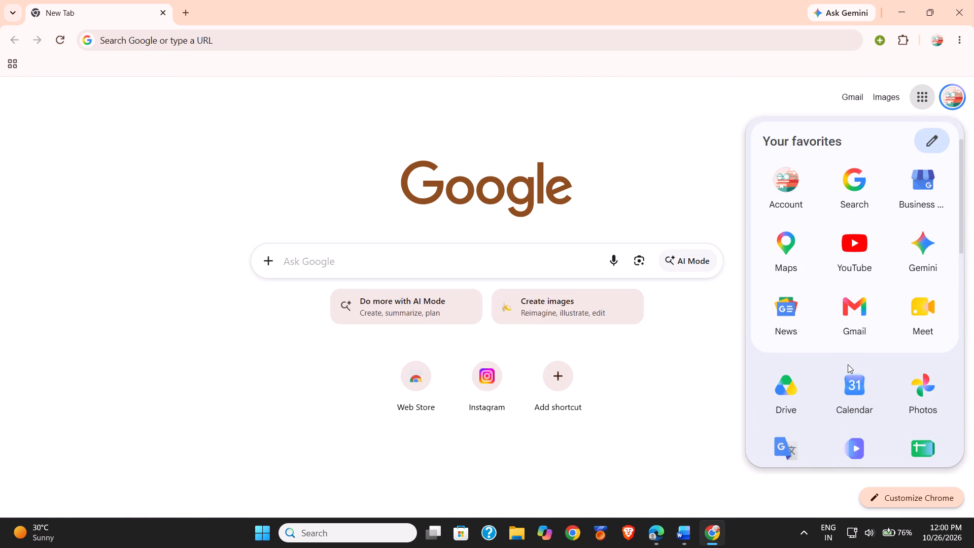
scroll(848, 364, "down", 1)
left_click(789, 447)
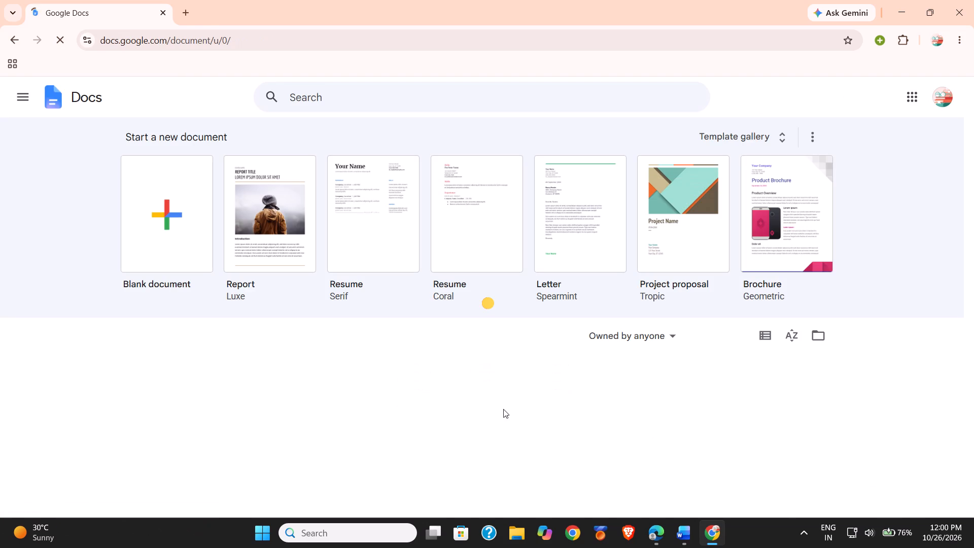
left_click(172, 221)
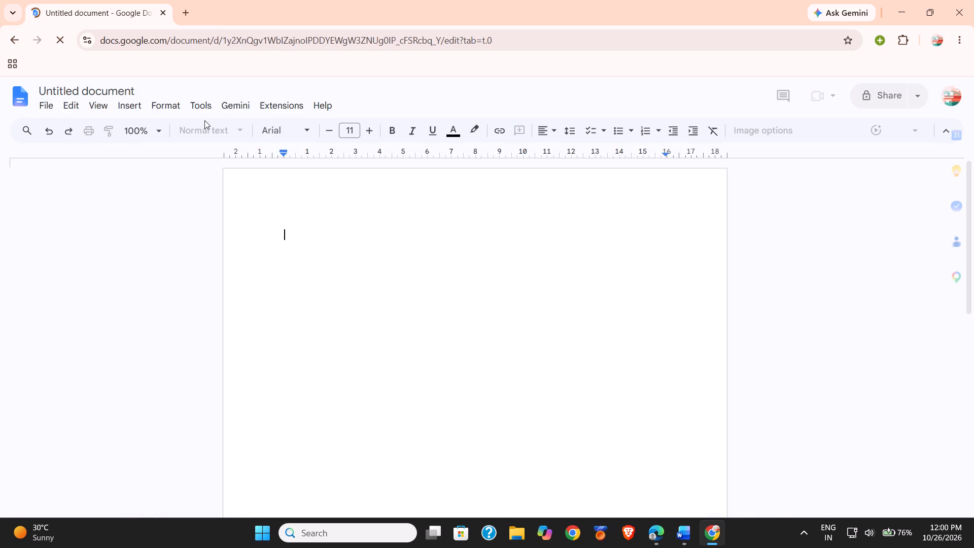
Rename the untitled Google Docs document as Major_Project.
left_click_drag(92, 93, 84, 93)
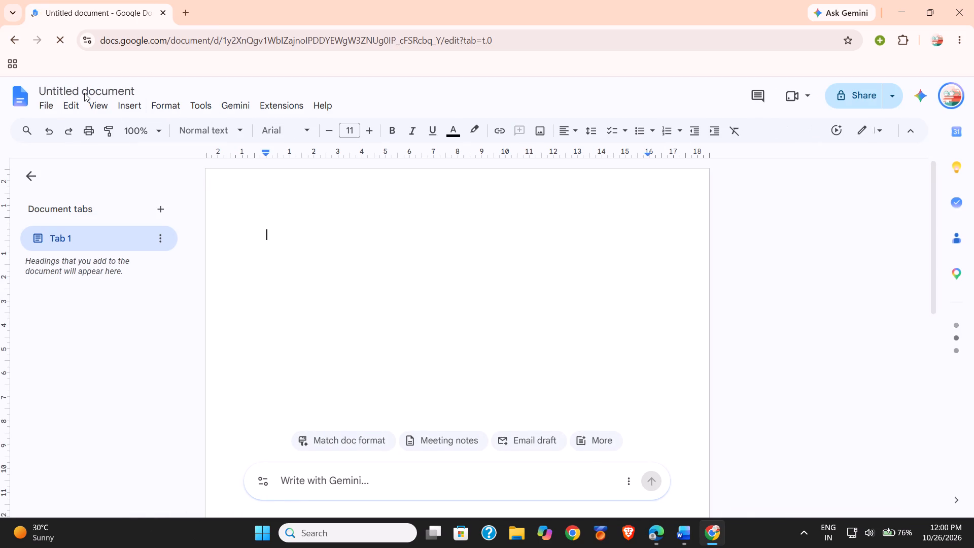
triple_click(84, 93)
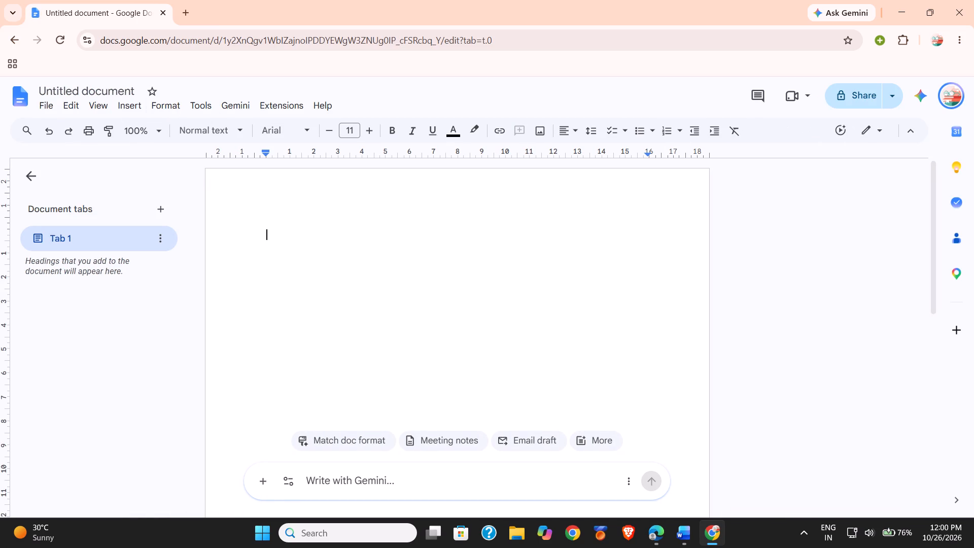
triple_click(63, 87)
key("BackSpace")
type("Major_Project")
key("Return")
With the cursor in the Major_Project body, check the Word report's cover page and switch back to the Google Docs document.
left_click(301, 225)
key("alt+Tab")
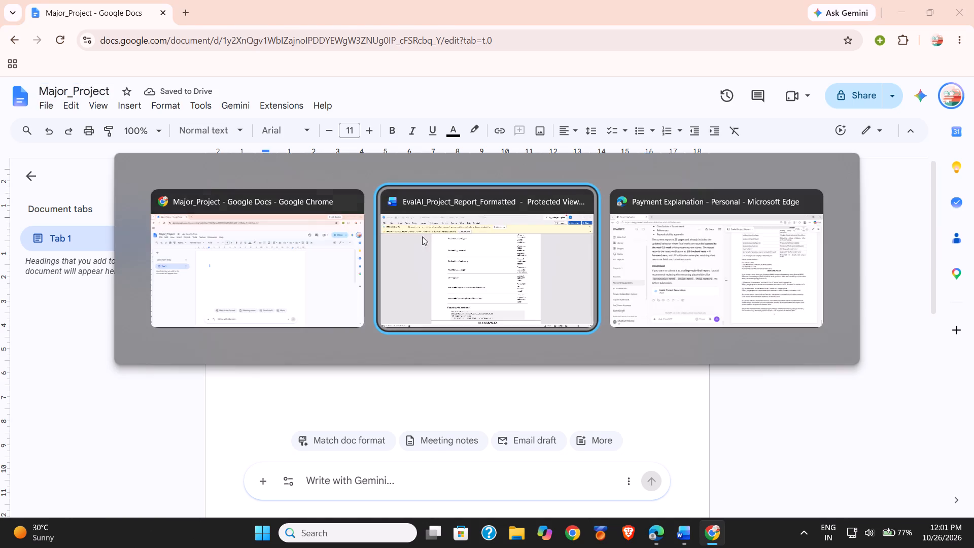
scroll(427, 242, "up", 20)
scroll(427, 242, "up", 11)
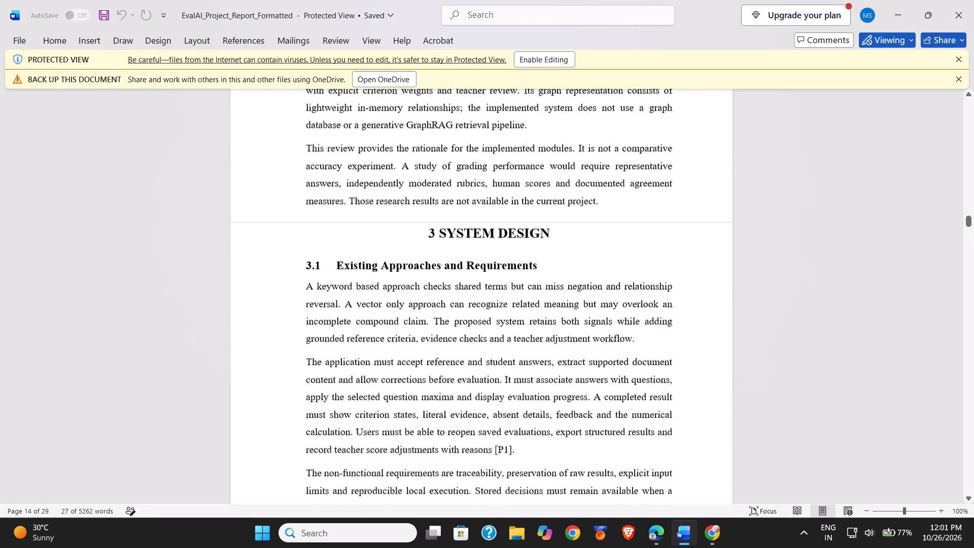
scroll(427, 242, "up", 7)
scroll(427, 242, "up", 15)
key("alt+Tab")
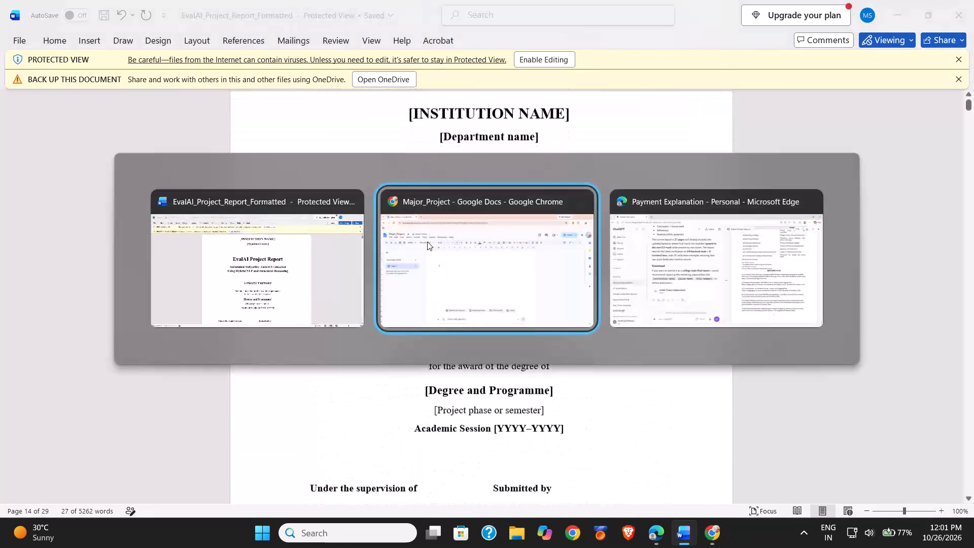
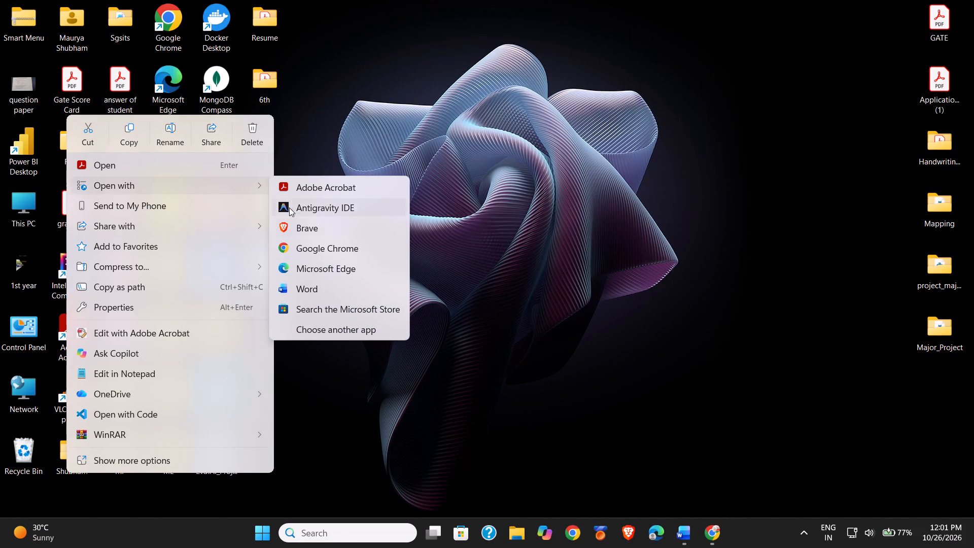
Open the graphQL PDF from the desktop in Brave.
left_click(314, 234)
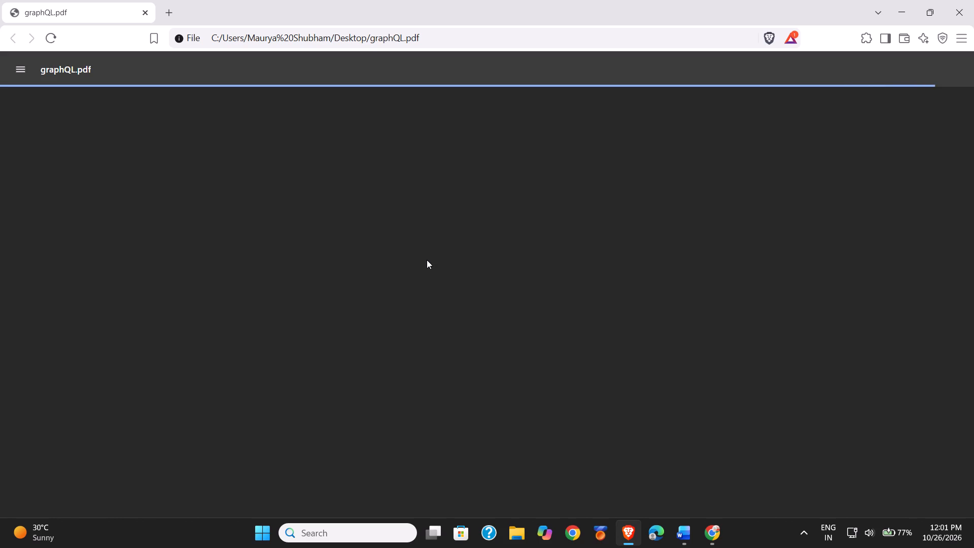
Examine the scanned report's cover page, from the logo to the department name, and the contents page that follows it.
scroll(503, 362, "down", 3)
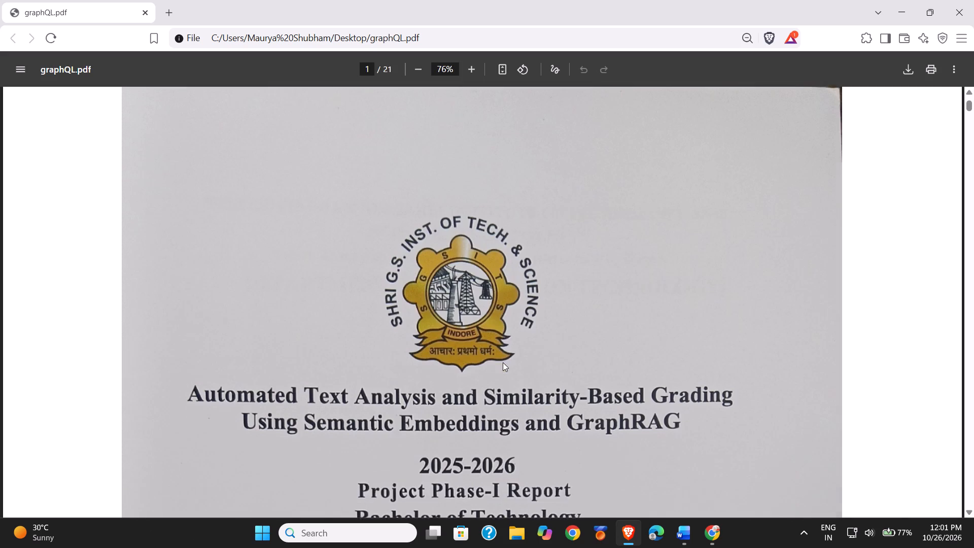
scroll(503, 362, "up", 1)
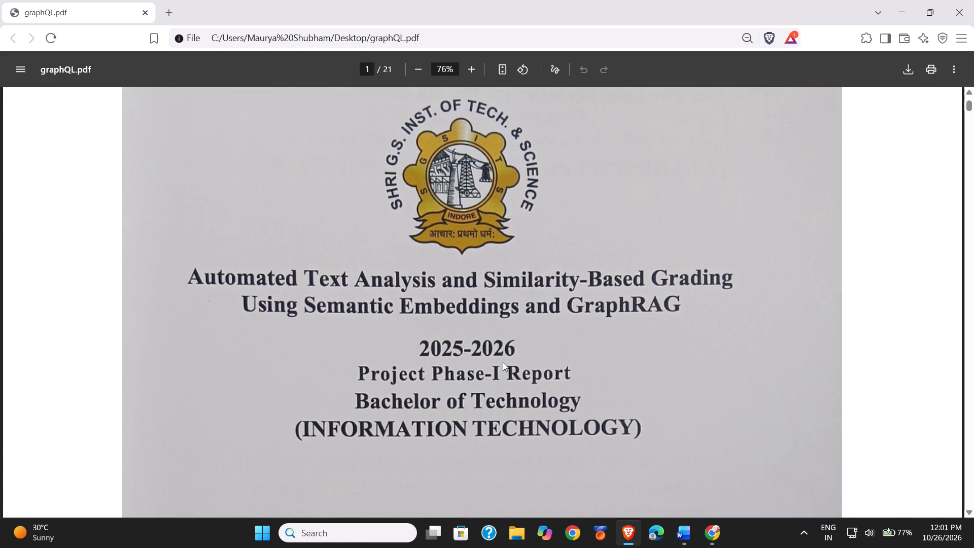
scroll(503, 362, "up", 7)
scroll(503, 362, "down", 1)
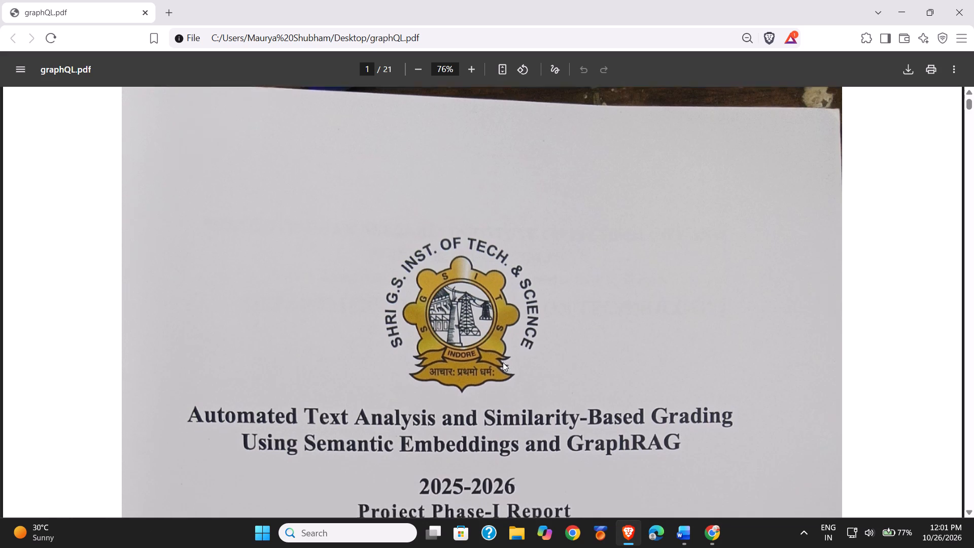
scroll(503, 362, "down", 3)
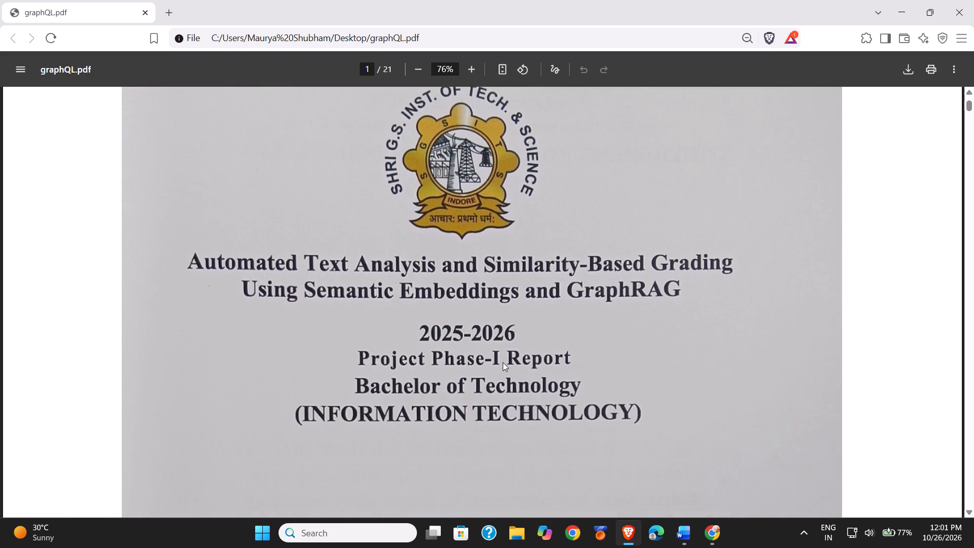
scroll(503, 362, "down", 1)
scroll(503, 362, "up", 3)
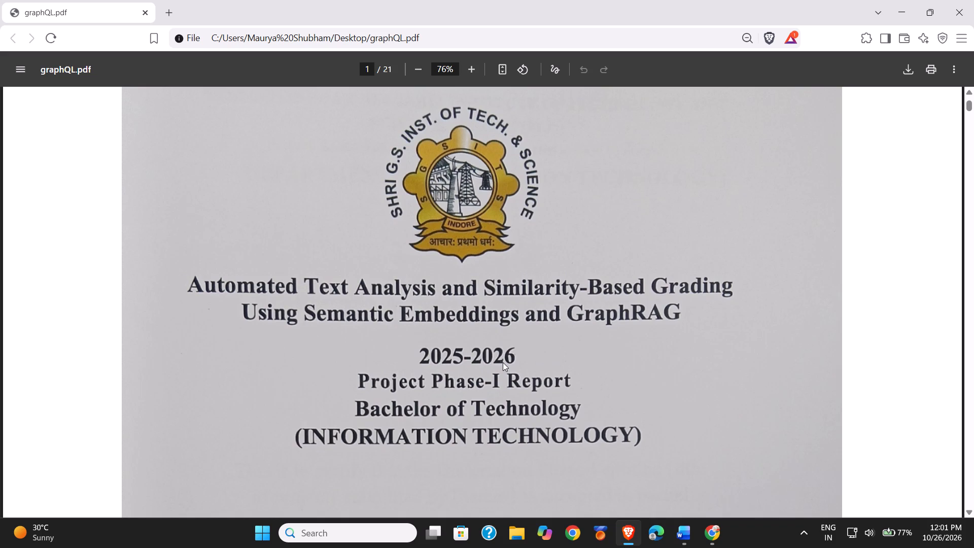
scroll(503, 362, "down", 2)
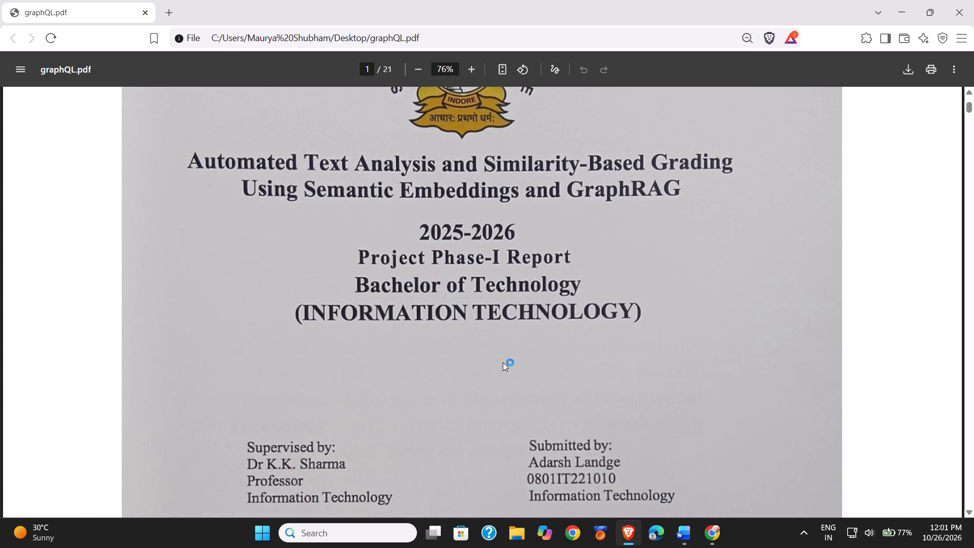
scroll(503, 362, "down", 1)
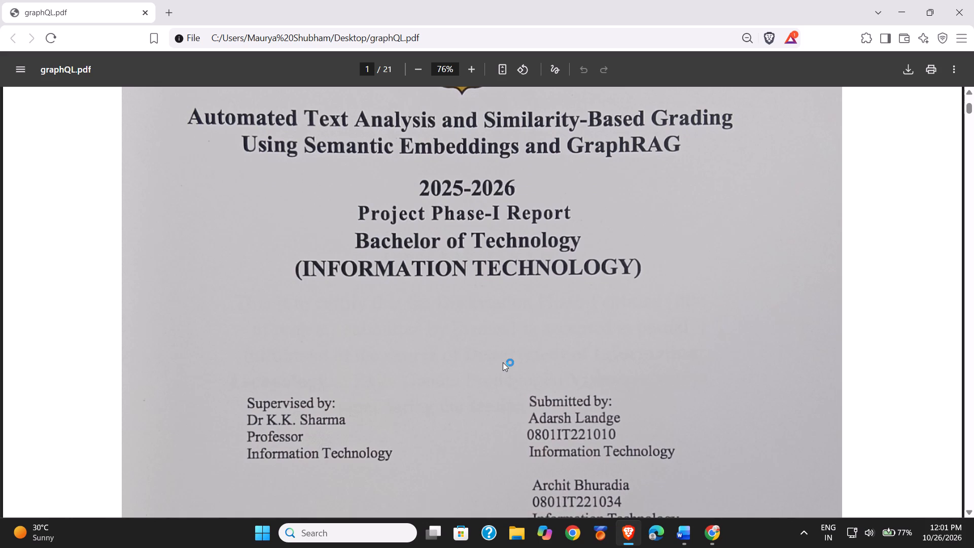
scroll(503, 362, "down", 1)
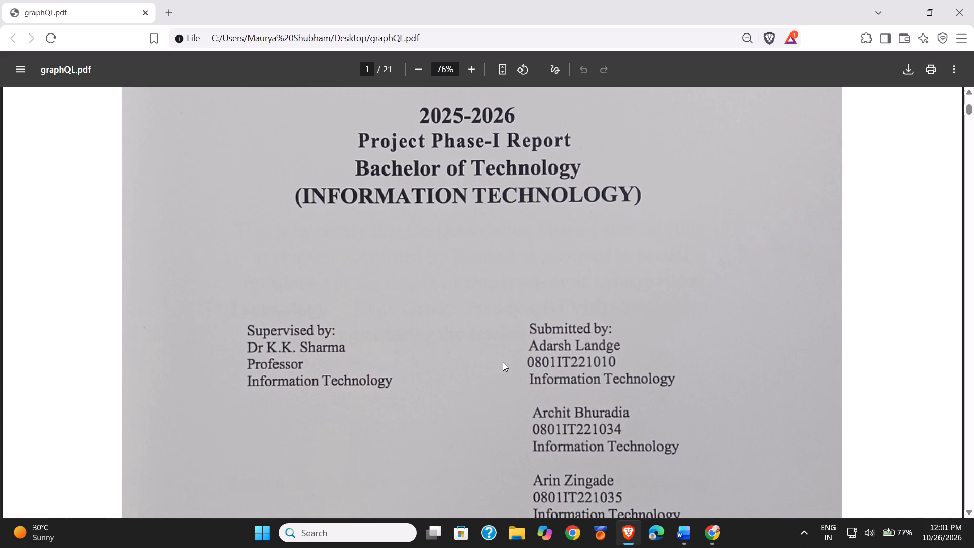
scroll(503, 362, "down", 6)
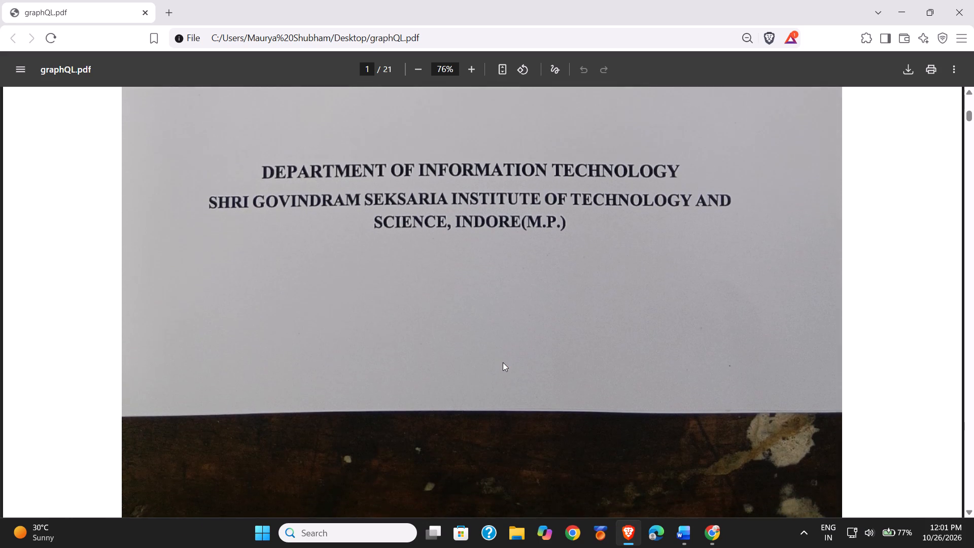
scroll(503, 362, "down", 6)
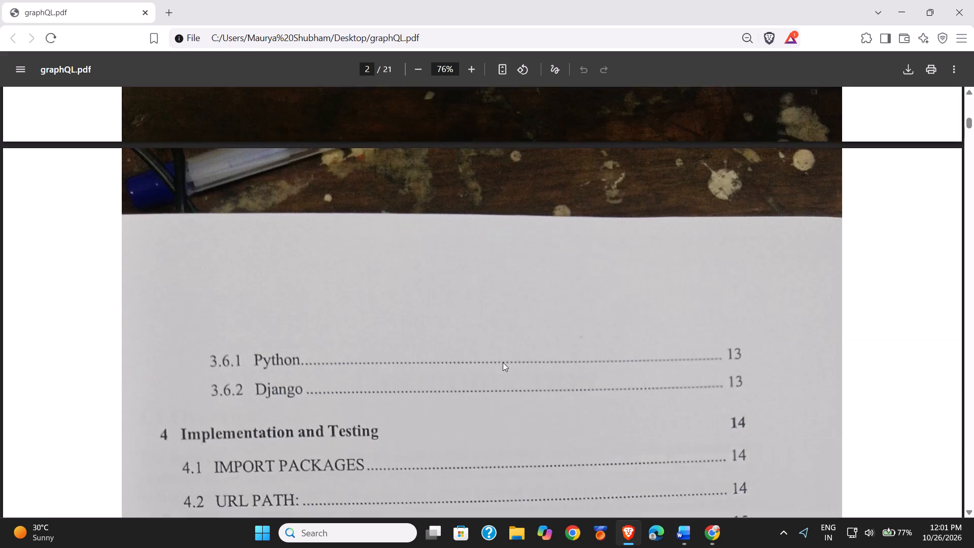
scroll(503, 362, "up", 5)
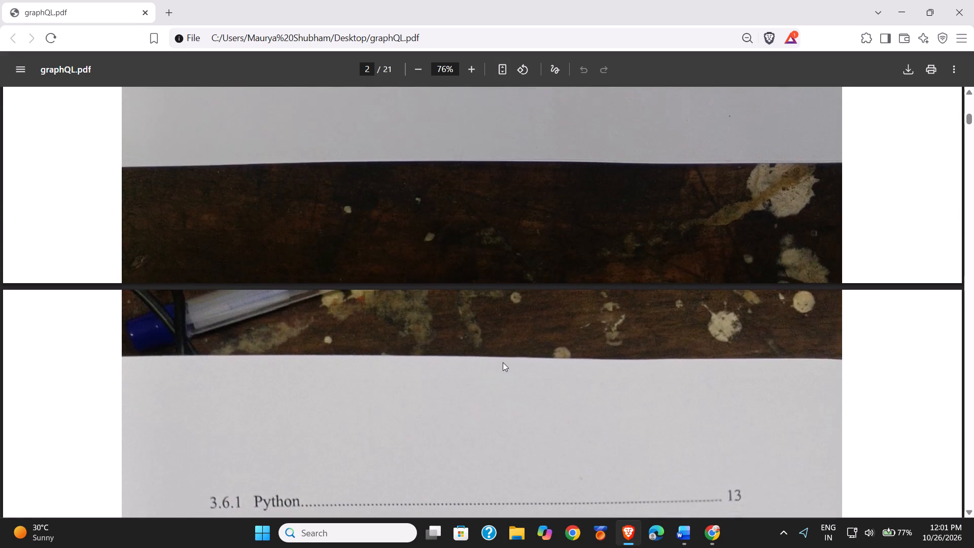
scroll(503, 362, "up", 1)
scroll(503, 362, "down", 2)
scroll(503, 362, "up", 2)
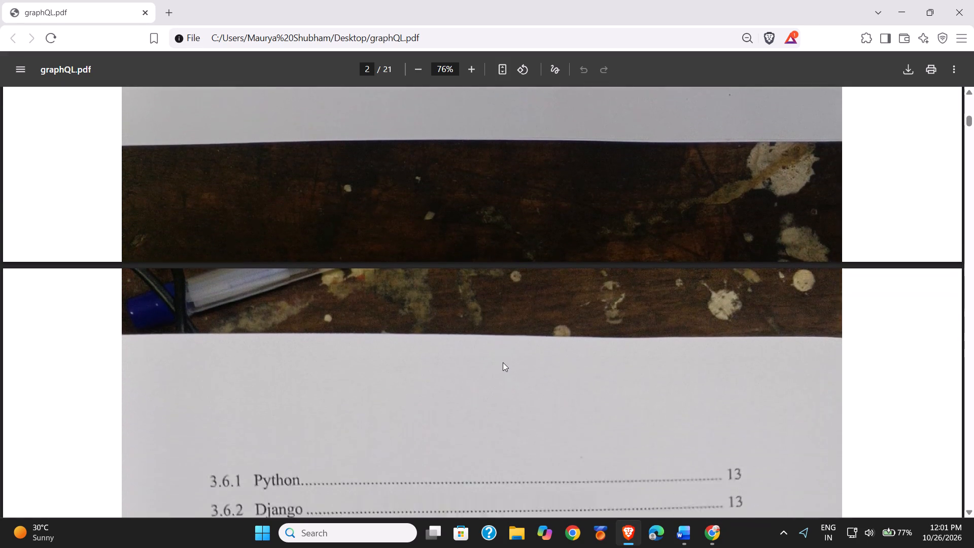
scroll(503, 362, "up", 5)
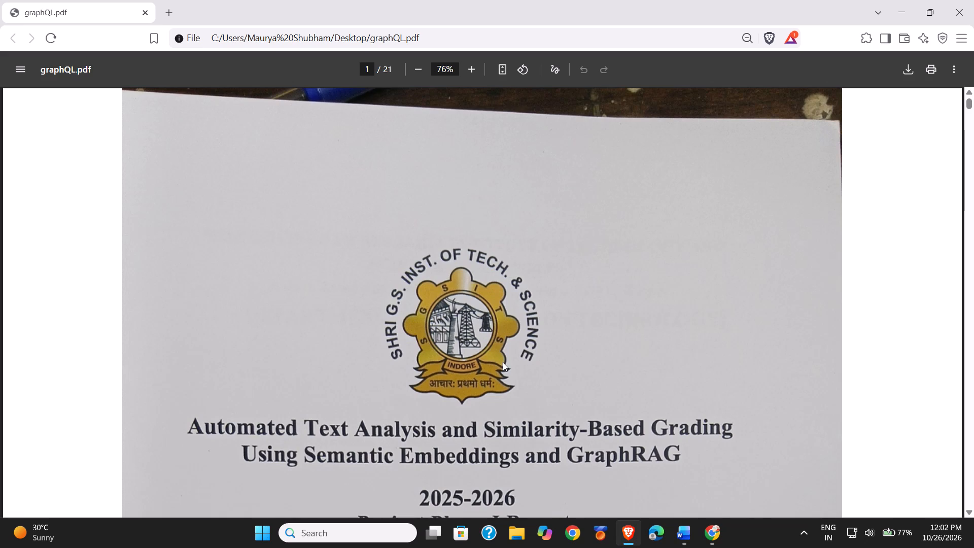
scroll(503, 362, "down", 9)
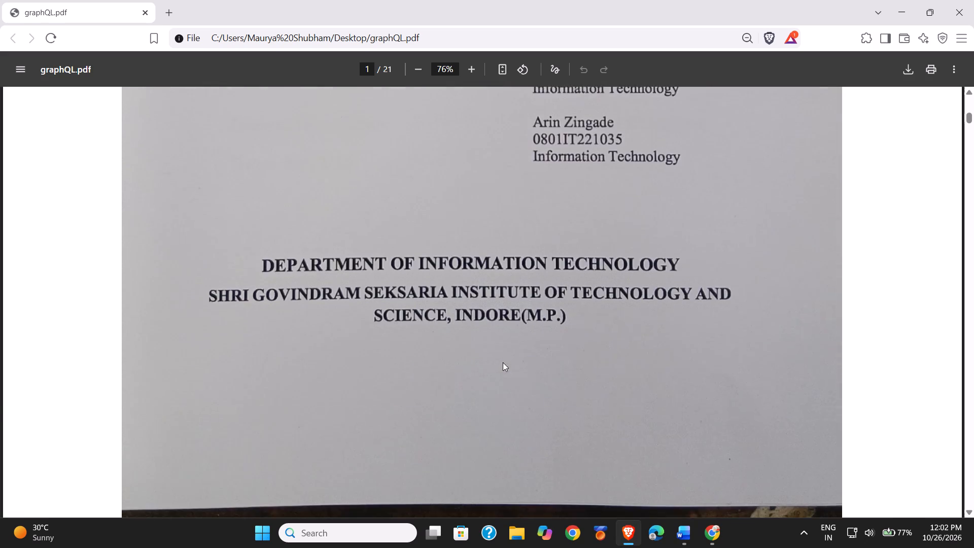
scroll(503, 362, "down", 5)
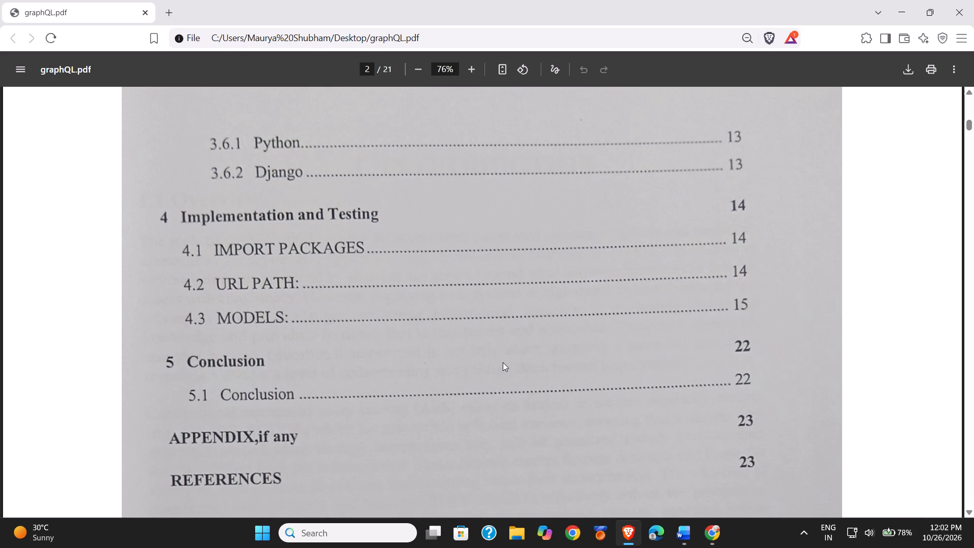
scroll(503, 362, "up", 4)
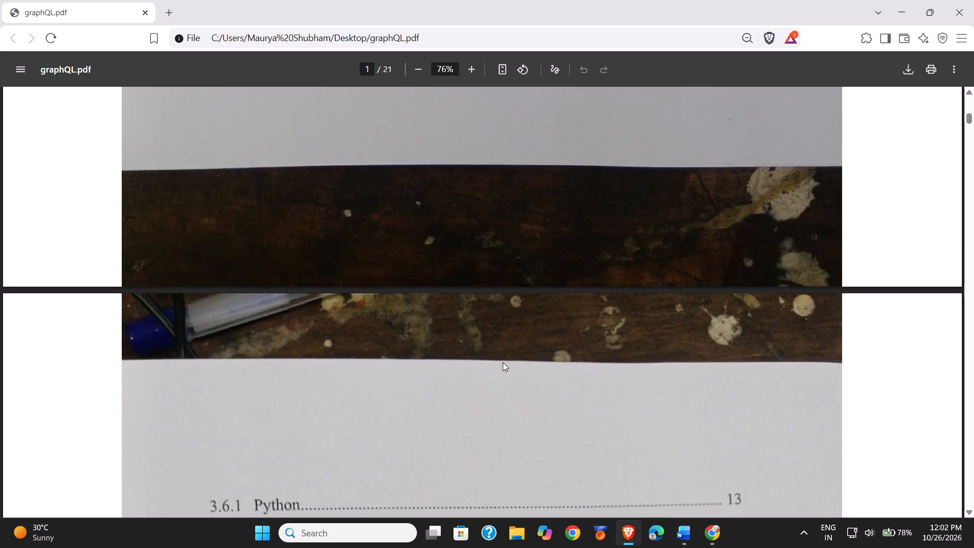
scroll(503, 362, "up", 4)
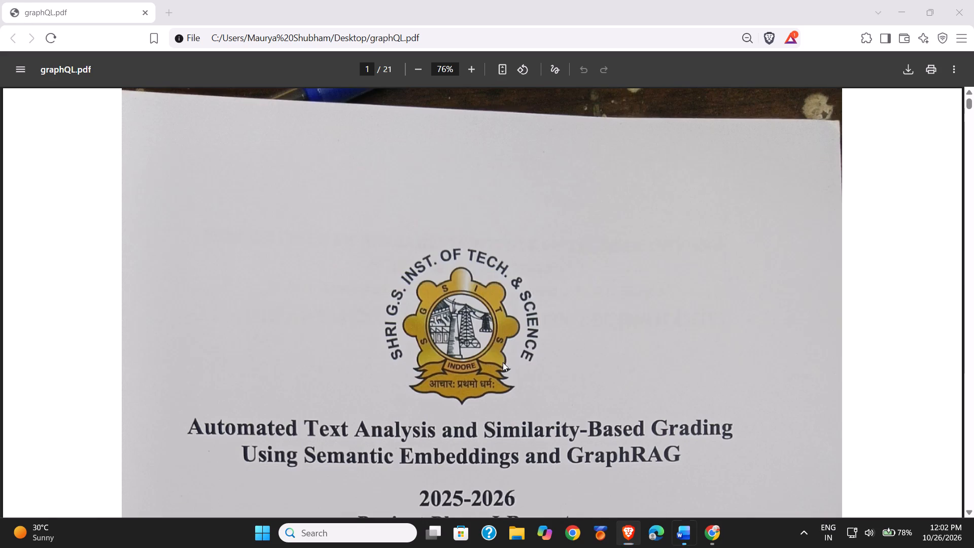
Switch to the Word report and review its cover page, certificate, table of contents and list of figures.
scroll(503, 362, "down", 3)
scroll(464, 319, "right", 2)
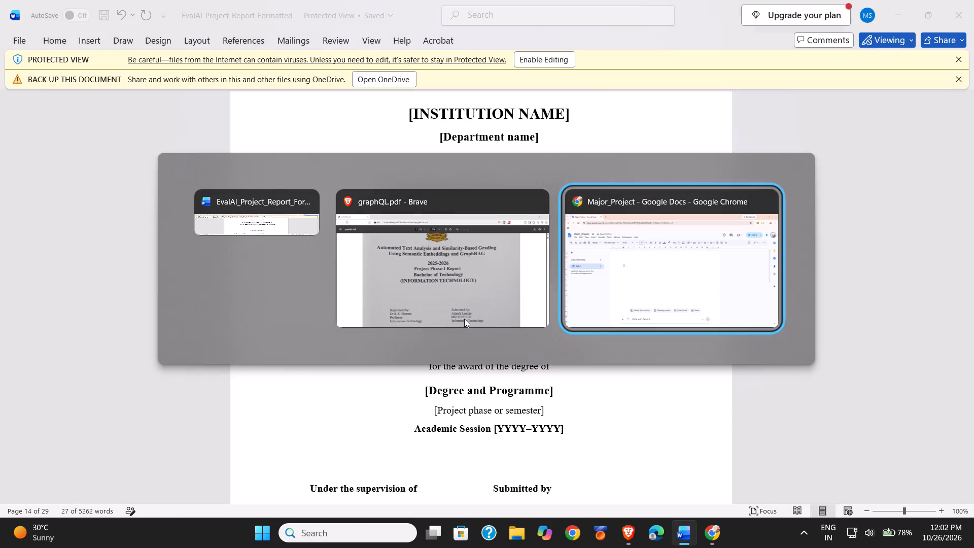
scroll(464, 319, "down", 6)
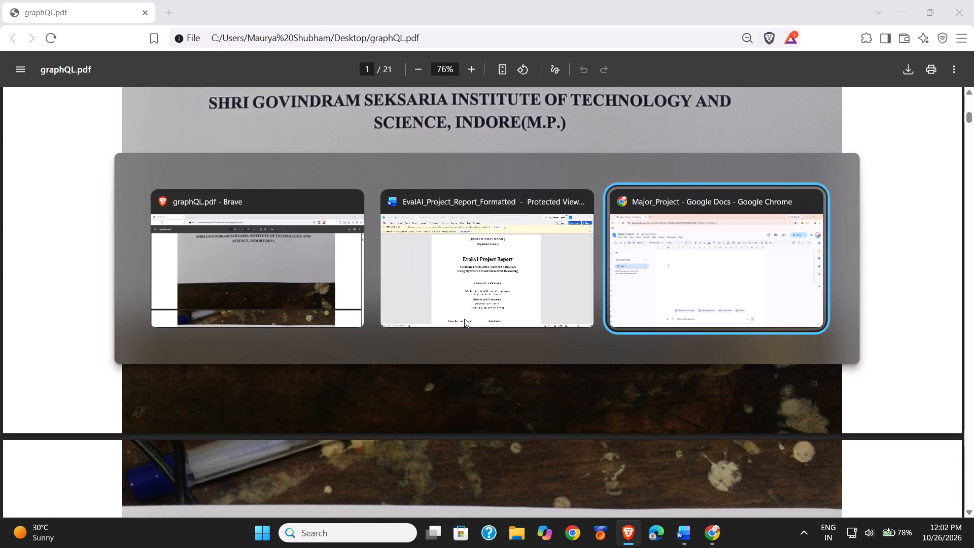
scroll(530, 358, "down", 5)
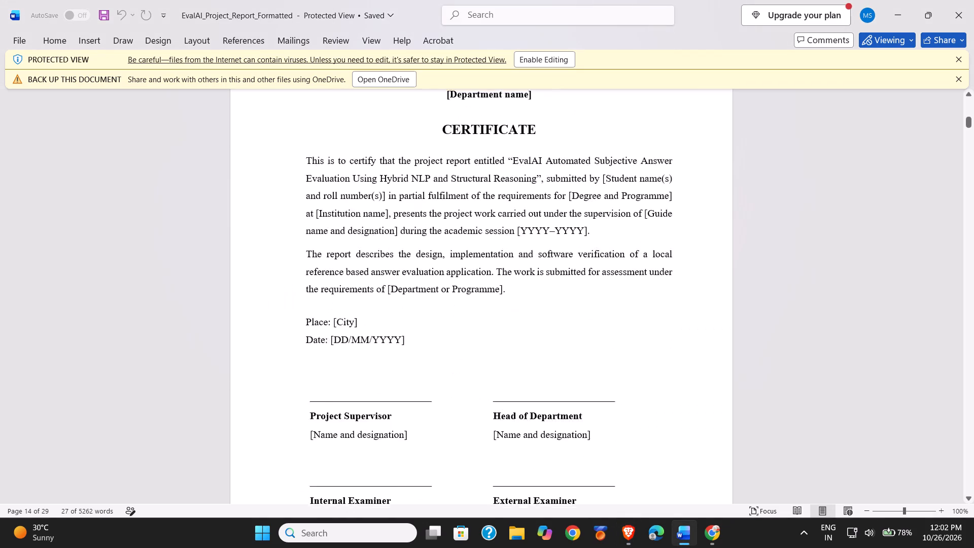
scroll(530, 358, "down", 4)
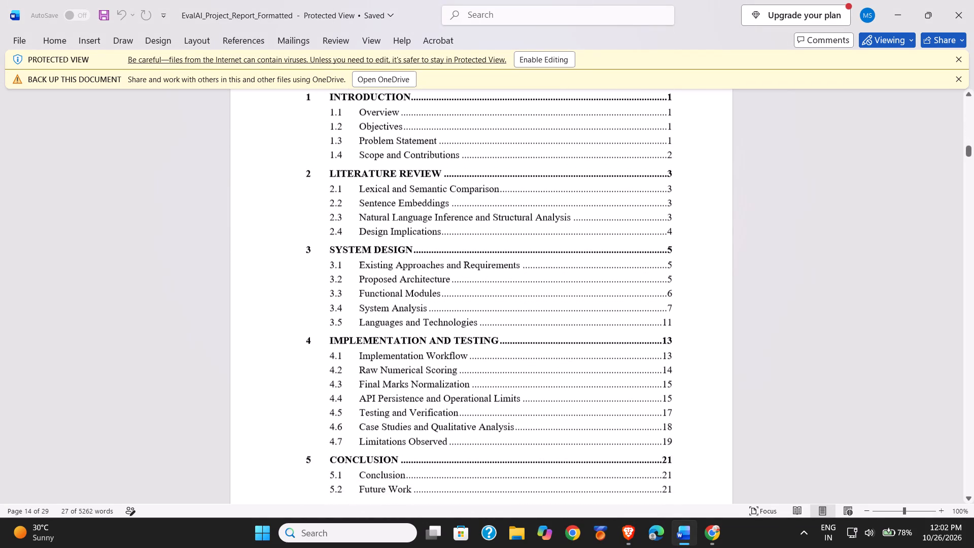
scroll(530, 358, "down", 2)
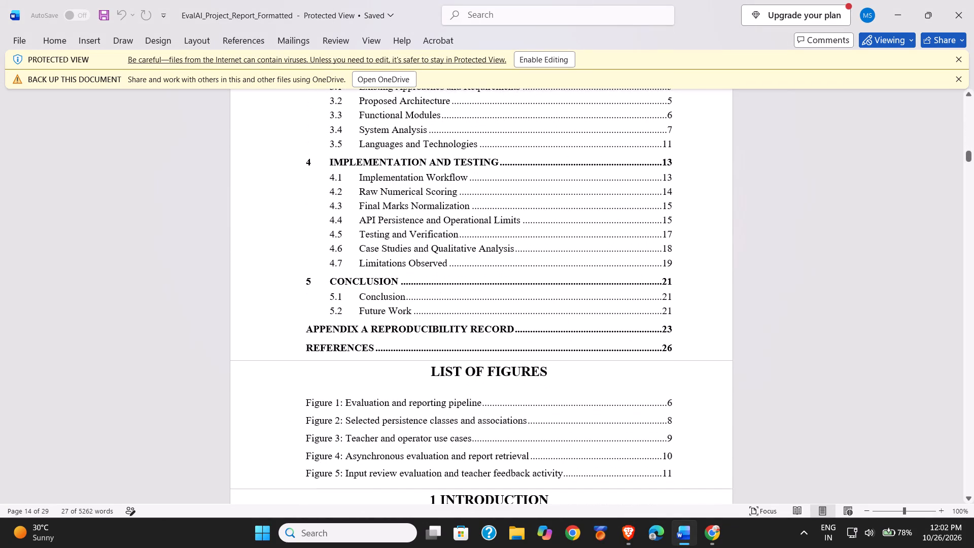
scroll(530, 358, "up", 11)
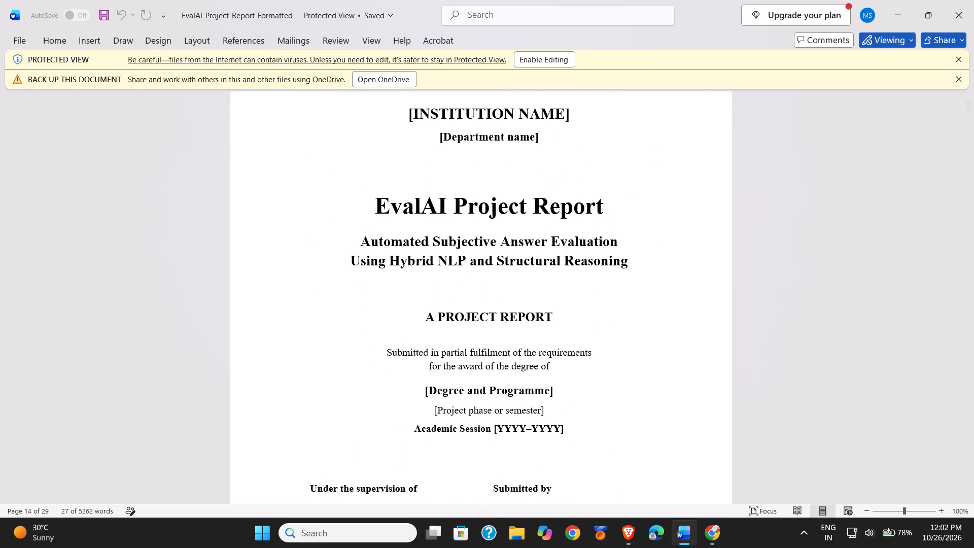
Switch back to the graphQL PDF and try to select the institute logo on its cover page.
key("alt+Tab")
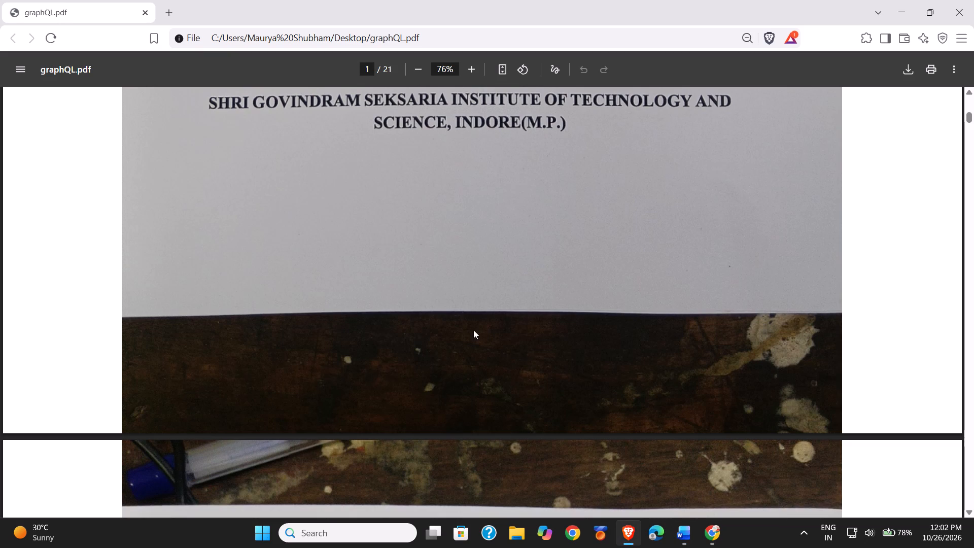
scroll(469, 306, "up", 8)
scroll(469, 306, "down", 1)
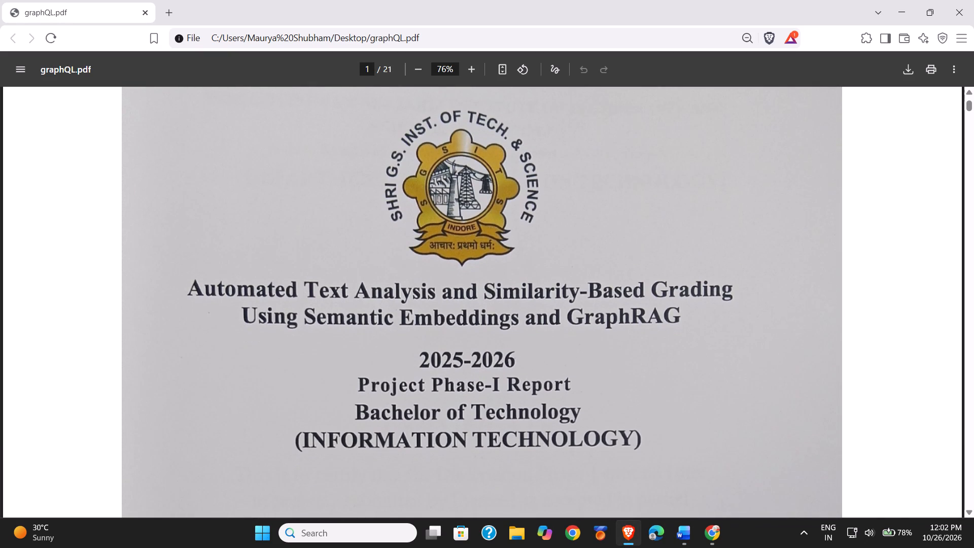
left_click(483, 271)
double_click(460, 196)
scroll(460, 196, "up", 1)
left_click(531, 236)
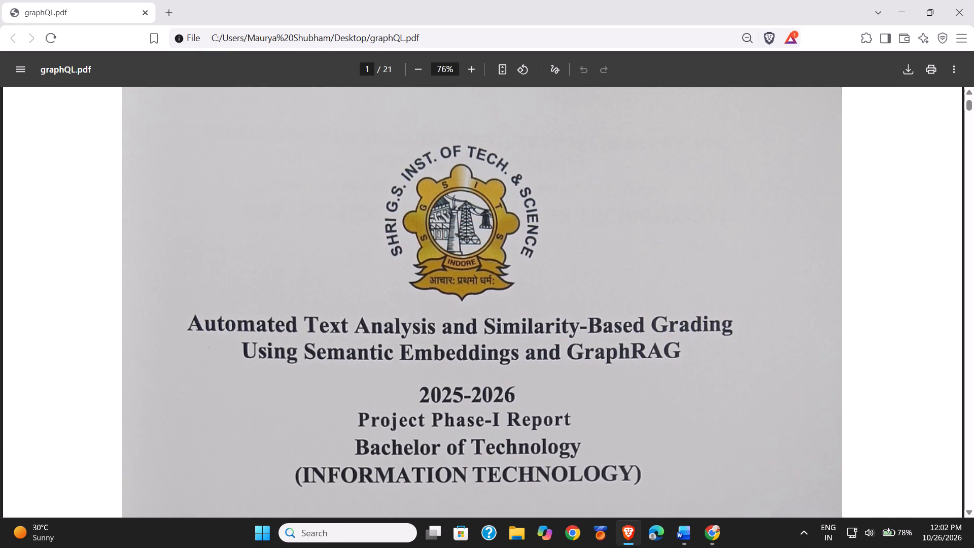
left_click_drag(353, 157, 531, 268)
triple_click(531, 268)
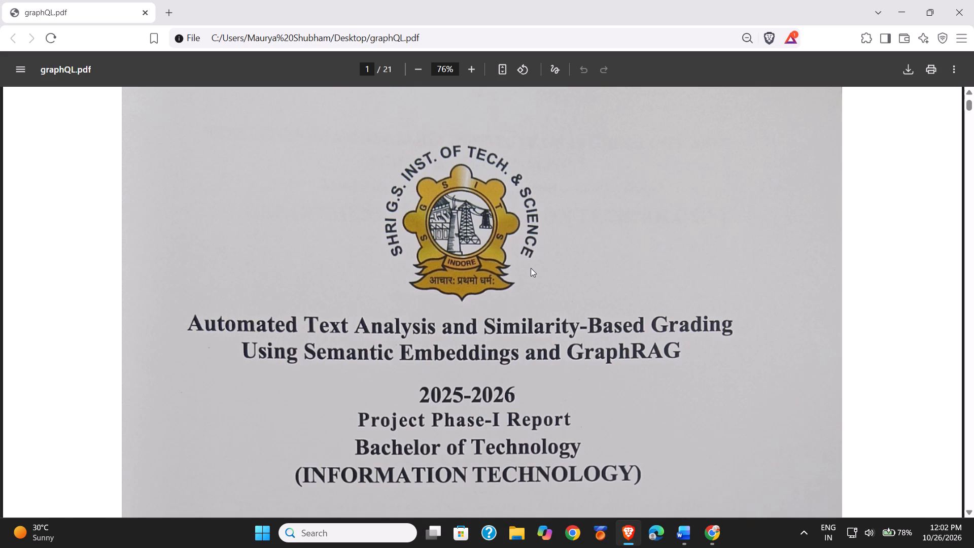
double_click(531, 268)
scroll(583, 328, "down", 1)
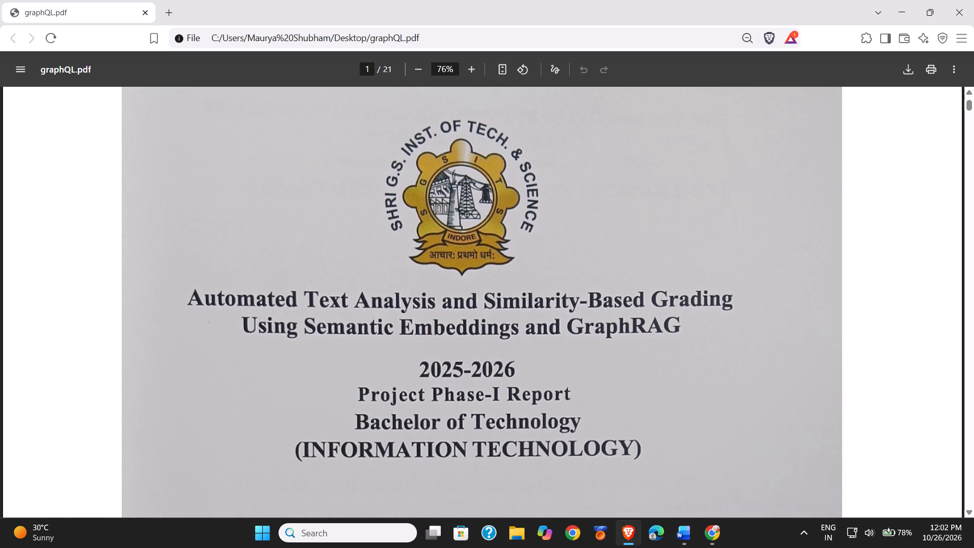
Compare the Word report's cover page layout with the cover page of the graphQL PDF.
key("alt+Tab")
scroll(551, 329, "up", 1)
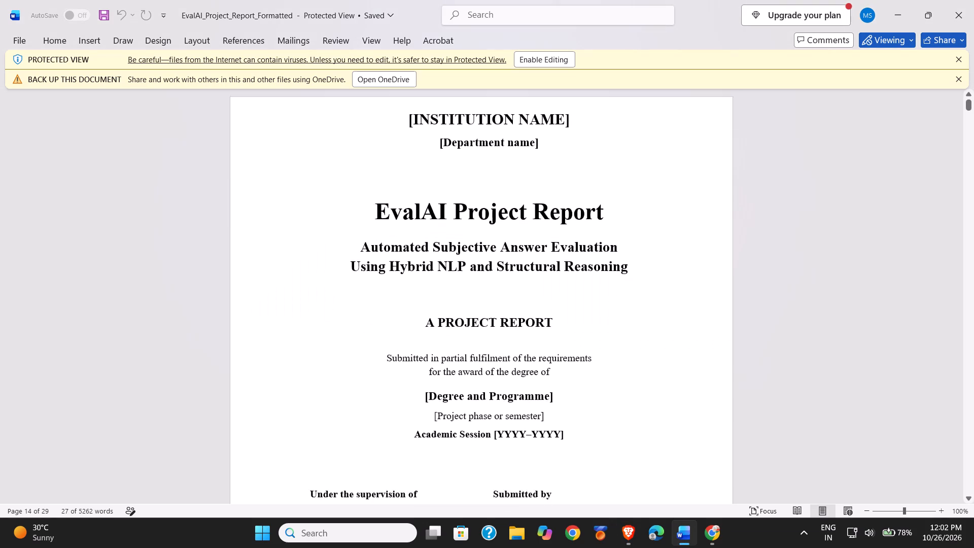
key("alt+Tab")
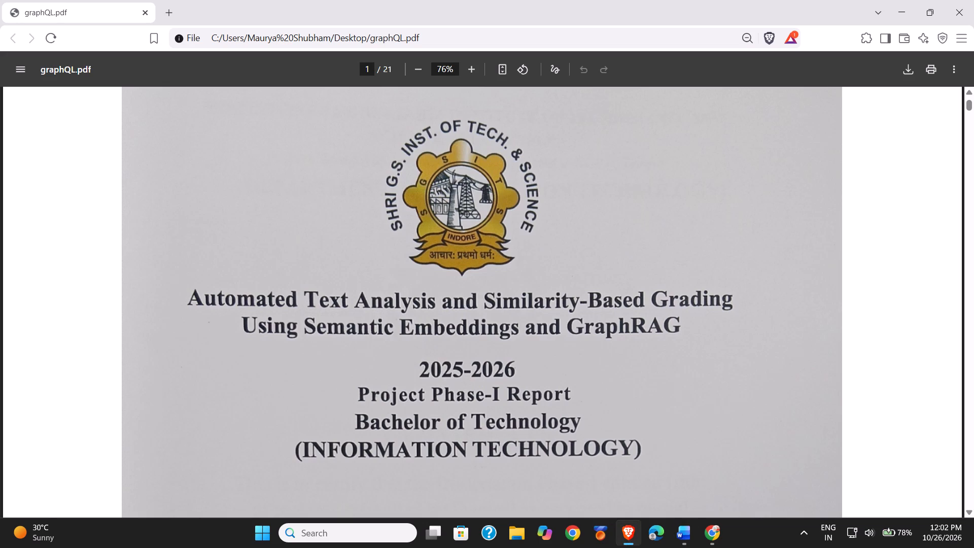
key("alt+Tab")
scroll(550, 189, "up", 3)
scroll(574, 216, "down", 2)
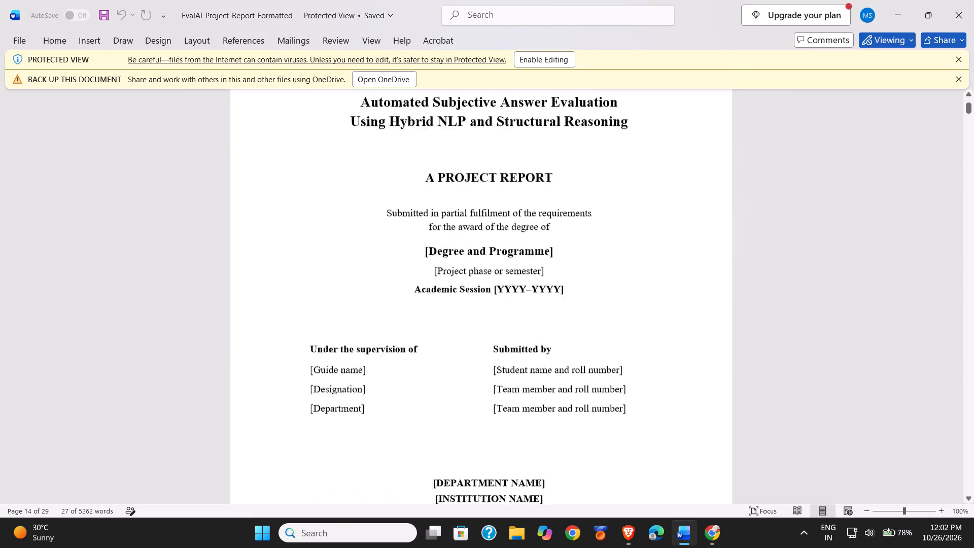
scroll(574, 216, "down", 3)
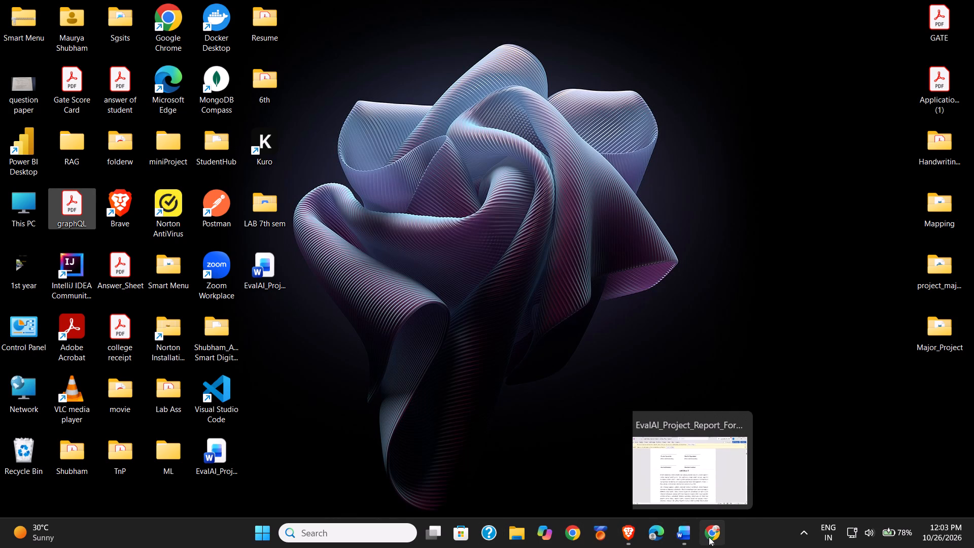
Open Microsoft Edge from the desktop.
left_click(655, 542)
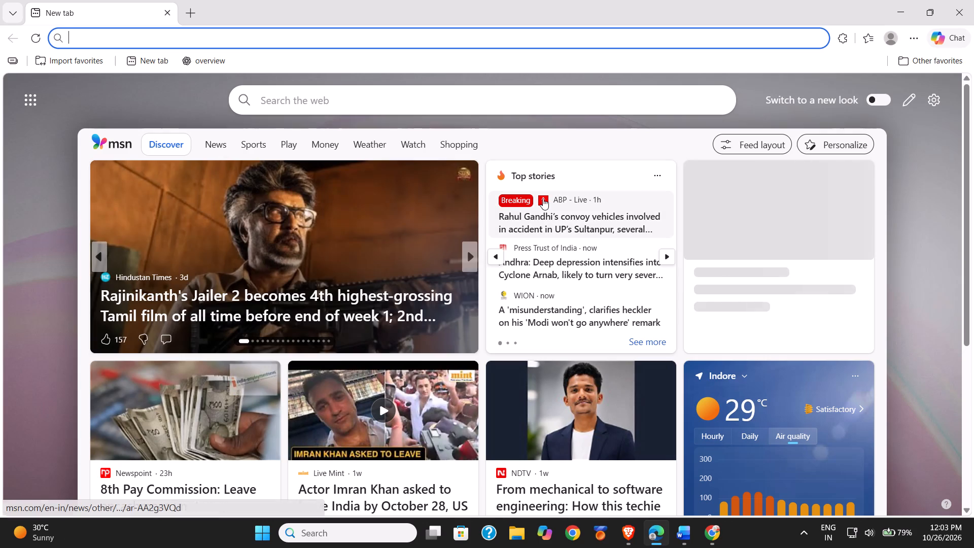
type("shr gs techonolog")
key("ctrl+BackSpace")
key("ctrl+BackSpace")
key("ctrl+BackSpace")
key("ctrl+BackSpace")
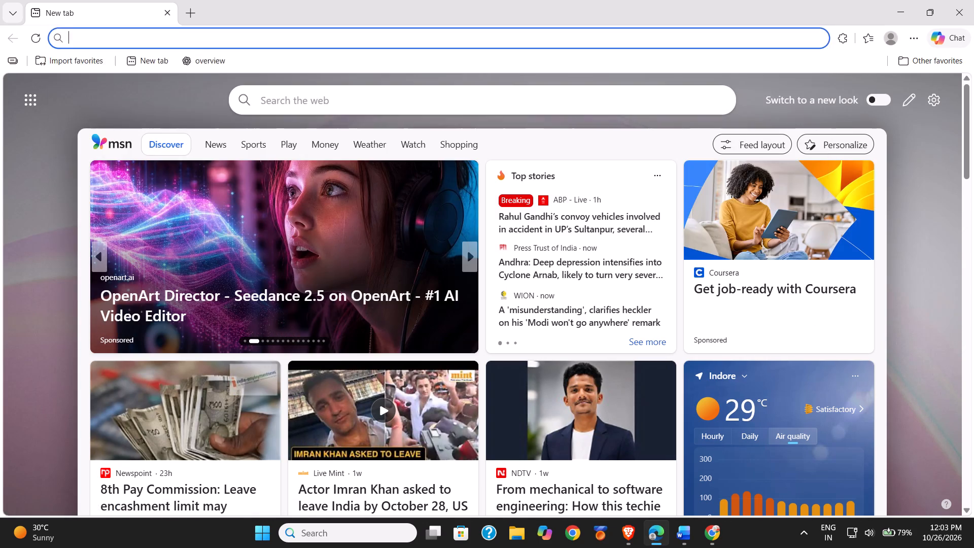
Search the web for "sgsits logo" and show the image results.
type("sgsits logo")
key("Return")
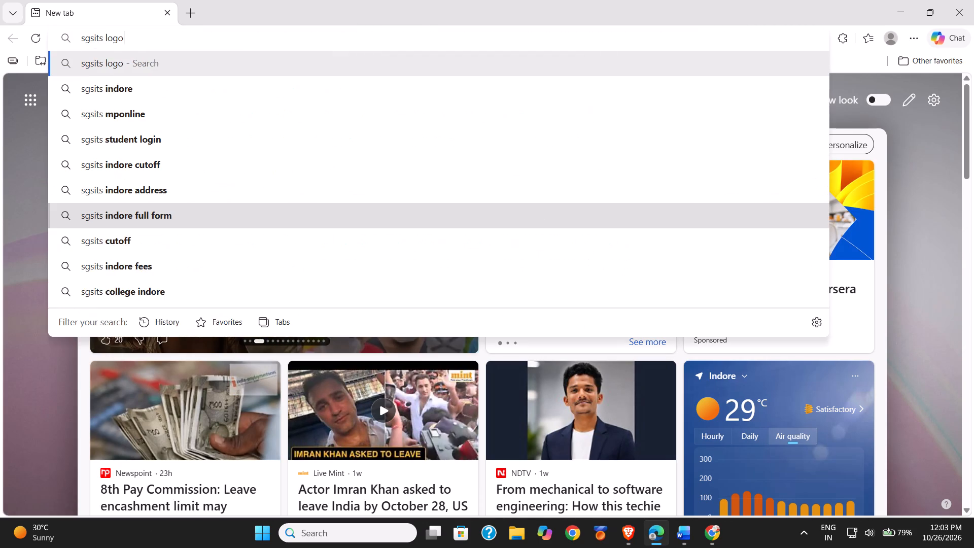
left_click(230, 114)
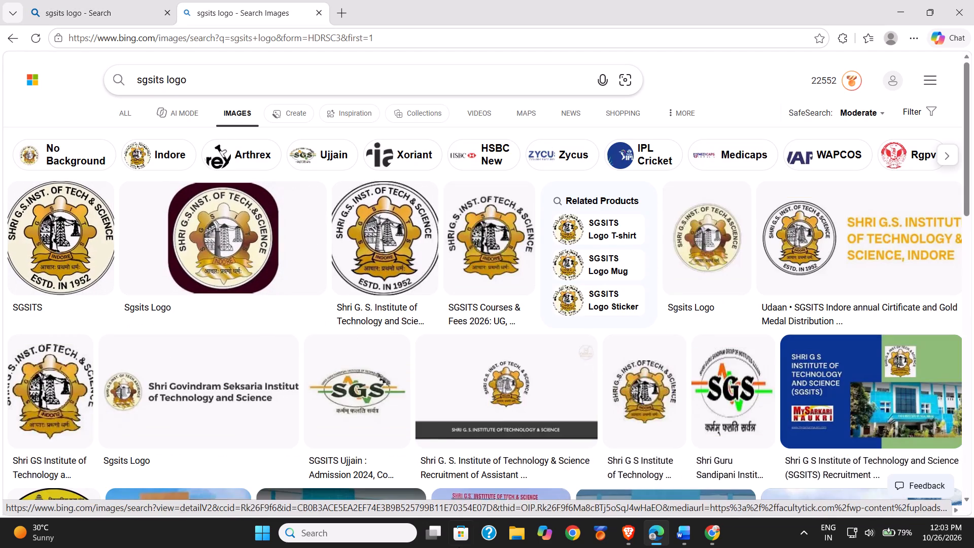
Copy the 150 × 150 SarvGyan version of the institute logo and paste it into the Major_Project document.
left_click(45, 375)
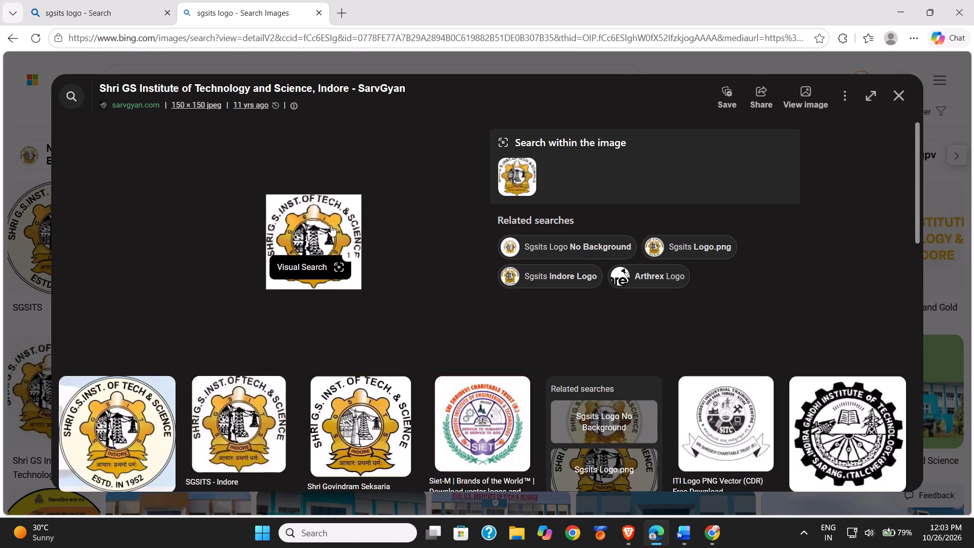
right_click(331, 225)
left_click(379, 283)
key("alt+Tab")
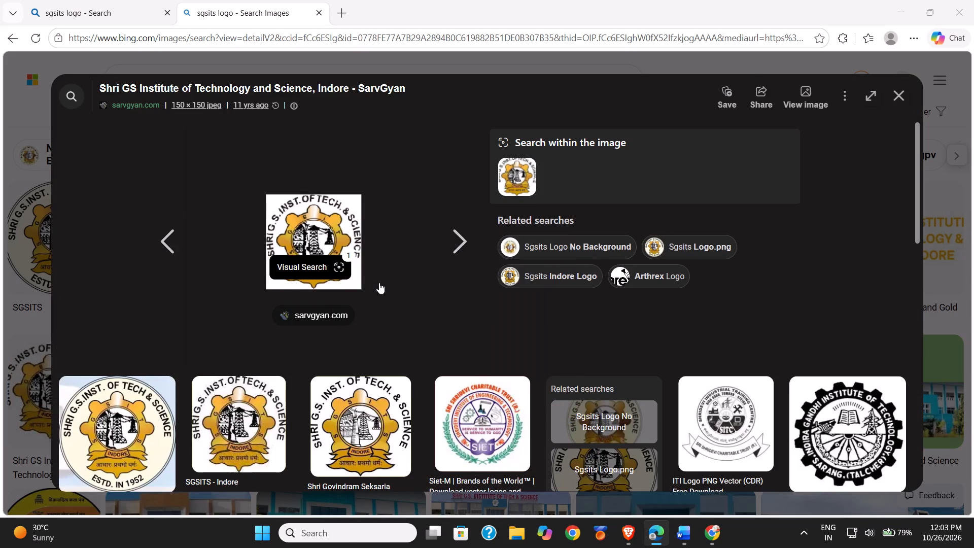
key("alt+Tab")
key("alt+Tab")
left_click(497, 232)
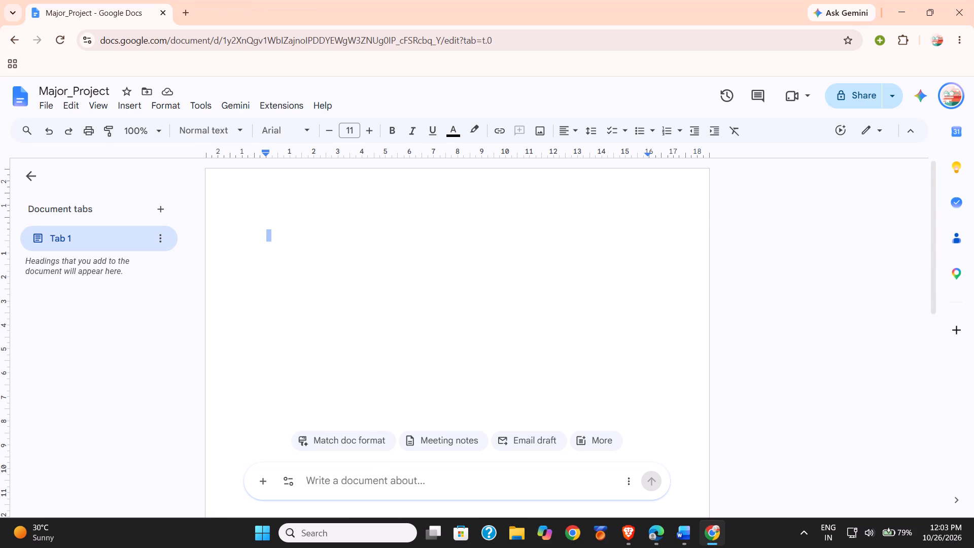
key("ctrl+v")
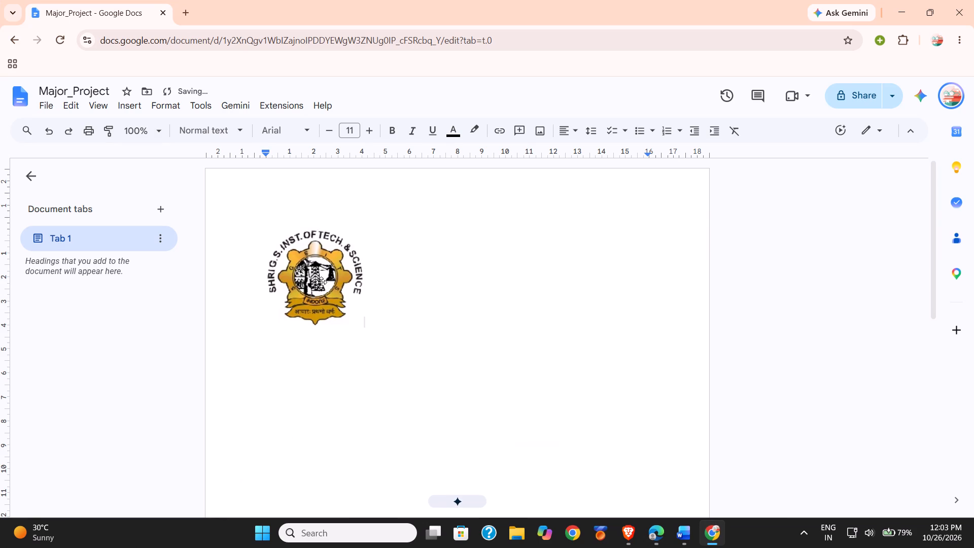
Copy the 224 × 225 collegedisha.com version of the logo in Edge and replace the pasted logo in Major_Project with it.
key("alt+Tab")
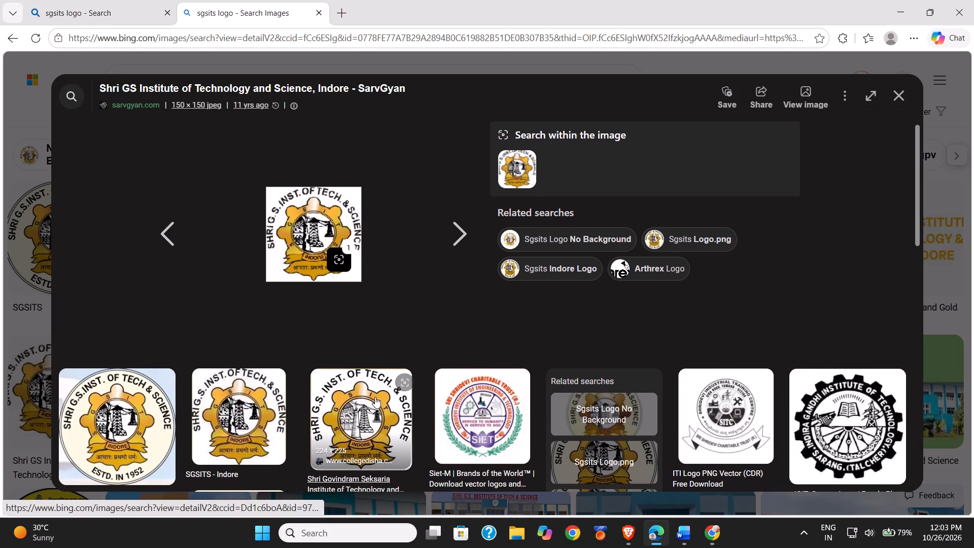
left_click(375, 397)
right_click(332, 176)
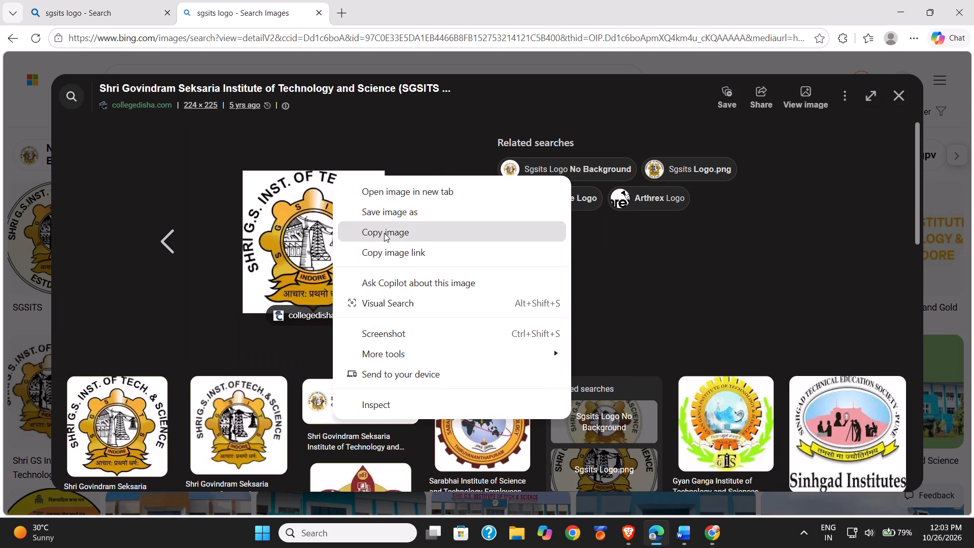
left_click(384, 233)
key("alt+Tab")
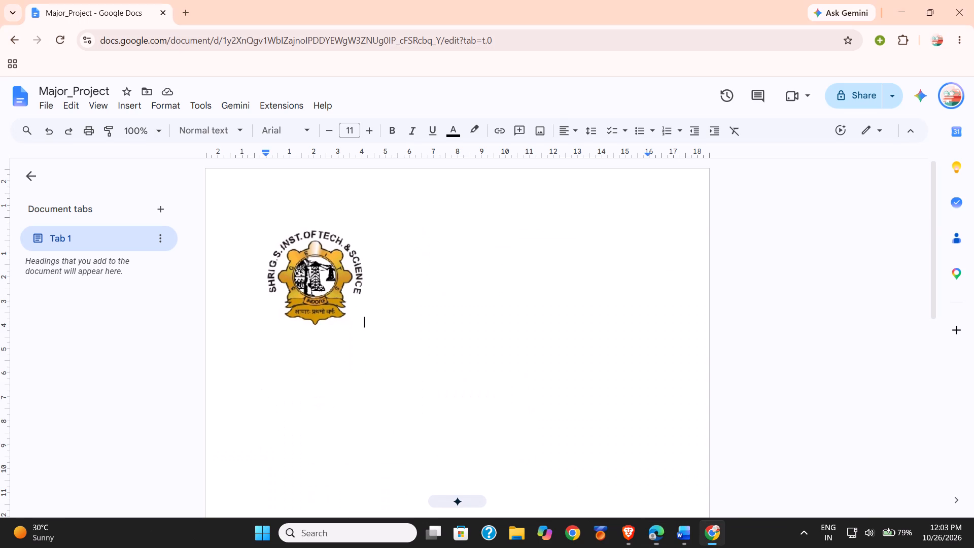
left_click(308, 215)
key("Delete")
key("ctrl+v")
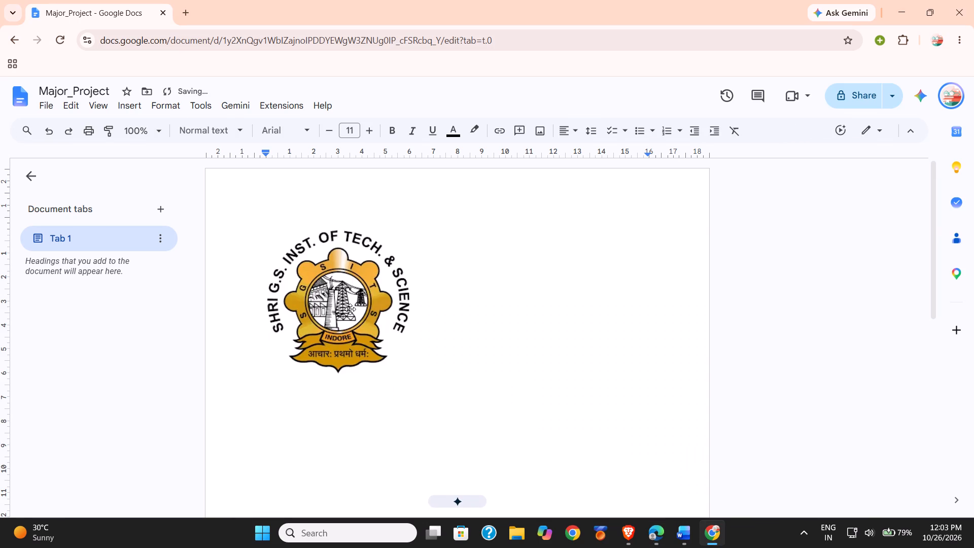
left_click(542, 370)
Insert four blank lines above the logo and place the cursor on the first line of the page.
left_click(295, 193)
key("Left")
key("Return")
key("Return")
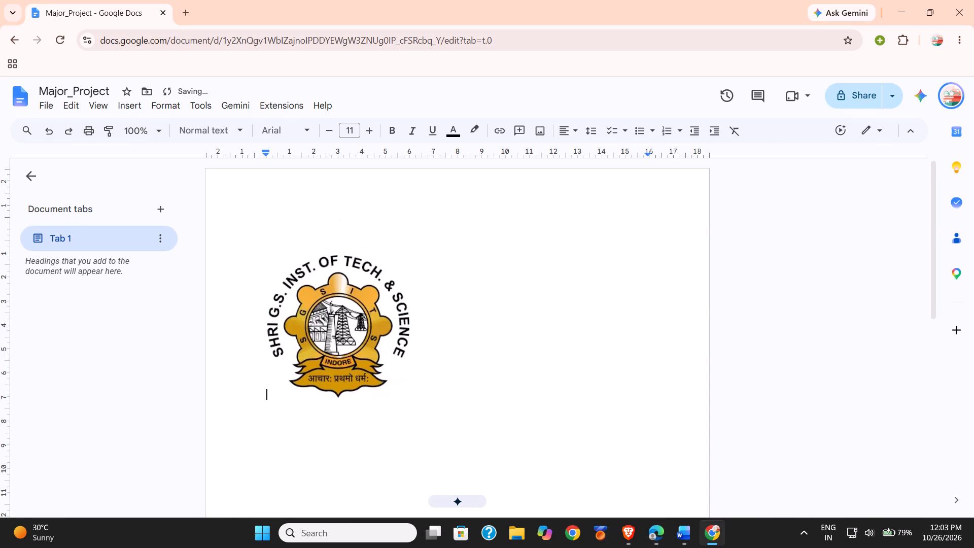
key("Return")
key("Return")
key("Up")
key("Up")
key("Up")
key("Up")
key("Up")
key("Up")
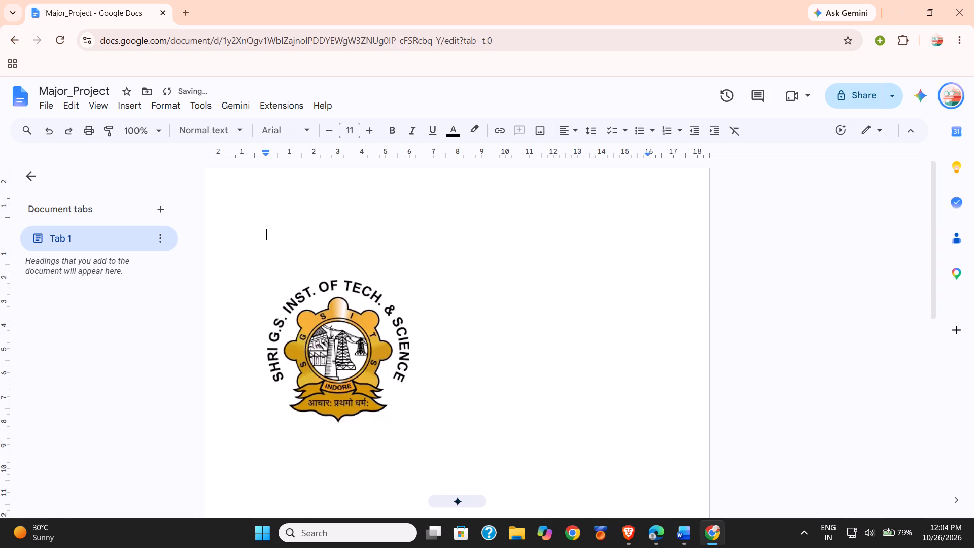
Enter the heading "SHRI GOVINDRAM SEKSARIA INSTITUTE OF TECHNOLOGY AND SCIENCE" on the first line.
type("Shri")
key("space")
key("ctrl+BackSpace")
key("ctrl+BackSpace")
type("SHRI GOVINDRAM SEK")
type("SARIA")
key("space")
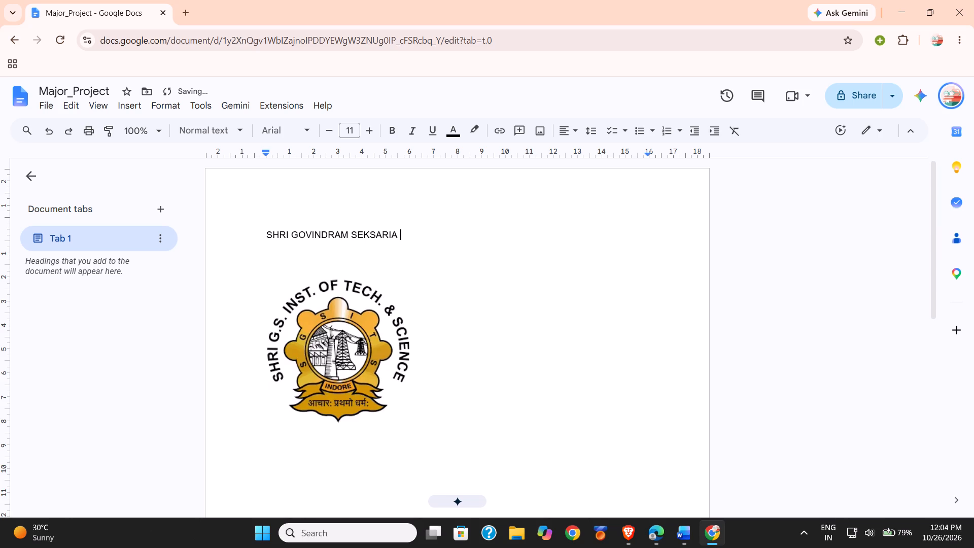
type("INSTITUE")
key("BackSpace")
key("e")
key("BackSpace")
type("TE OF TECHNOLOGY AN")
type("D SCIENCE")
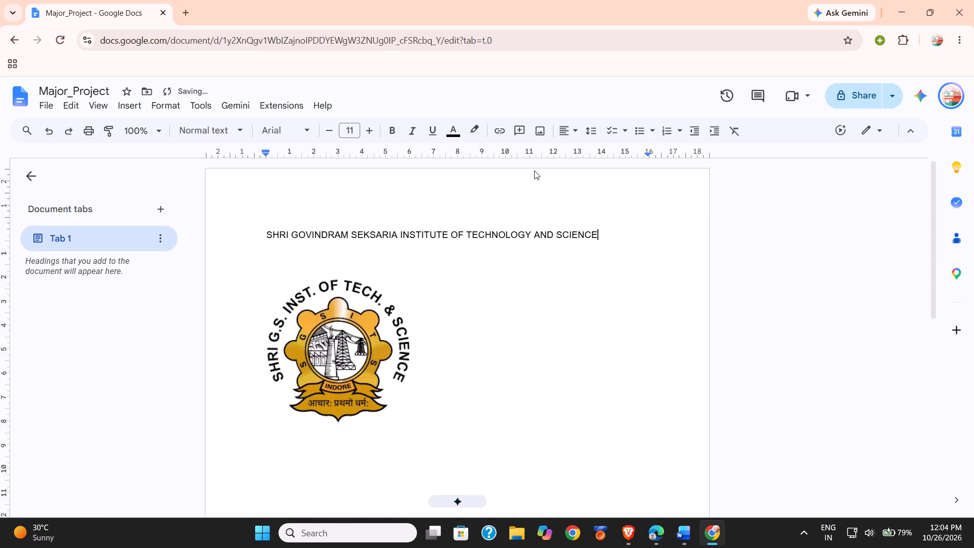
Format the institute heading as bold, size 15 and centre-aligned.
left_click_drag(608, 234, 242, 225)
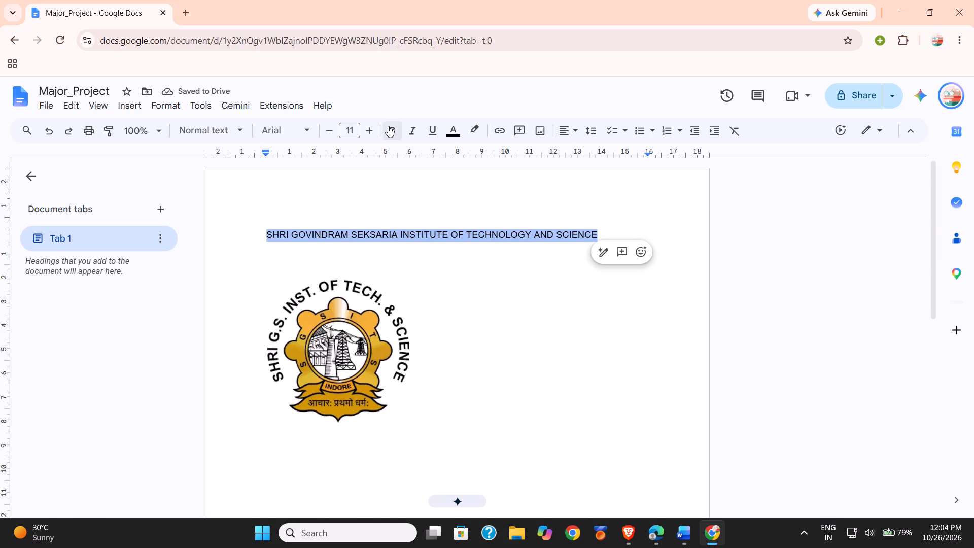
left_click(388, 126)
left_click(349, 126)
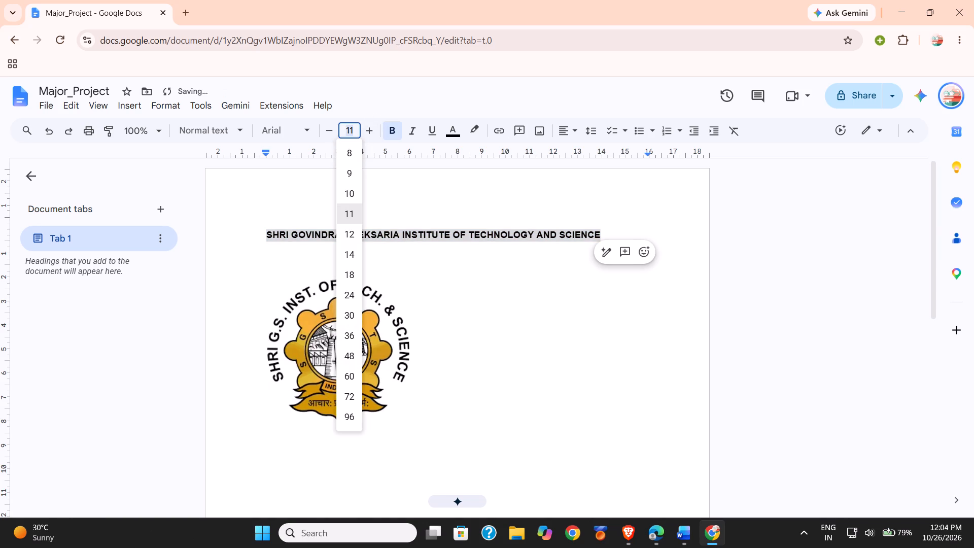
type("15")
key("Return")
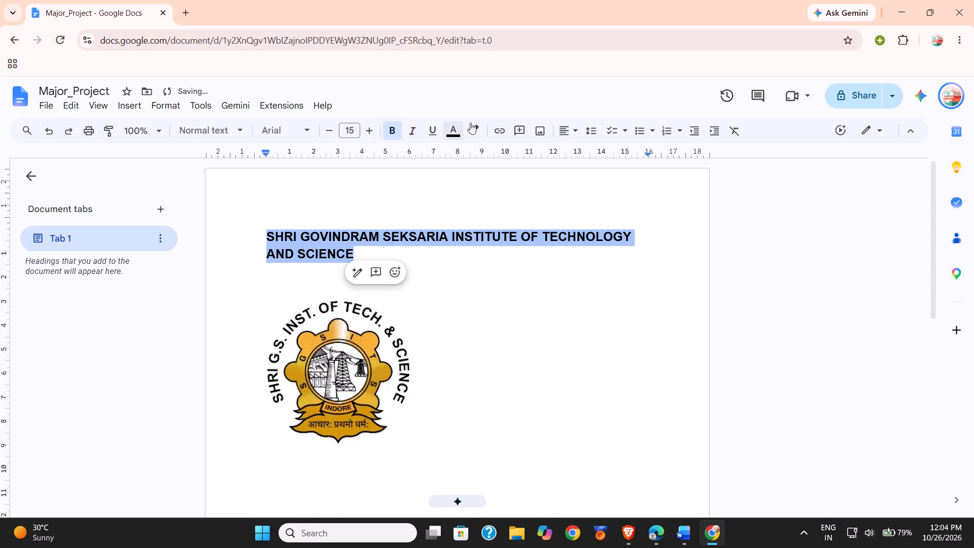
left_click(567, 133)
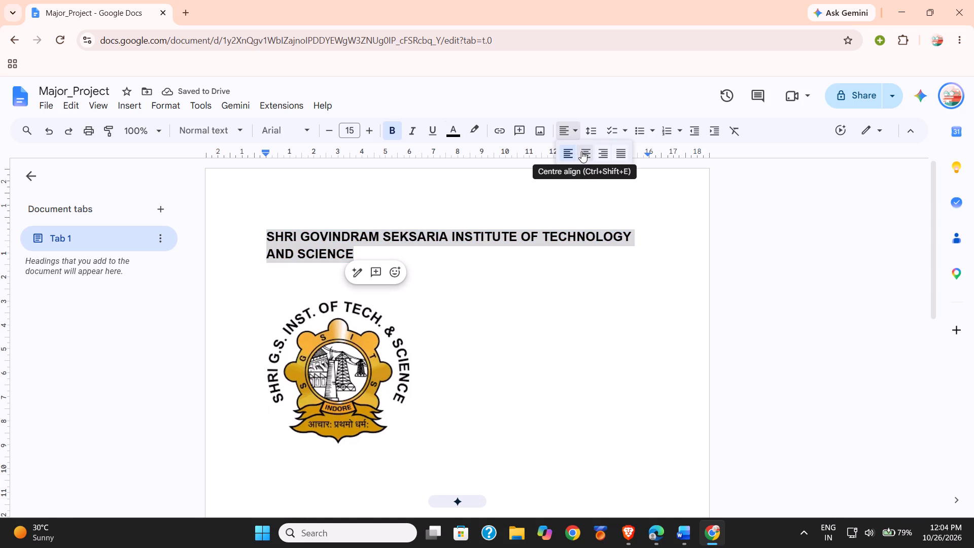
left_click(581, 151)
Append ", INDORE (M.P.)" to the end of the institute heading.
left_click(510, 250)
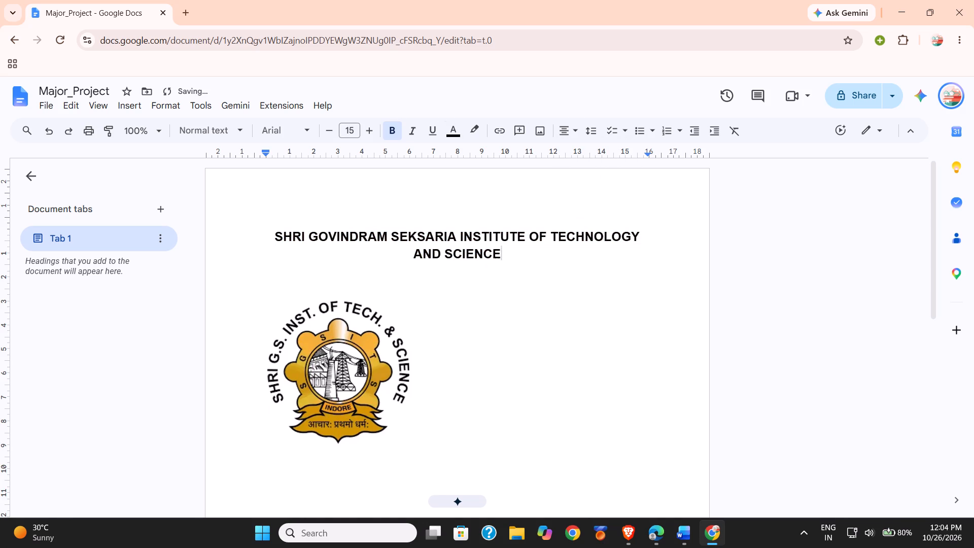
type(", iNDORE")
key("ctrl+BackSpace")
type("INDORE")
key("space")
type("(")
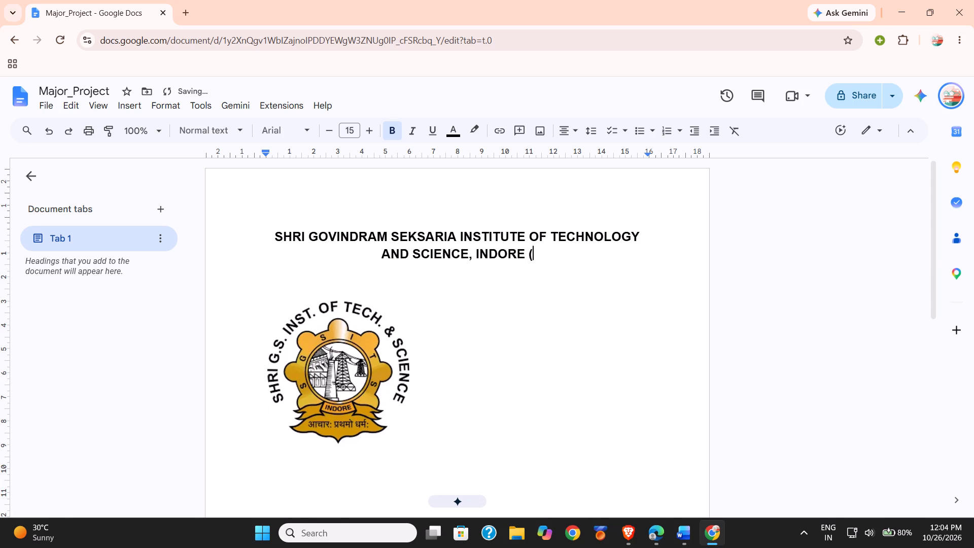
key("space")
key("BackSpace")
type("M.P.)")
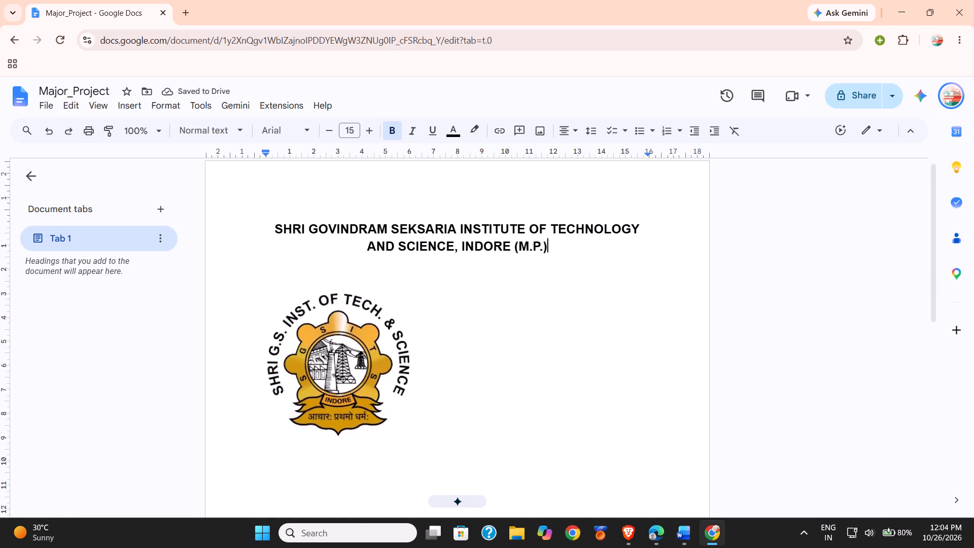
Start a new line directly below the heading with font size 11 and bold turned off.
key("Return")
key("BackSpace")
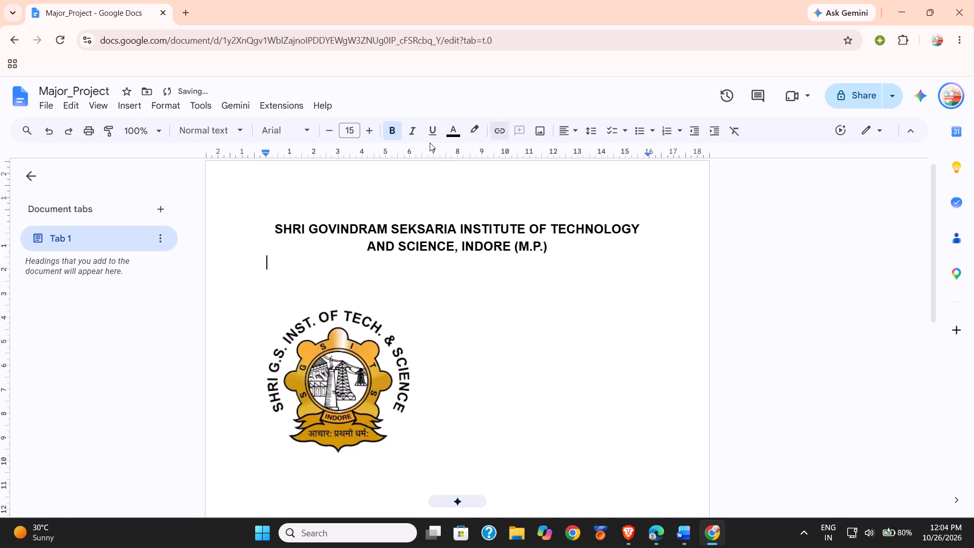
left_click(354, 131)
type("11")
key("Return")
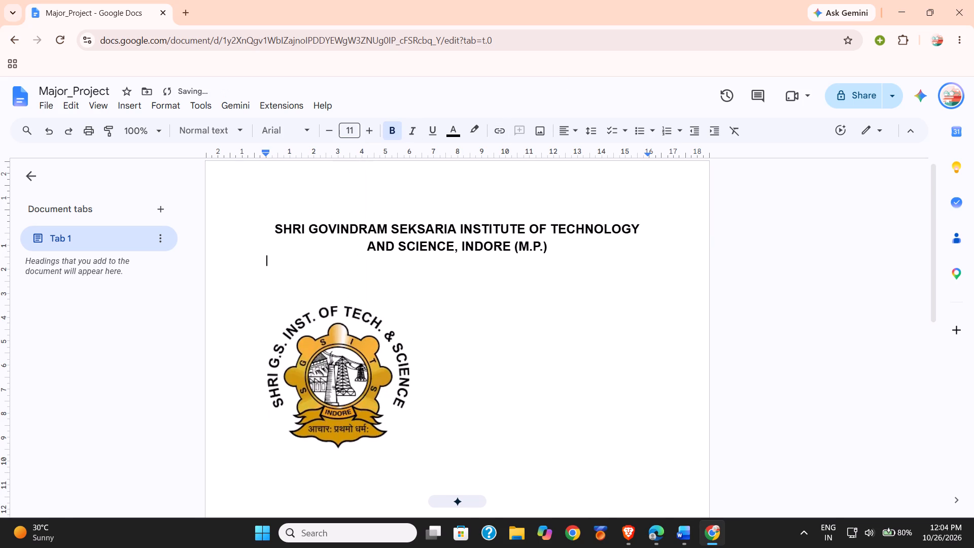
left_click(397, 127)
Enter "A Govt. Aided Autonomous Institute" on the line below the heading.
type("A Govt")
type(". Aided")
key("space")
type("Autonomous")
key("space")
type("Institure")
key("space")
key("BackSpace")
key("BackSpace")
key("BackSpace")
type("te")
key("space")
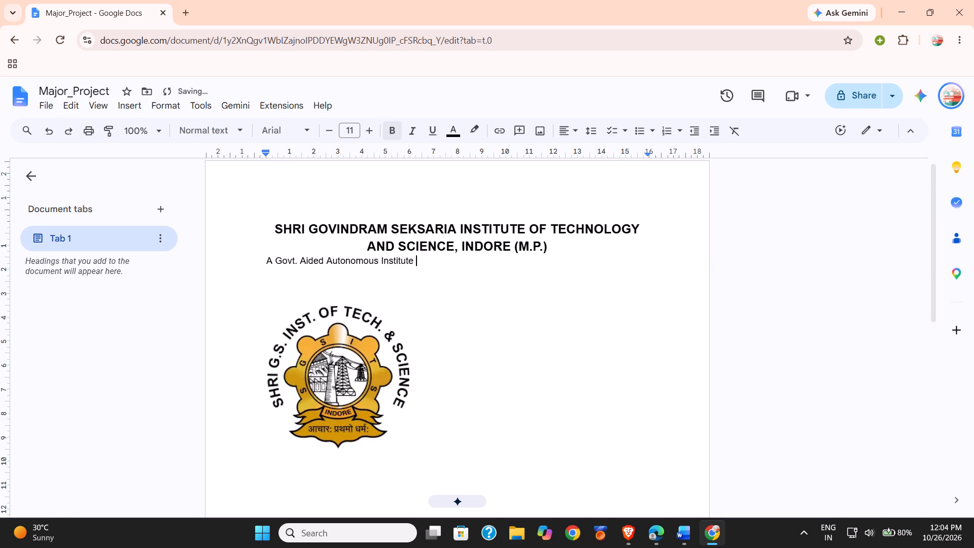
Complete the line below the heading with ", Affiliated to RGPV, Bhopal".
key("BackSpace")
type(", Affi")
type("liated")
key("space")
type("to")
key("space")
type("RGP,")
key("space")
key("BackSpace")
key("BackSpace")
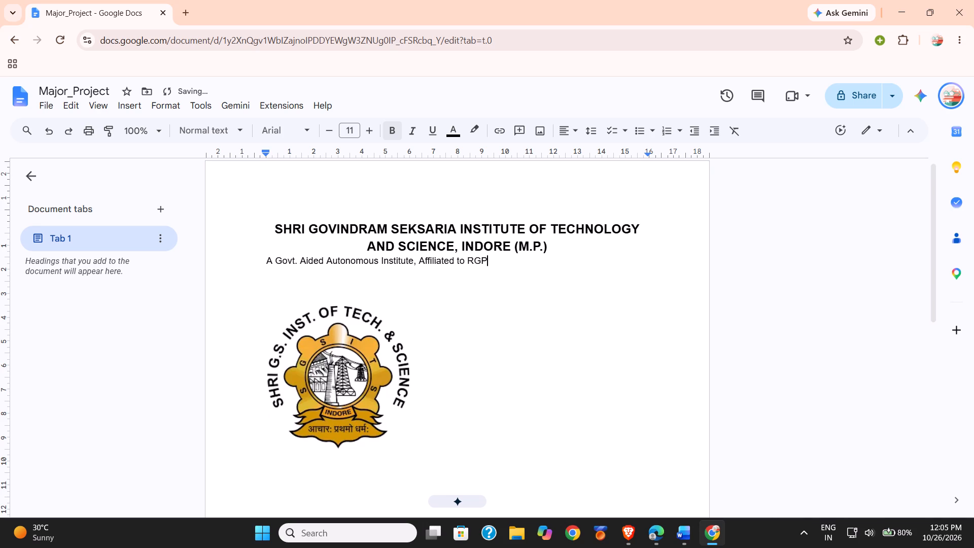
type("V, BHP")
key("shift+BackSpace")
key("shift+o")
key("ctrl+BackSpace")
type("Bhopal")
Center the whole affiliation line below the institute heading.
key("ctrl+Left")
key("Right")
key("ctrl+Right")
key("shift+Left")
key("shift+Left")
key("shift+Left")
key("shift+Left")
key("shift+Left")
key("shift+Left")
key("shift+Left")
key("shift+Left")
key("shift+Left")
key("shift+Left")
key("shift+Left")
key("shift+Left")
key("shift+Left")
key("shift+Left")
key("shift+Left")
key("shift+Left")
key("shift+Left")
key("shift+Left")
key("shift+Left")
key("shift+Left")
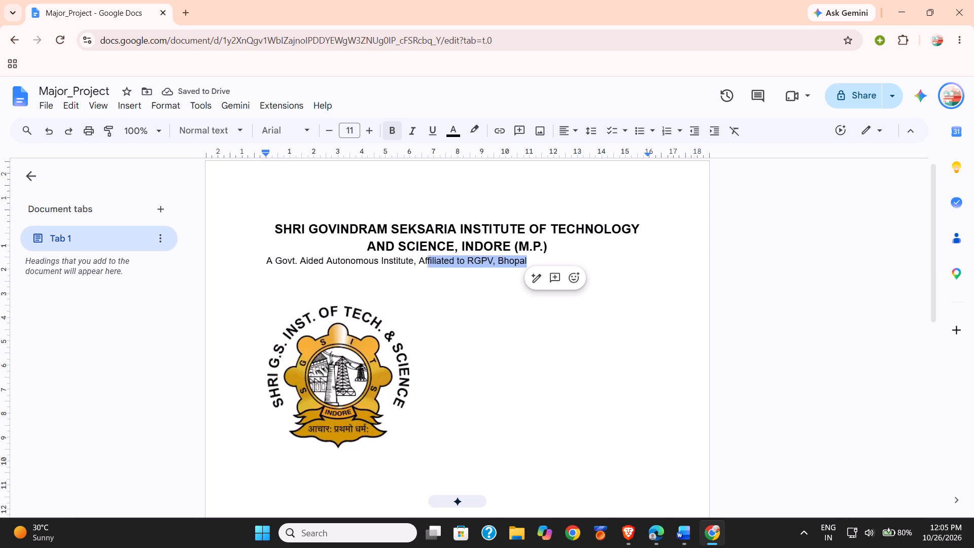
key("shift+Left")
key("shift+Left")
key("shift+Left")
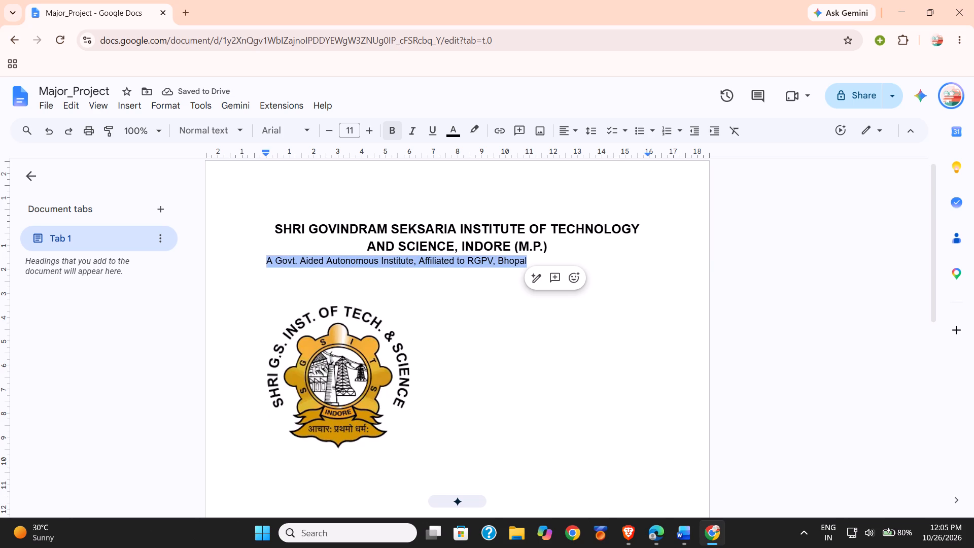
left_click(569, 126)
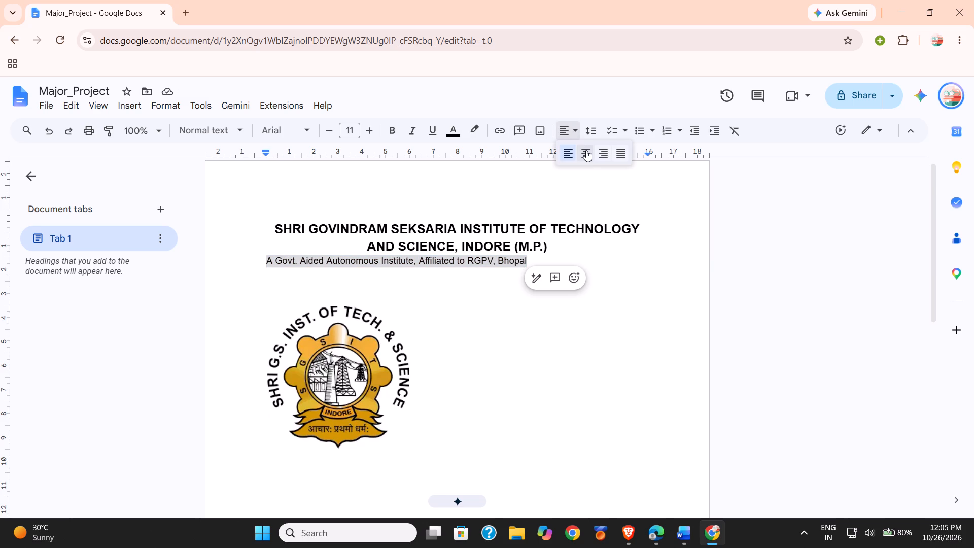
left_click(587, 152)
left_click(593, 257)
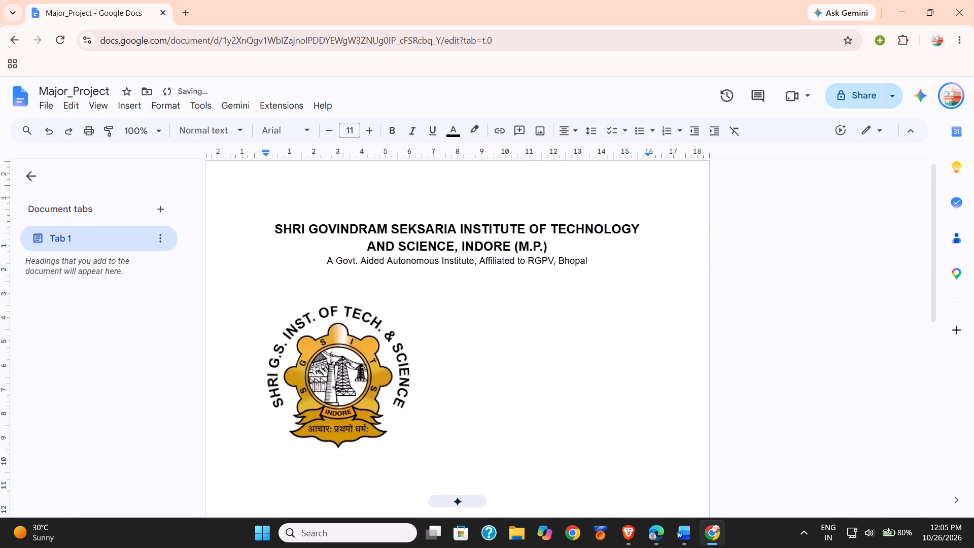
Center the institute logo horizontally on the page.
left_click(349, 334)
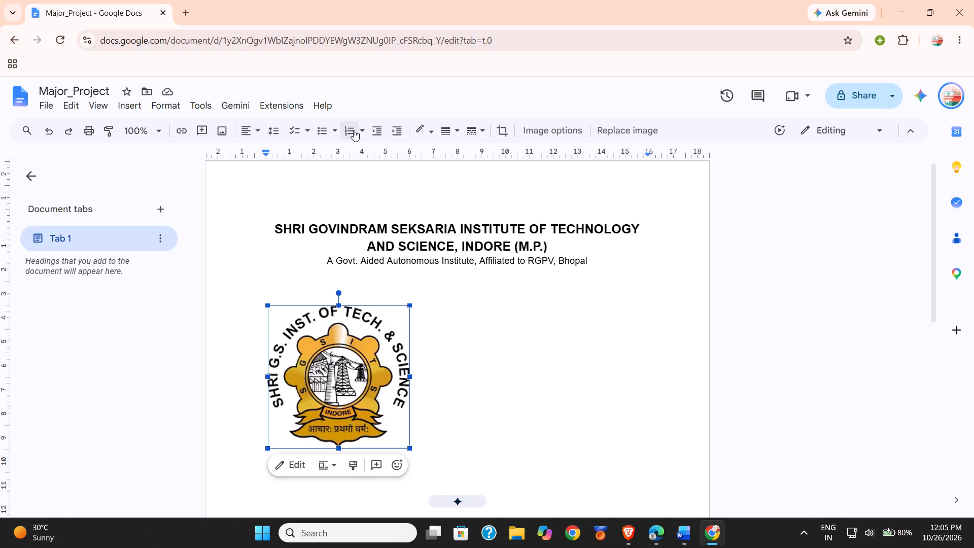
left_click(256, 139)
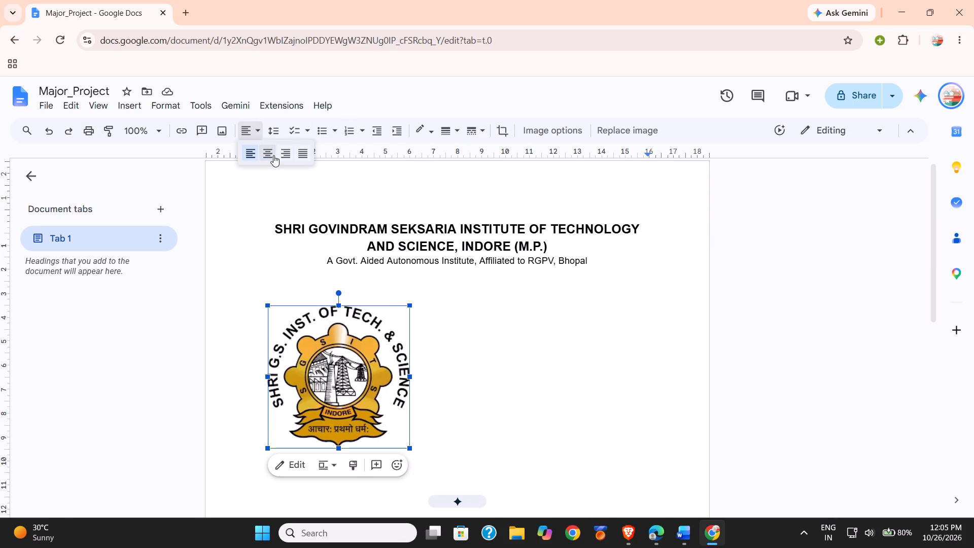
left_click(273, 155)
left_click(309, 342)
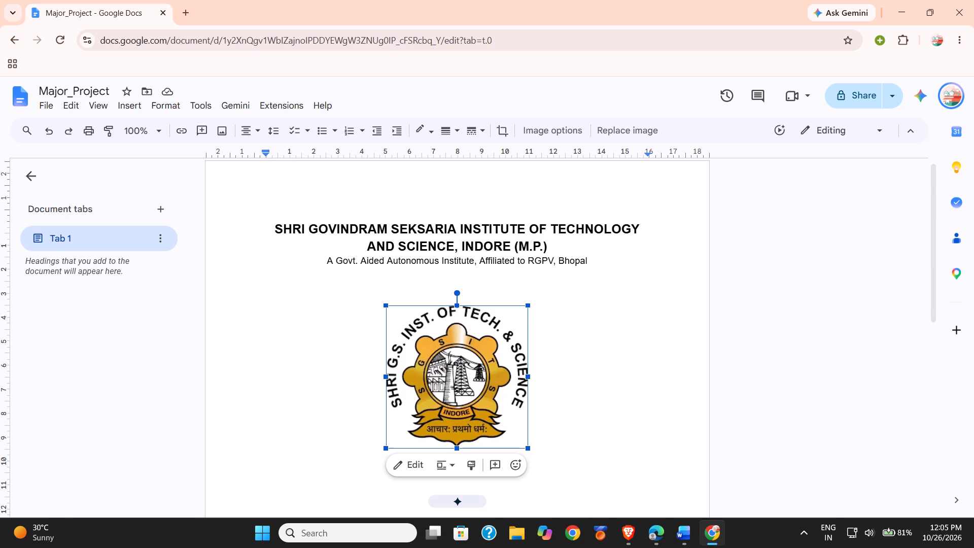
Switch to Microsoft Edge and close the sgsits logo search pages.
key("alt+Tab")
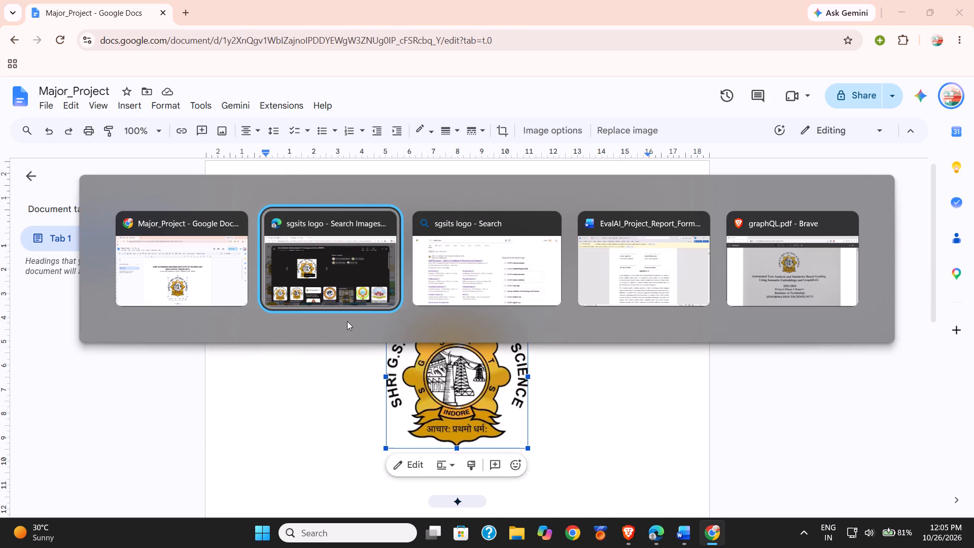
key("ctrl+w")
key("ctrl+w")
Switch to the EvalAI report in Word and compare the top of its cover page with the Major_Project cover page.
key("alt+Tab")
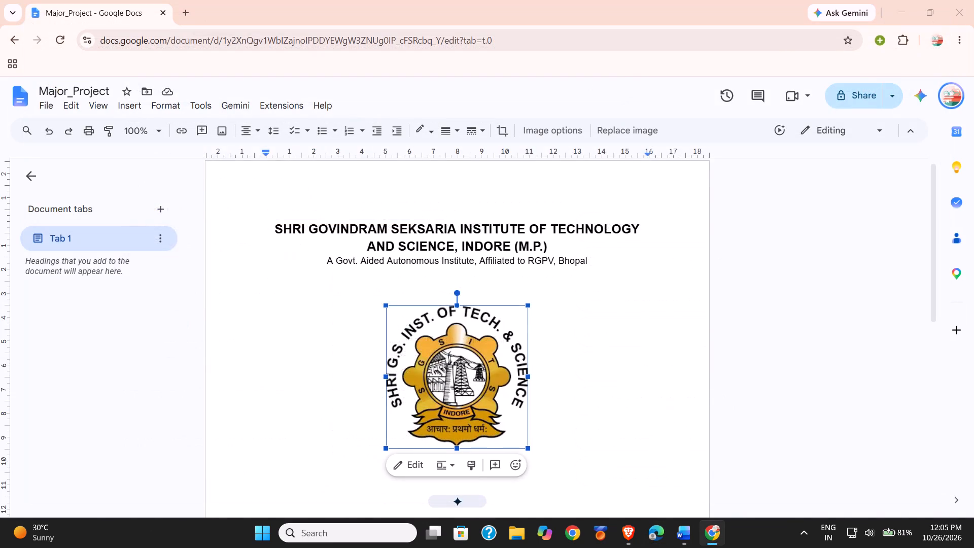
scroll(549, 305, "up", 14)
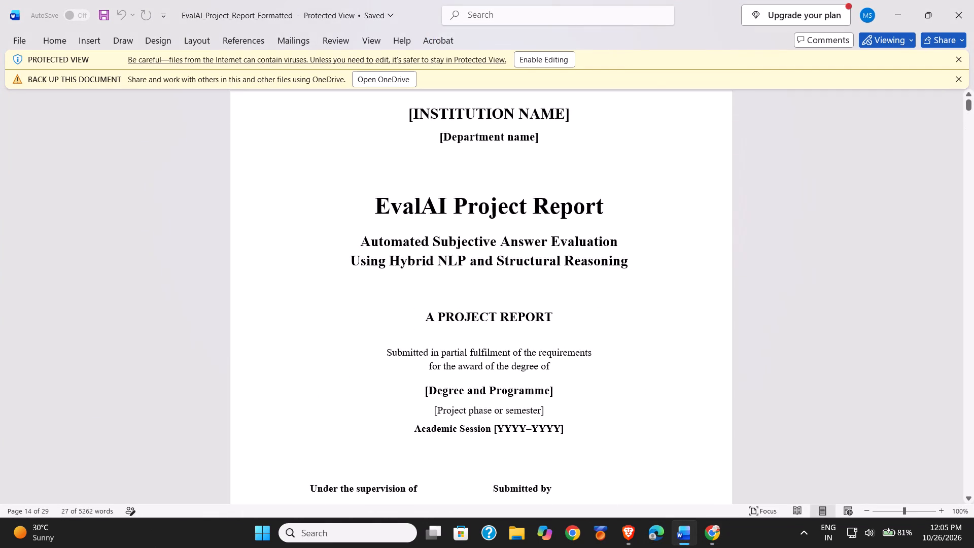
key("alt+Tab")
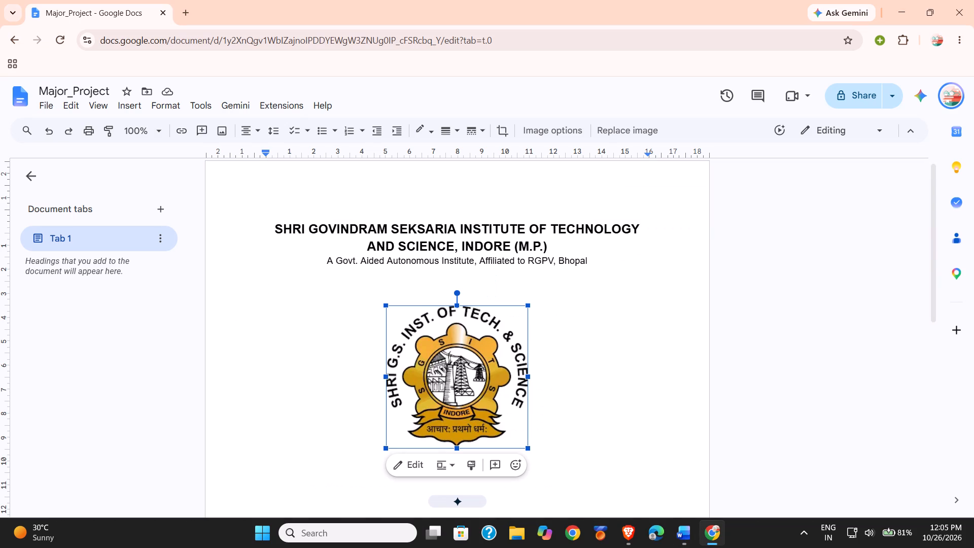
key("alt+Tab")
key("alt+Tab")
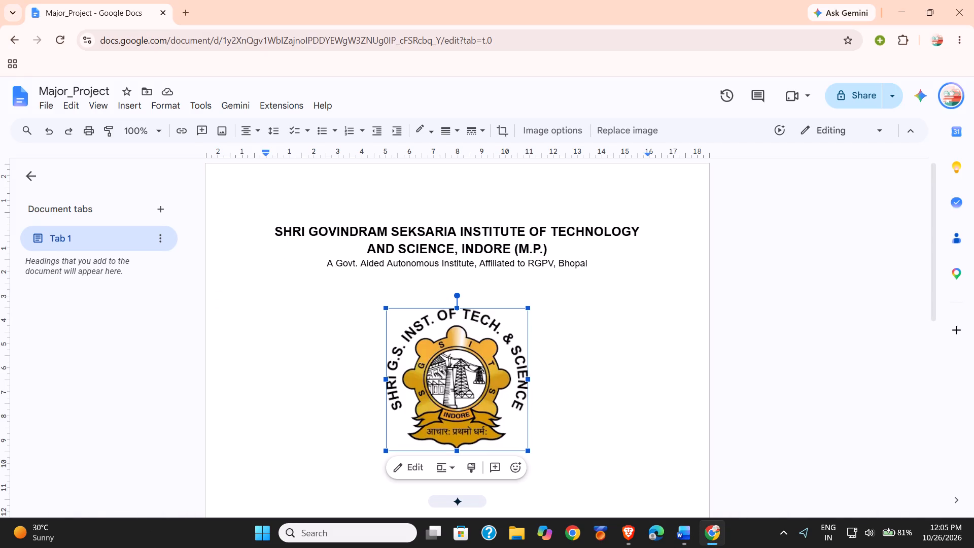
key("alt+Tab")
scroll(586, 337, "down", 1)
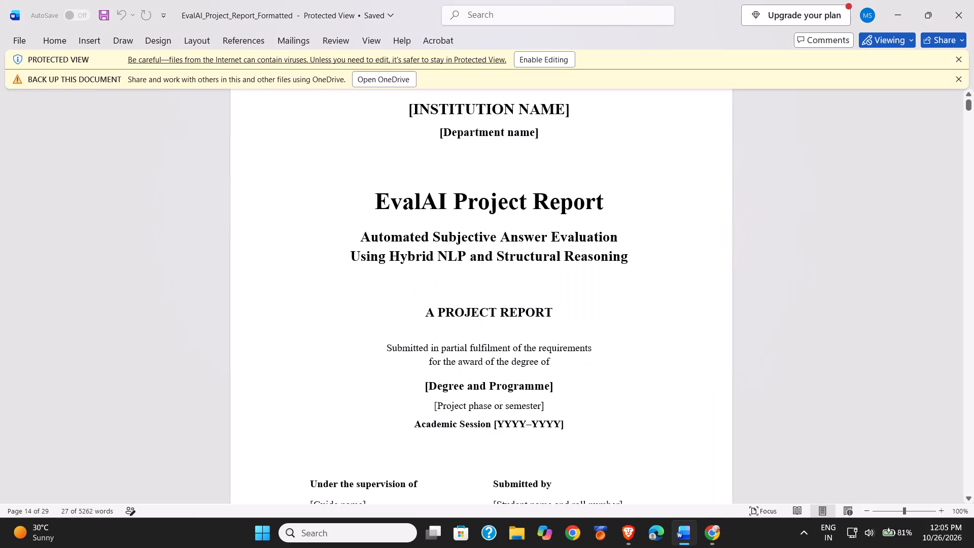
scroll(586, 337, "down", 1)
Switch to Brave and close graphQL.pdf.
key("alt+Tab")
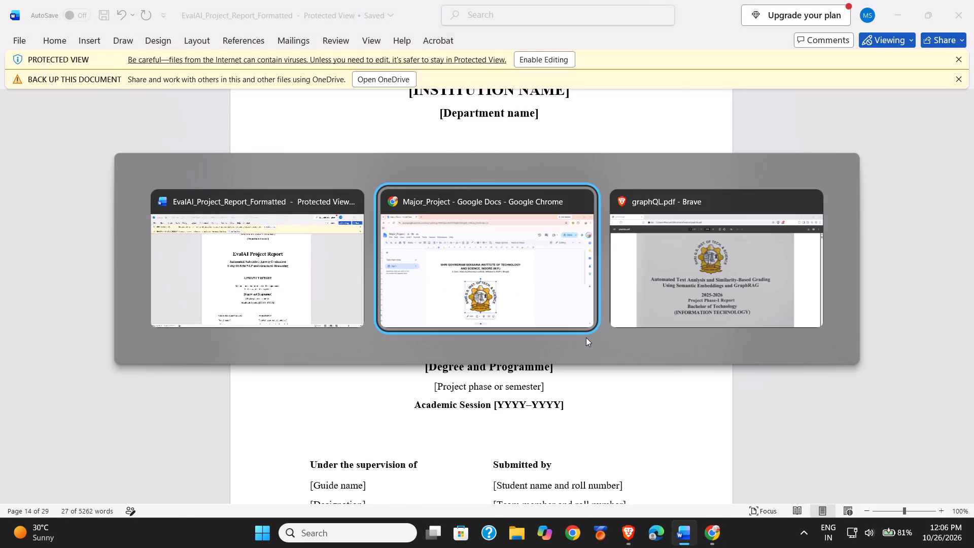
key("alt+Tab")
key("ctrl+w")
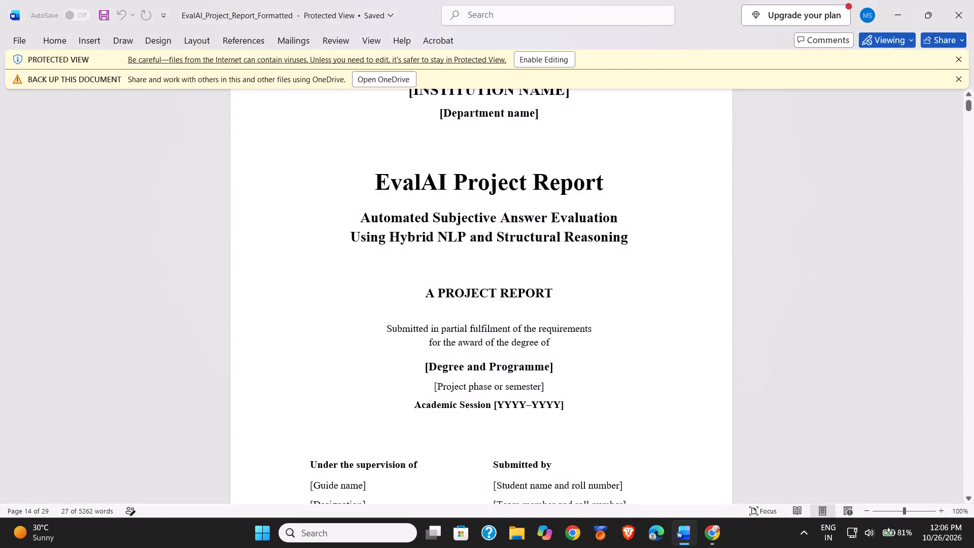
Examine the full cover page of the EvalAI report in Word against the Major_Project cover in Google Docs.
key("alt+Tab")
key("alt+Tab")
key("alt+Tab")
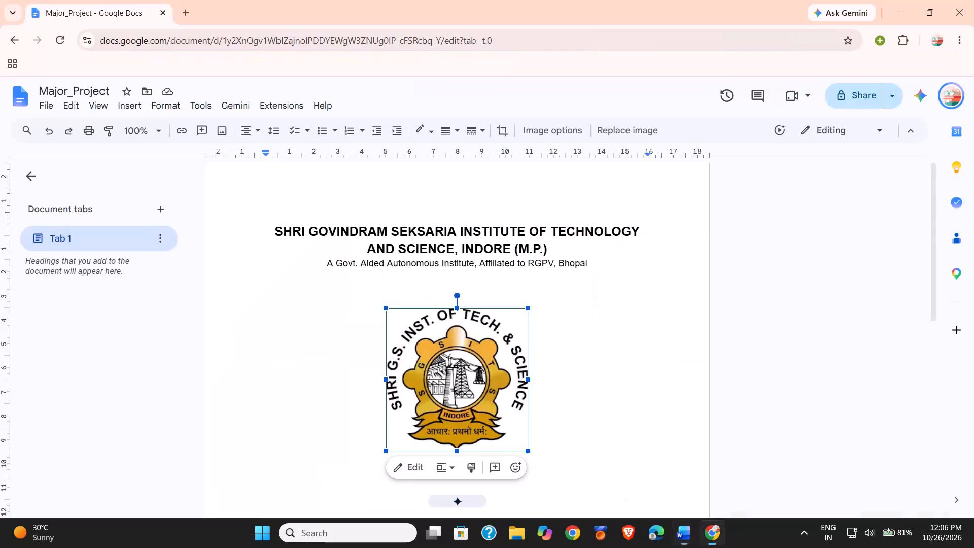
left_click(501, 284)
key("alt+Tab")
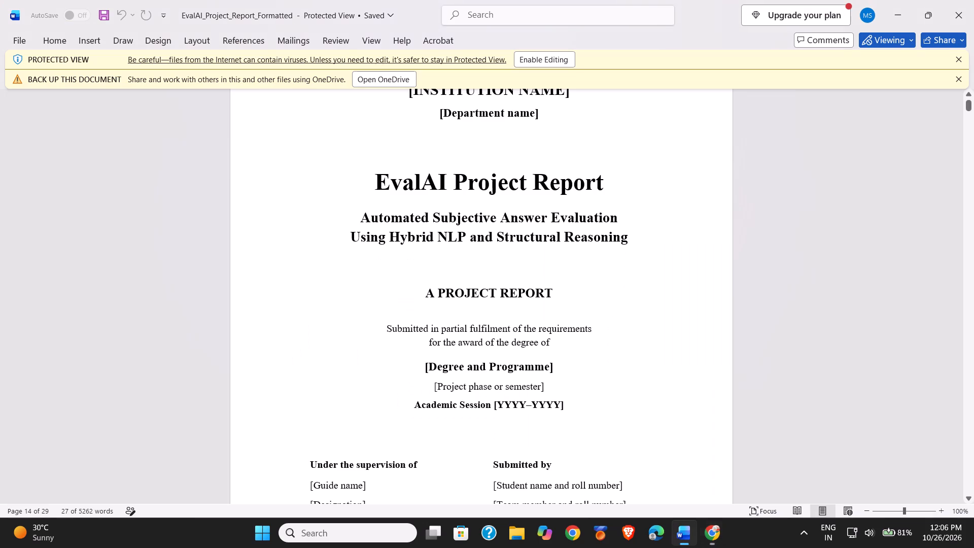
scroll(581, 359, "down", 2)
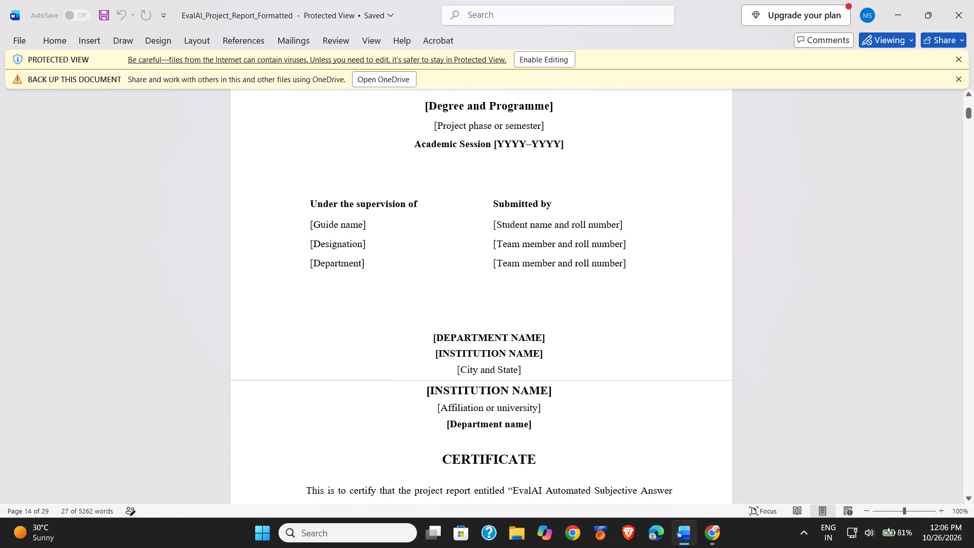
scroll(581, 359, "up", 5)
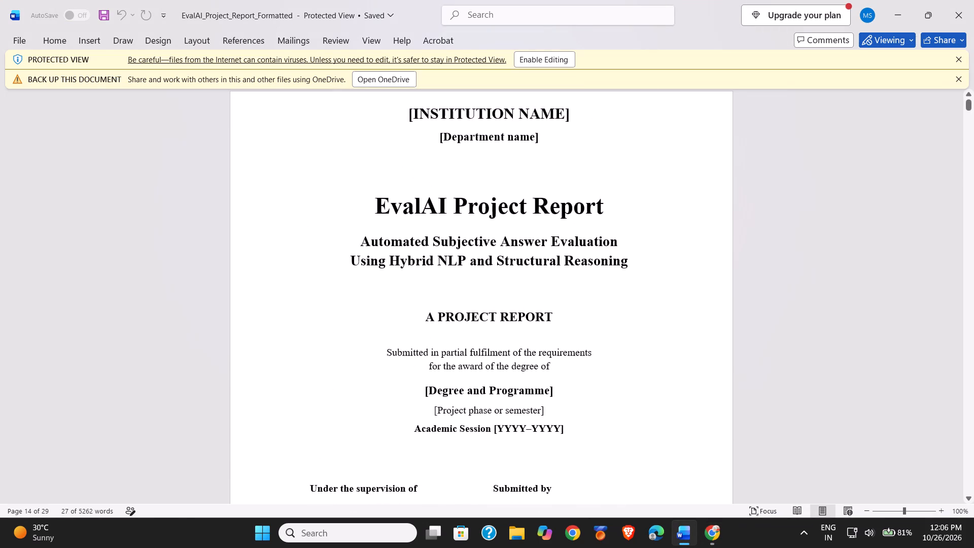
key("alt+Tab")
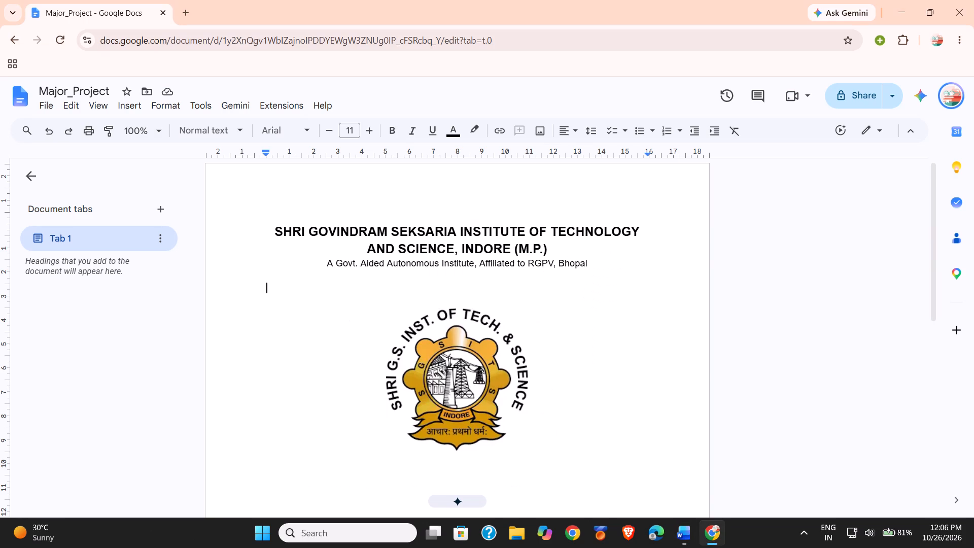
scroll(574, 359, "down", 2)
key("alt+Tab")
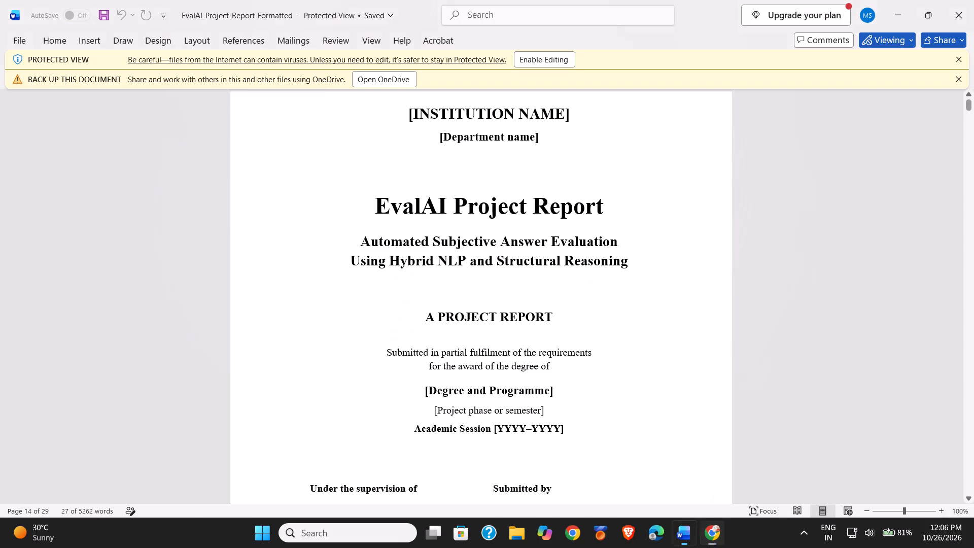
In the Major_Project document, delete two blank lines between the affiliation line and the logo.
key("alt+Tab")
left_click_drag(454, 284, 450, 264)
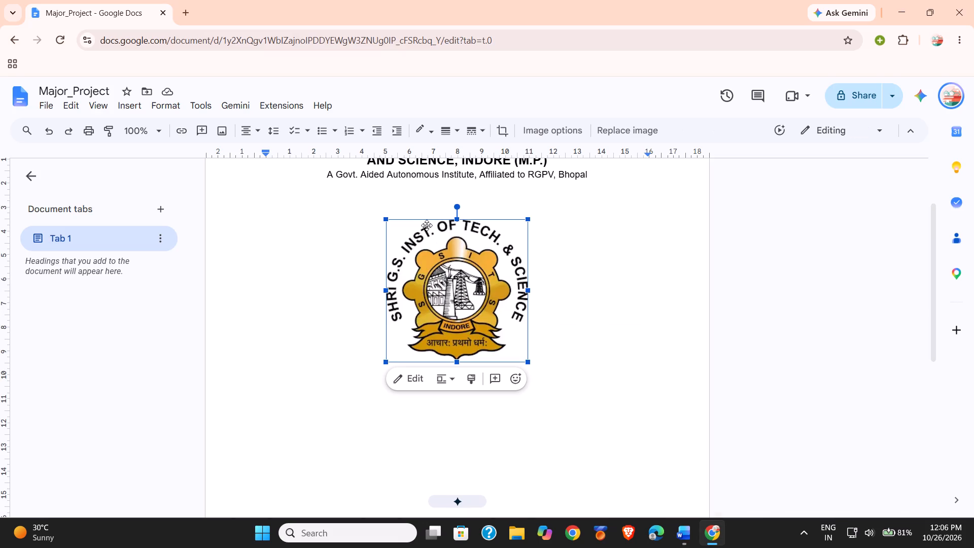
left_click(409, 206)
key("Delete")
key("BackSpace")
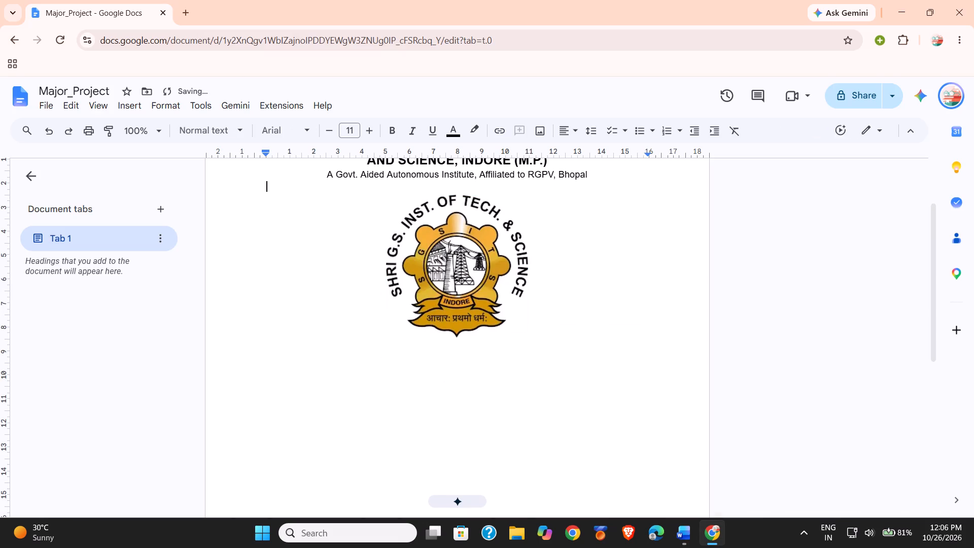
Place the text cursor on the blank line directly below the logo.
left_click(571, 393)
key("Return")
key("BackSpace")
Check the title and project details on the Word report's cover page against the Google Docs cover page.
key("alt+Tab")
scroll(453, 231, "up", 1)
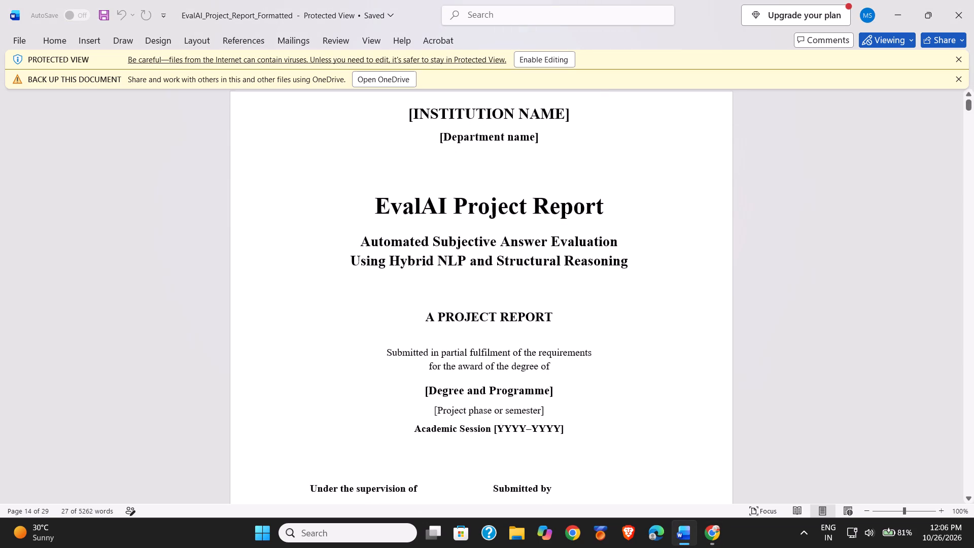
scroll(540, 306, "down", 1)
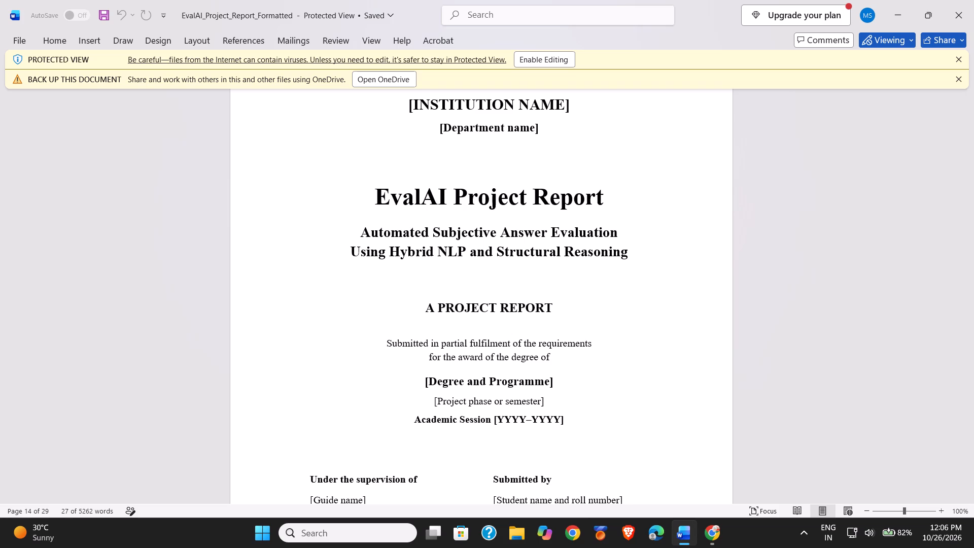
key("alt+Tab")
key("alt+Tab")
key("alt+Tab")
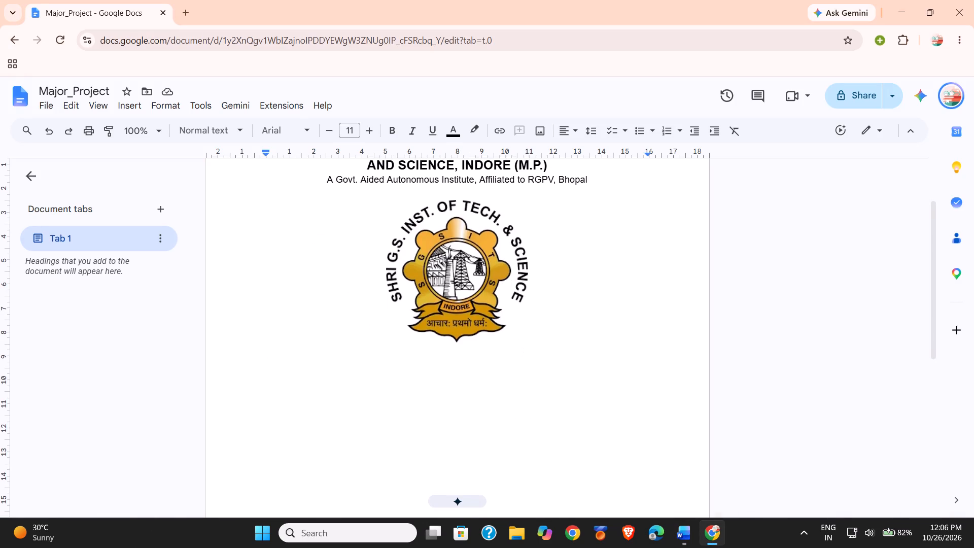
key("alt+Tab")
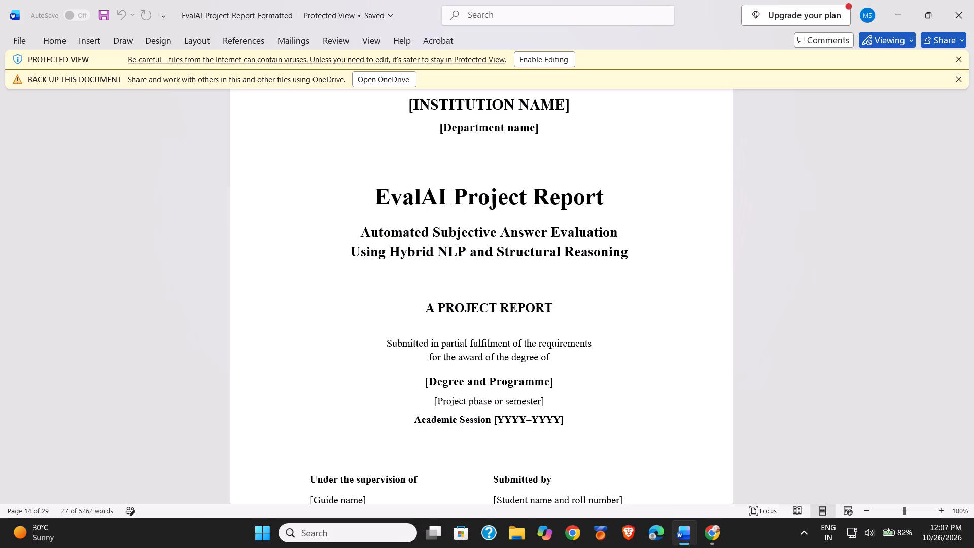
key("alt+Tab")
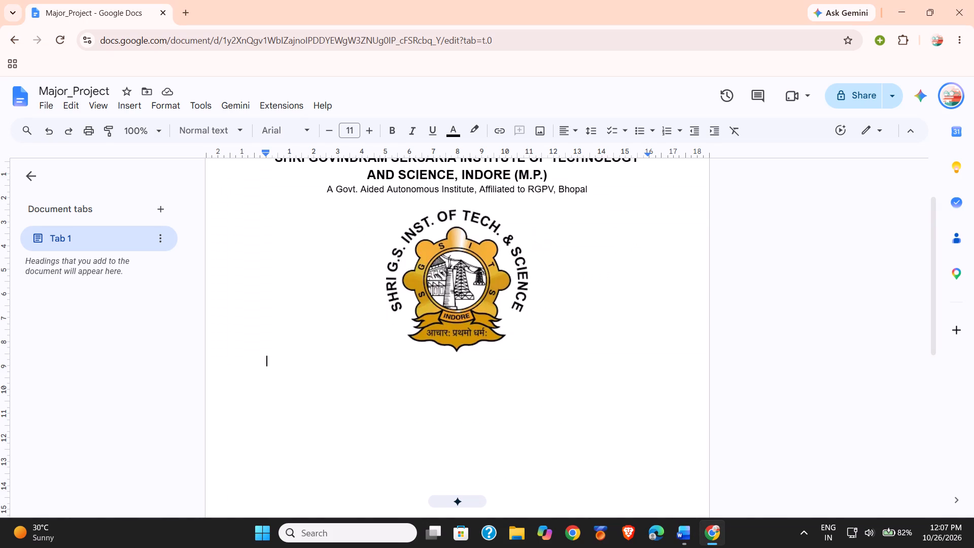
scroll(546, 326, "up", 1)
scroll(480, 288, "up", 1)
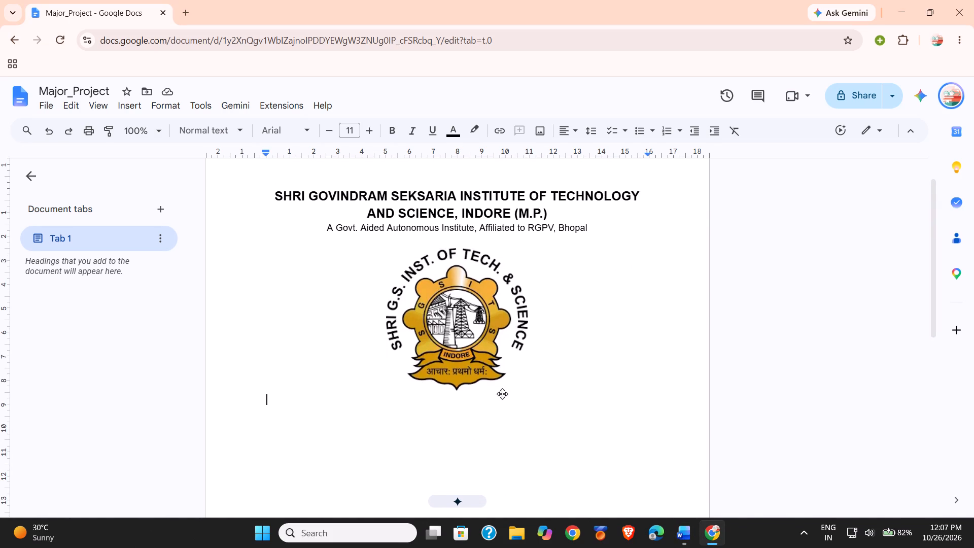
scroll(516, 401, "down", 1)
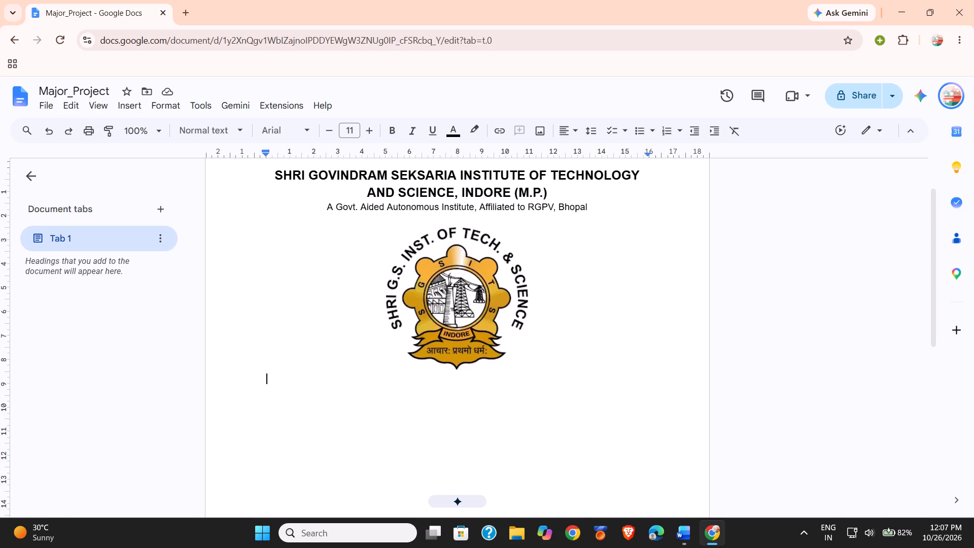
On a new line below the logo in Google Docs, enter "Automated Subjective Answer Evaluation", following the subtitle in the Word report.
key("Return")
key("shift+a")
key("BackSpace")
key("alt+Tab")
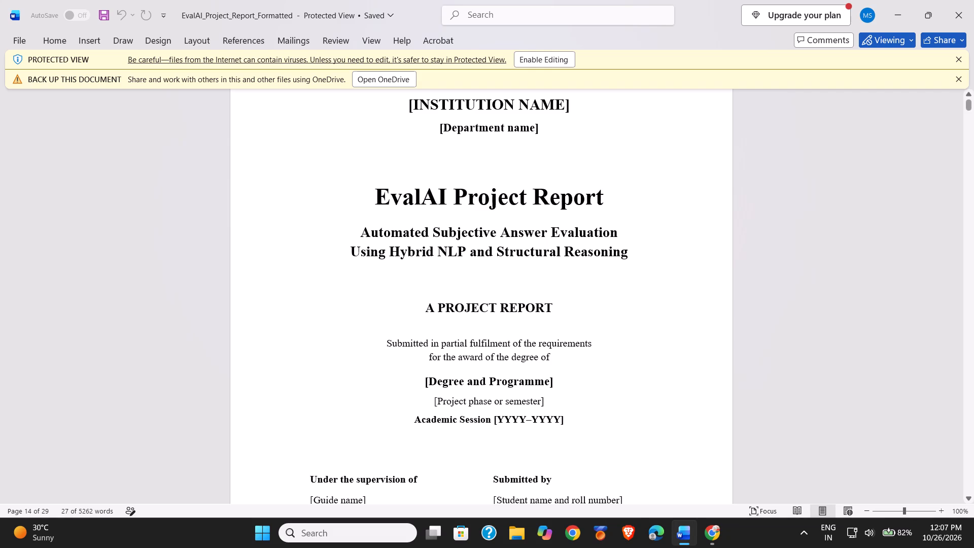
left_click_drag(631, 249, 470, 227)
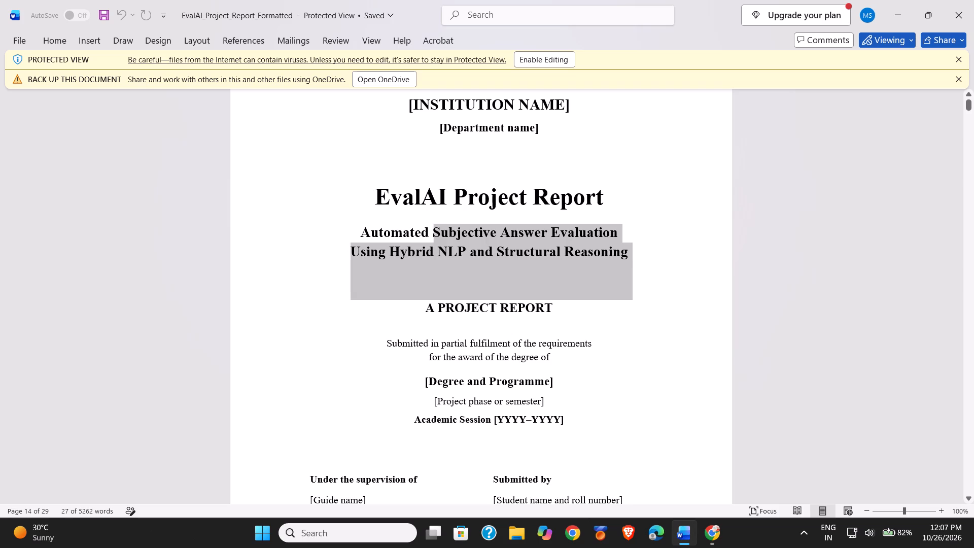
left_click_drag(470, 227, 399, 209)
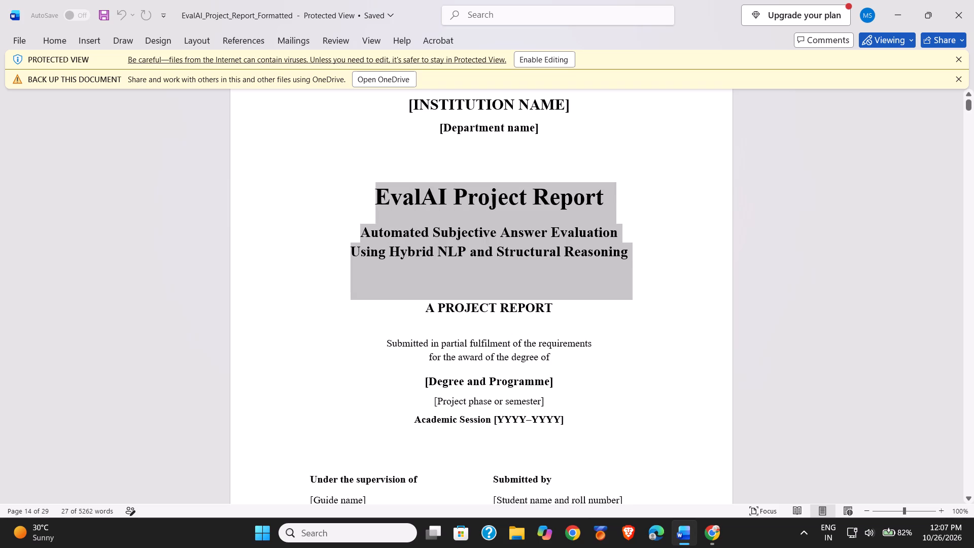
left_click_drag(399, 209, 353, 230)
key("alt+Tab")
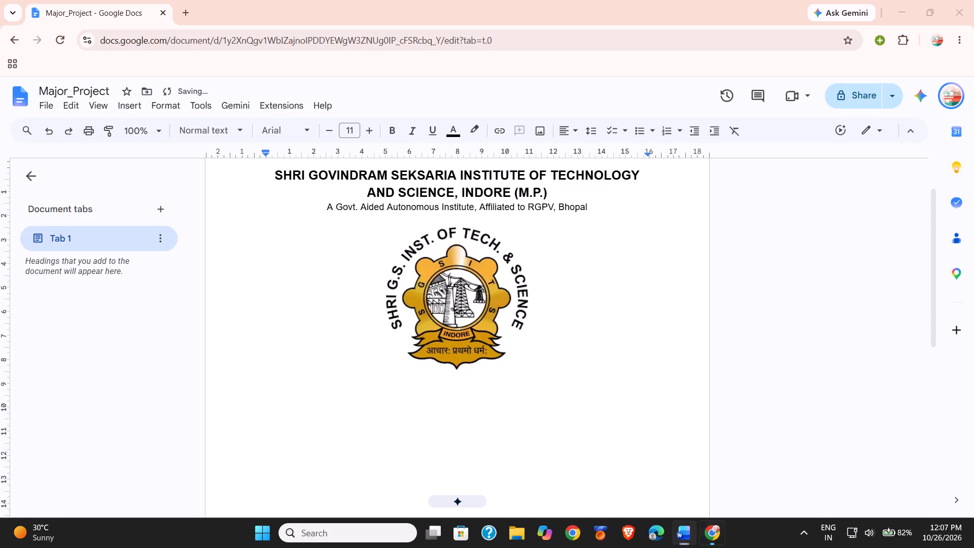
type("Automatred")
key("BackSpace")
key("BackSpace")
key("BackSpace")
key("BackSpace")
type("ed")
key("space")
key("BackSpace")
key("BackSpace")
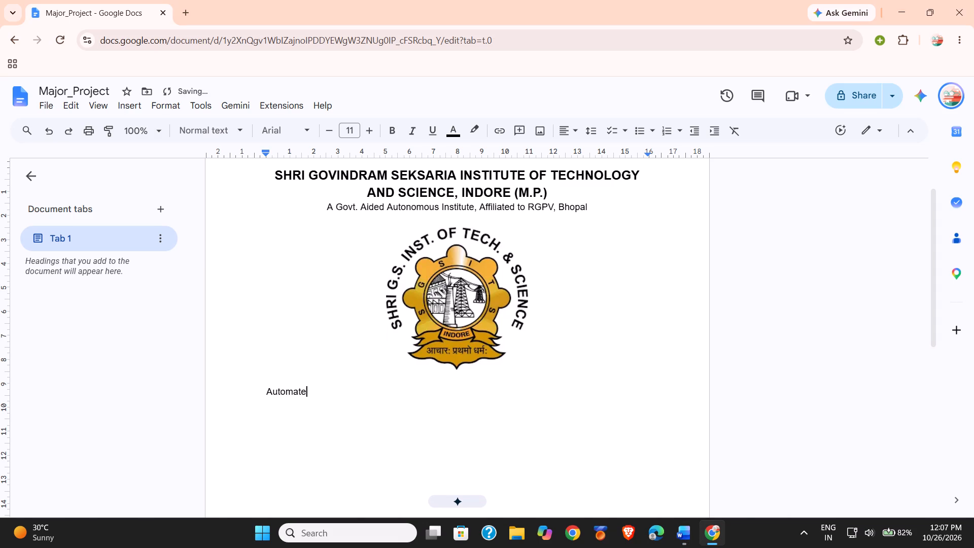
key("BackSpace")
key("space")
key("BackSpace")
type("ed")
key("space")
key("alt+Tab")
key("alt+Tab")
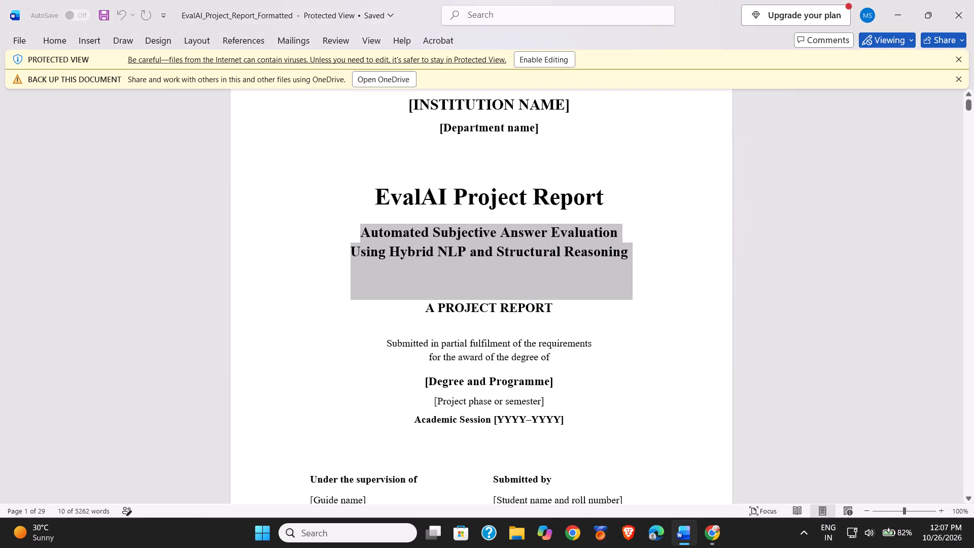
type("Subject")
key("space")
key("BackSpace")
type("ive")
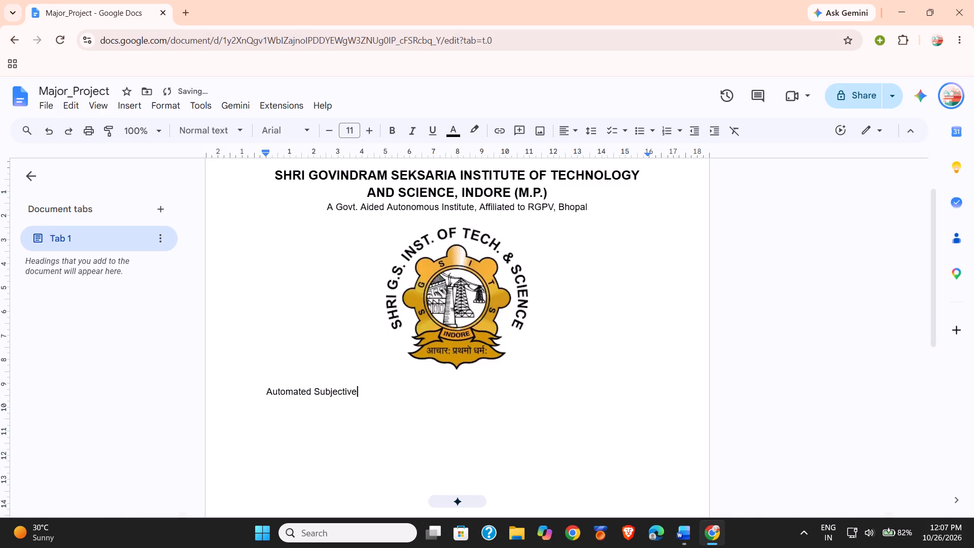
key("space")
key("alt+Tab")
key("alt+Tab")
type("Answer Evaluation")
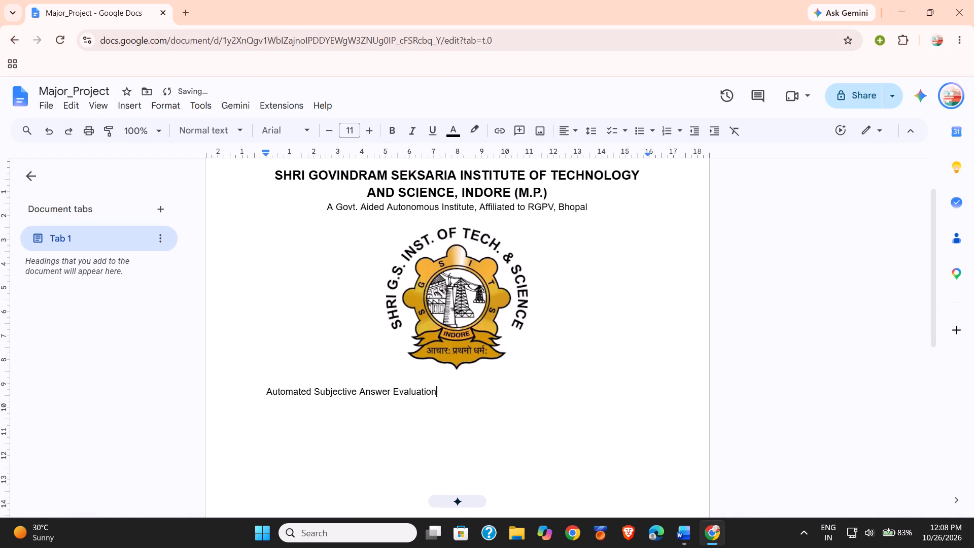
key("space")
Continue the project title on the same line with "Using Hybrid NLP", checking the wording against the Word report.
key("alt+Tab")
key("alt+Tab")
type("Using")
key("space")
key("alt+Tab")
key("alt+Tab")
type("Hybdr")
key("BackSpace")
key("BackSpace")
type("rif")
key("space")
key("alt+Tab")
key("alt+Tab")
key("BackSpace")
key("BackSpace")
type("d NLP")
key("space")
Complete the project title with "and Structural Reasoning", checking the wording against the Word report.
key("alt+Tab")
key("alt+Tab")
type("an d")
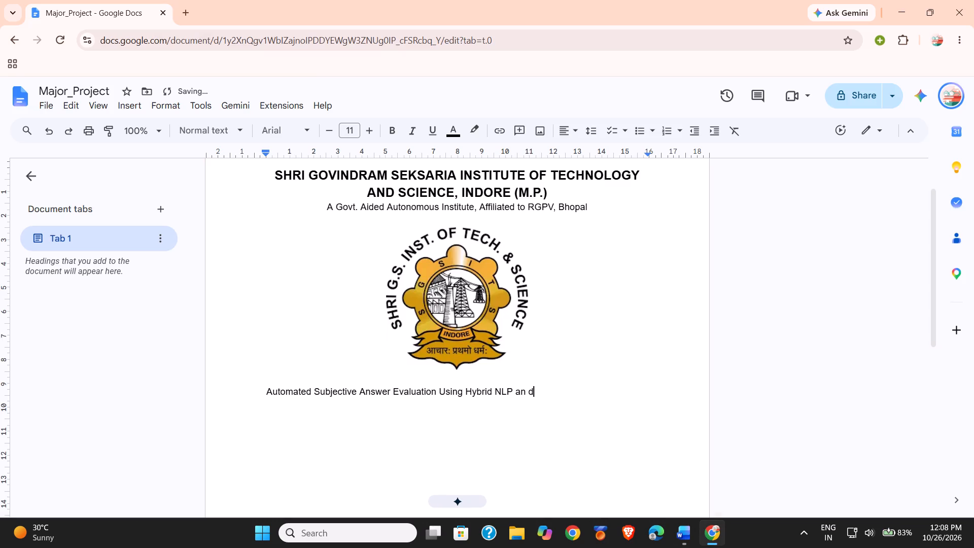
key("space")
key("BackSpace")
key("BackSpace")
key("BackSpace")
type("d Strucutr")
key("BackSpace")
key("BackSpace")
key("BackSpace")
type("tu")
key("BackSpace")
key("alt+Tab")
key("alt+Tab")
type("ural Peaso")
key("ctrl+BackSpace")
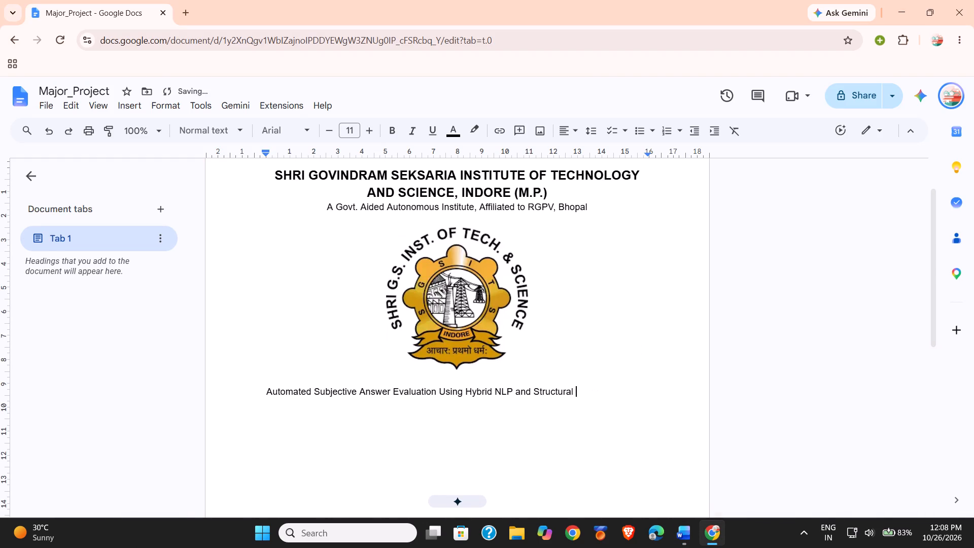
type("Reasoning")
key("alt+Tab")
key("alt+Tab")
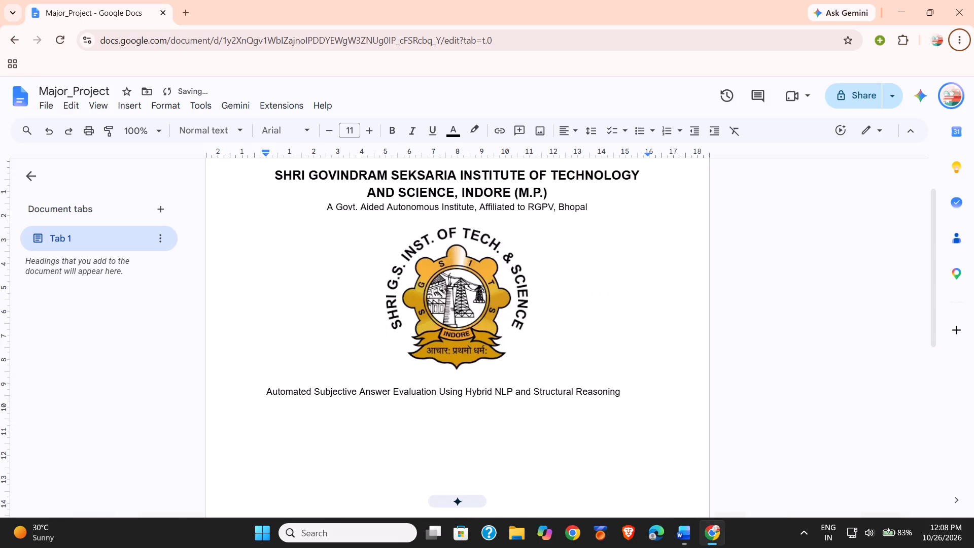
Format the project title below the logo as bold, size 15 and centred.
left_click_drag(625, 397, 265, 389)
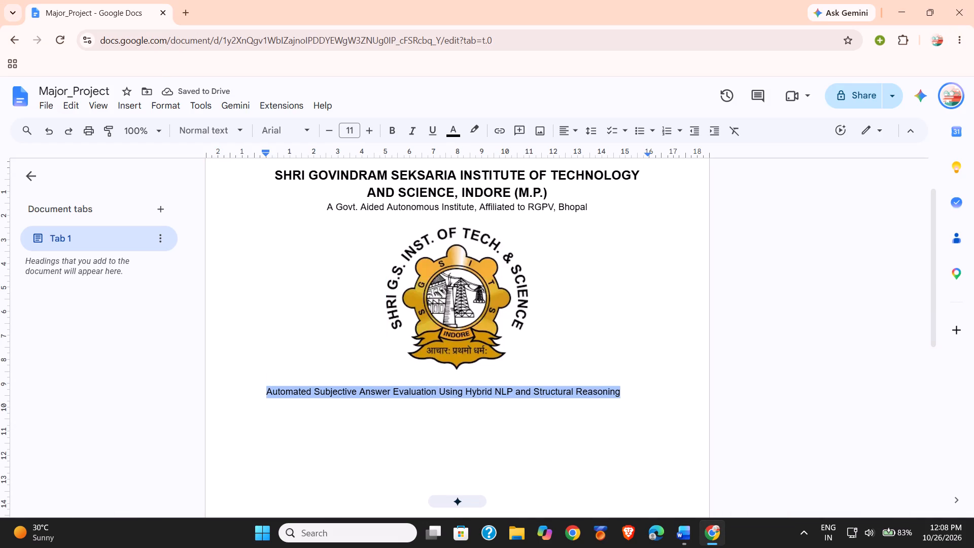
left_click_drag(265, 389, 264, 389)
left_click(397, 135)
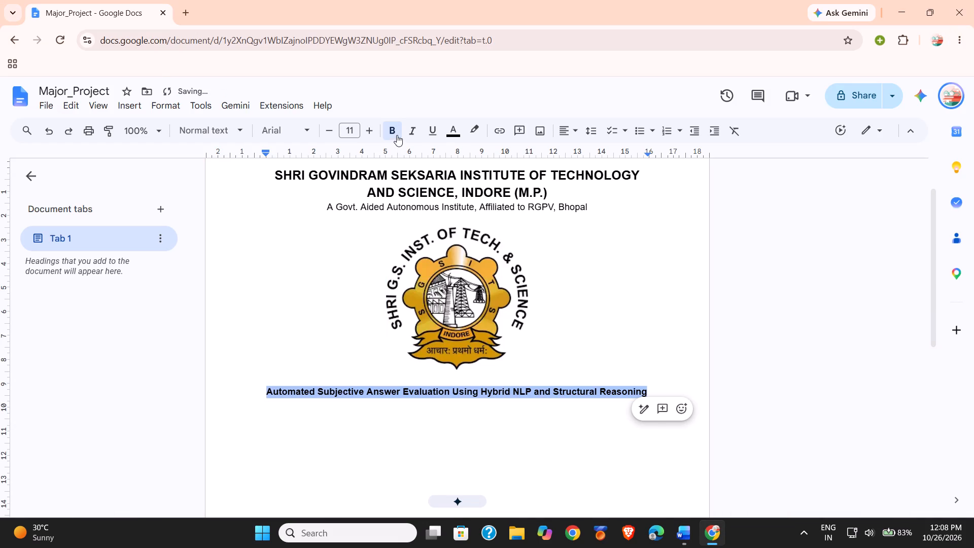
left_click(353, 132)
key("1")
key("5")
key("Return")
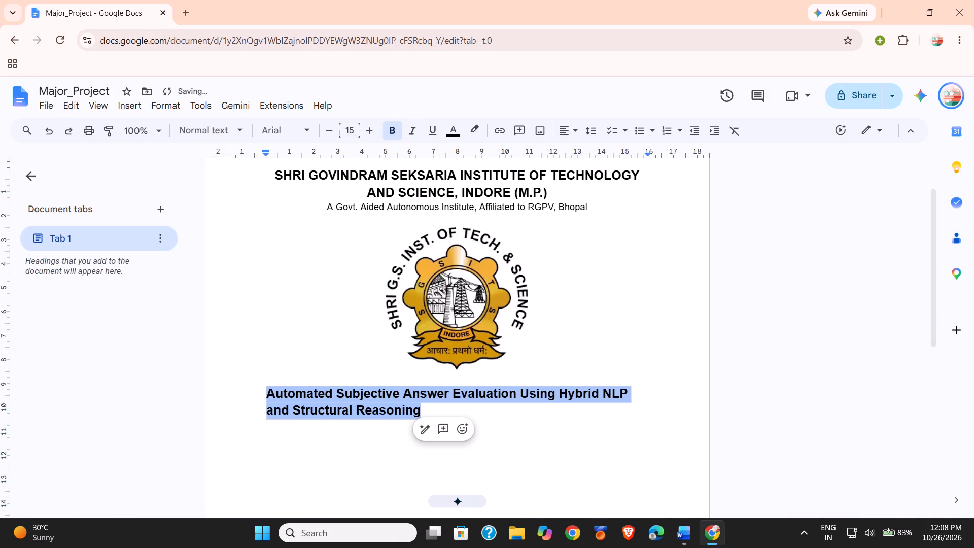
left_click(579, 127)
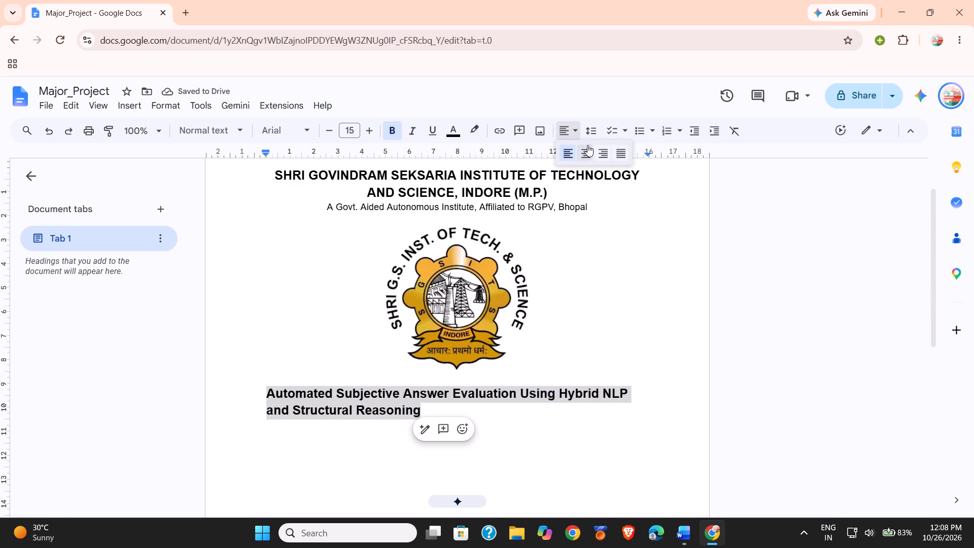
left_click(588, 146)
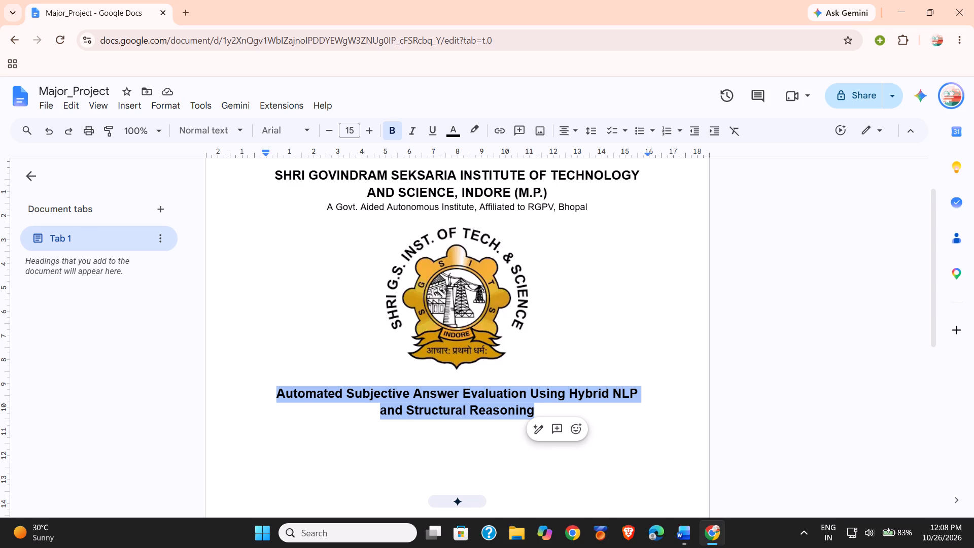
Add the year line "2026 - 2027" directly below the project title, followed by a new empty line.
left_click(551, 407)
key("Return")
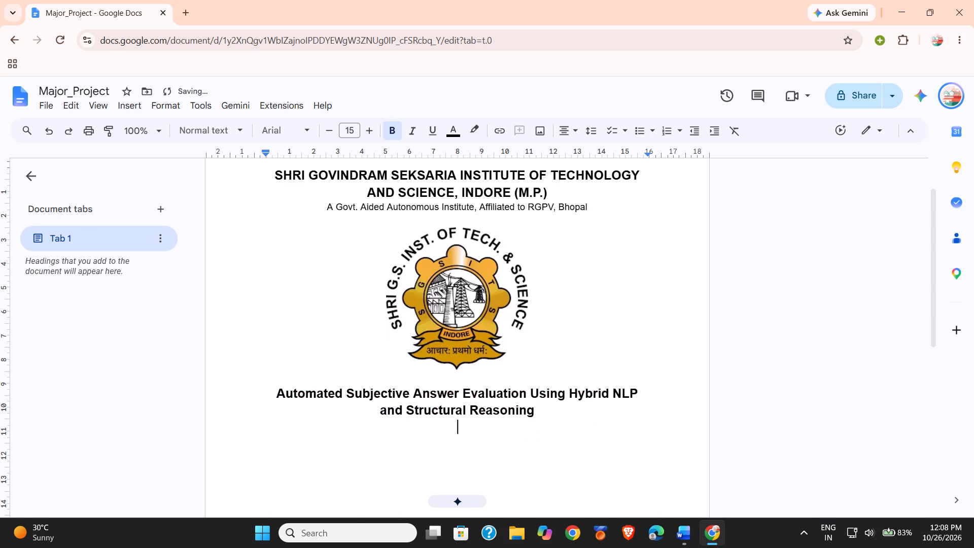
scroll(551, 407, "down", 5)
scroll(551, 407, "up", 2)
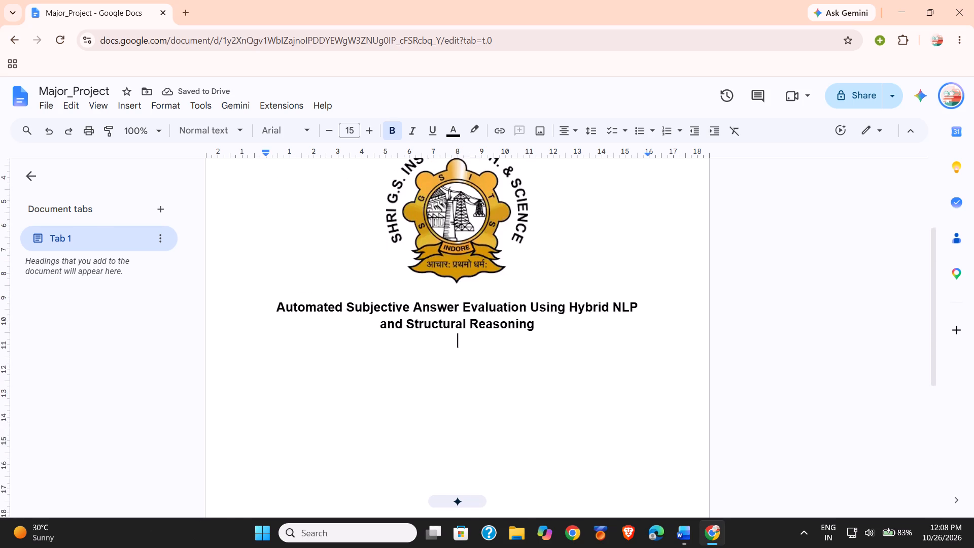
scroll(551, 407, "up", 2)
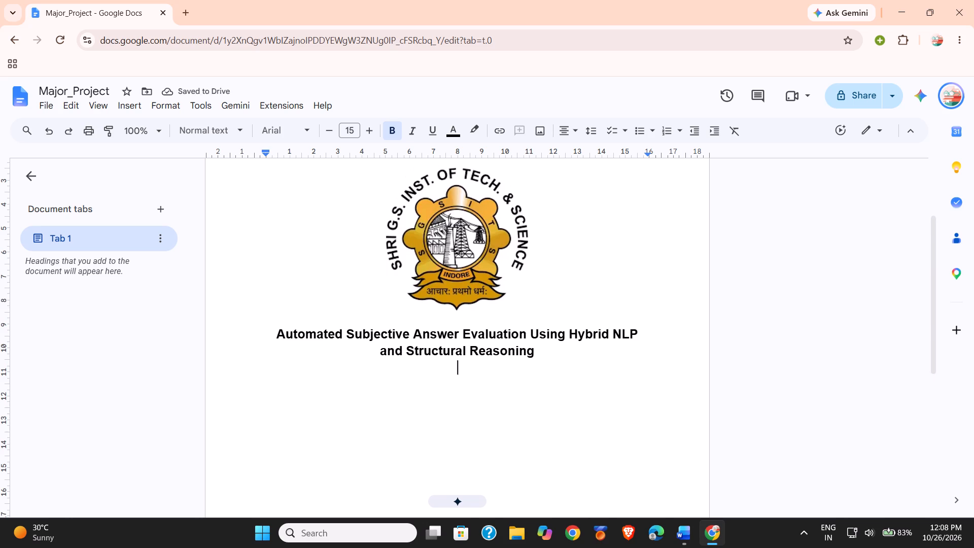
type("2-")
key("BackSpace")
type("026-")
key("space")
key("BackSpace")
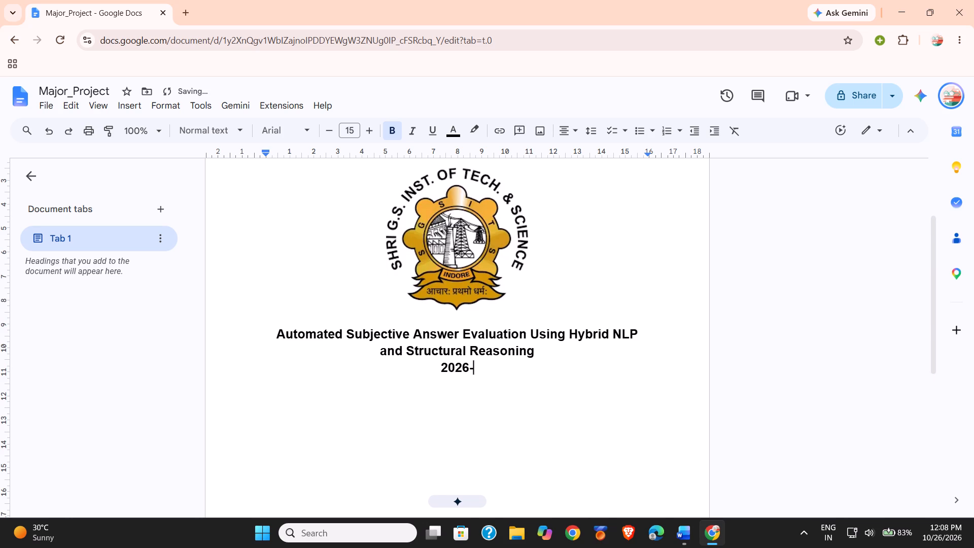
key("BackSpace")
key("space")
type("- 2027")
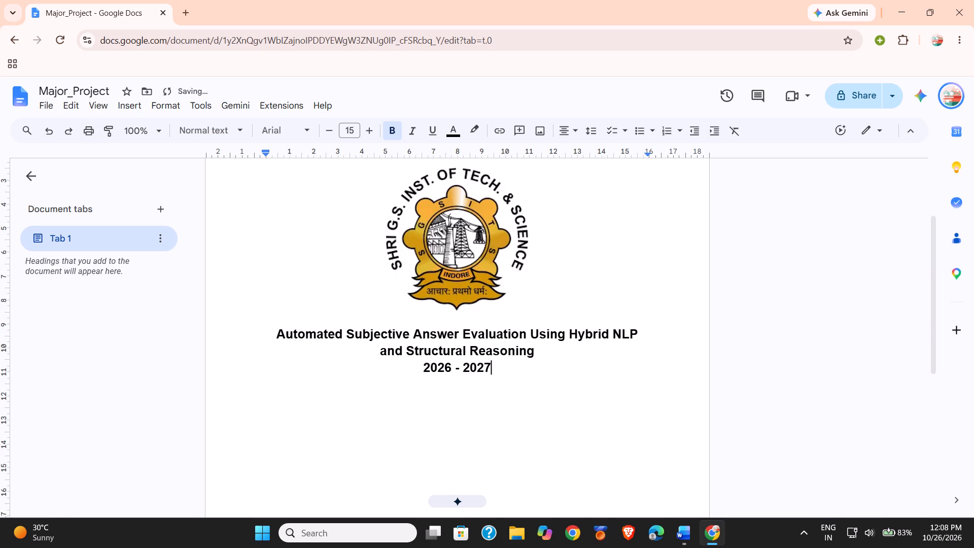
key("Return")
Insert a blank line between the project title and the year line.
left_click(542, 350)
key("Return")
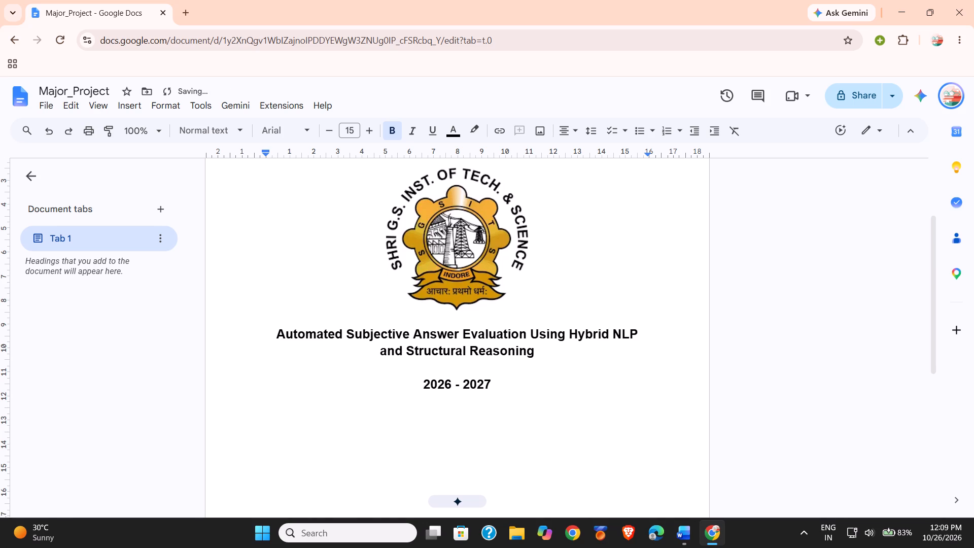
Set the project title's font size to 16.
left_click_drag(538, 348, 272, 341)
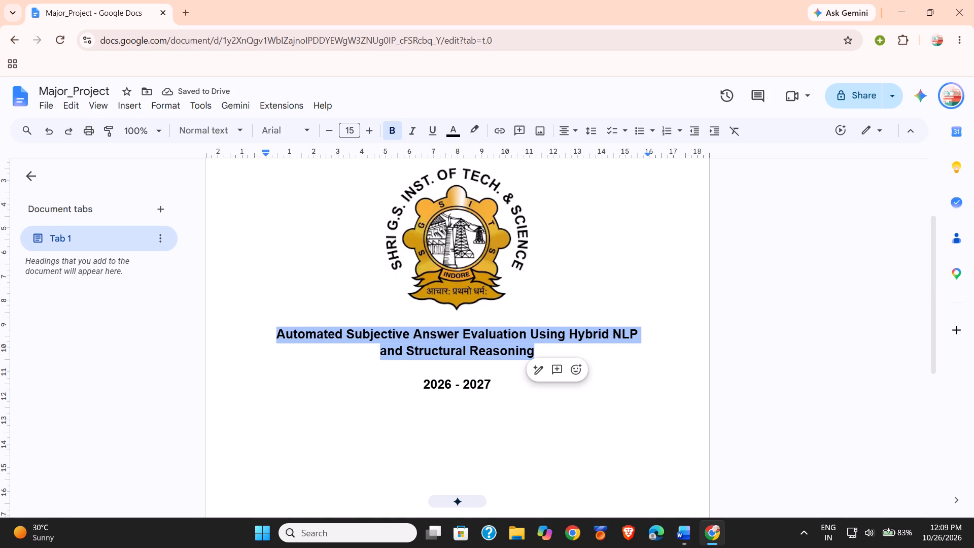
left_click(353, 131)
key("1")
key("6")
key("Return")
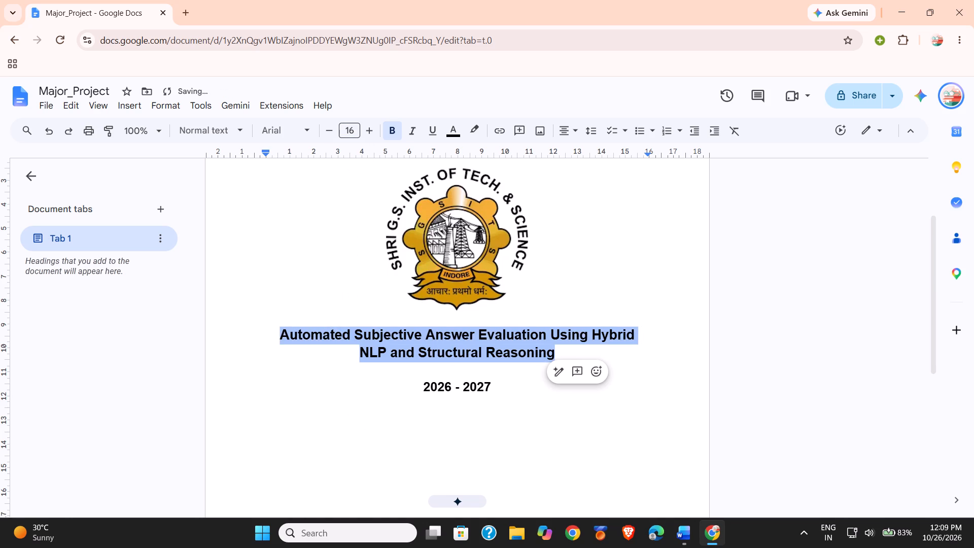
Set the font size of the "2026 - 2027" line to 16.
left_click(498, 375)
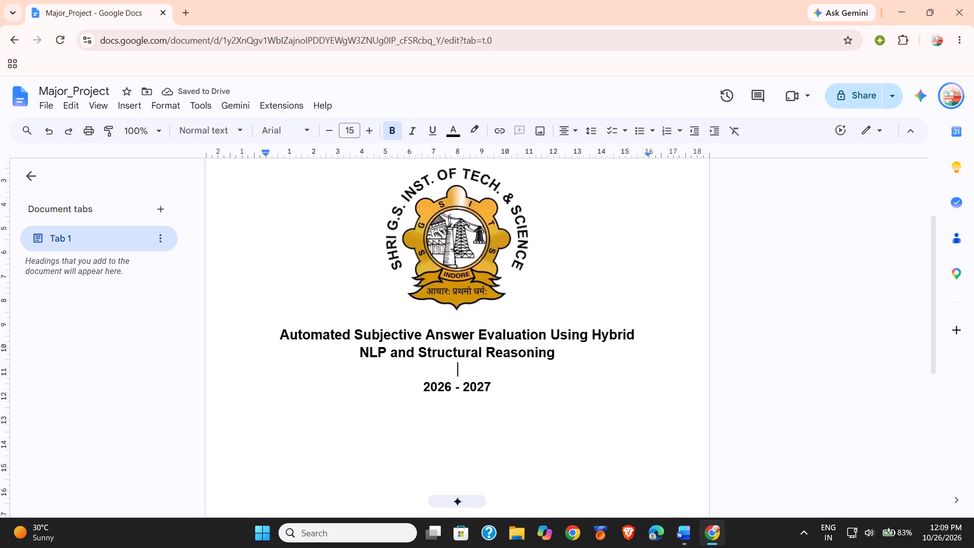
left_click_drag(498, 381, 408, 391)
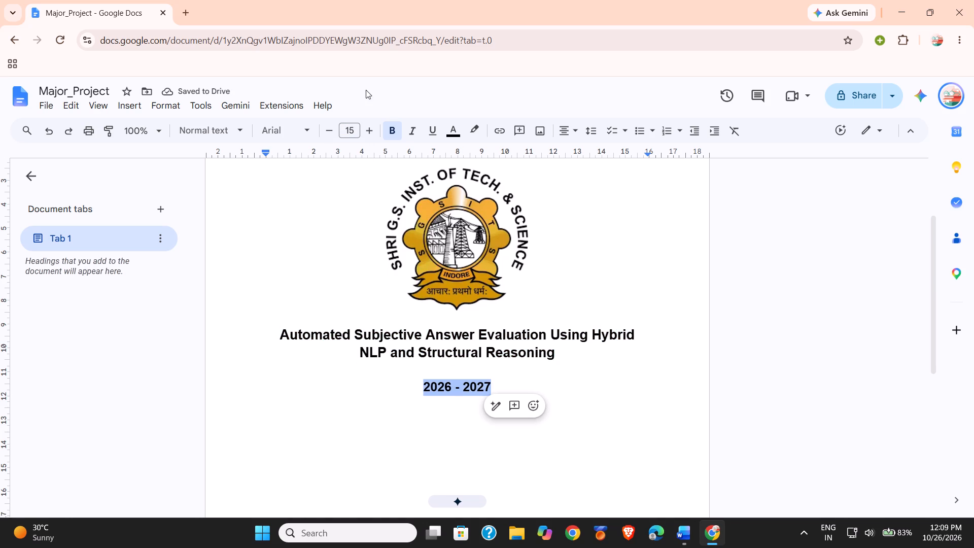
left_click(353, 126)
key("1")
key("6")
key("Return")
key("Right")
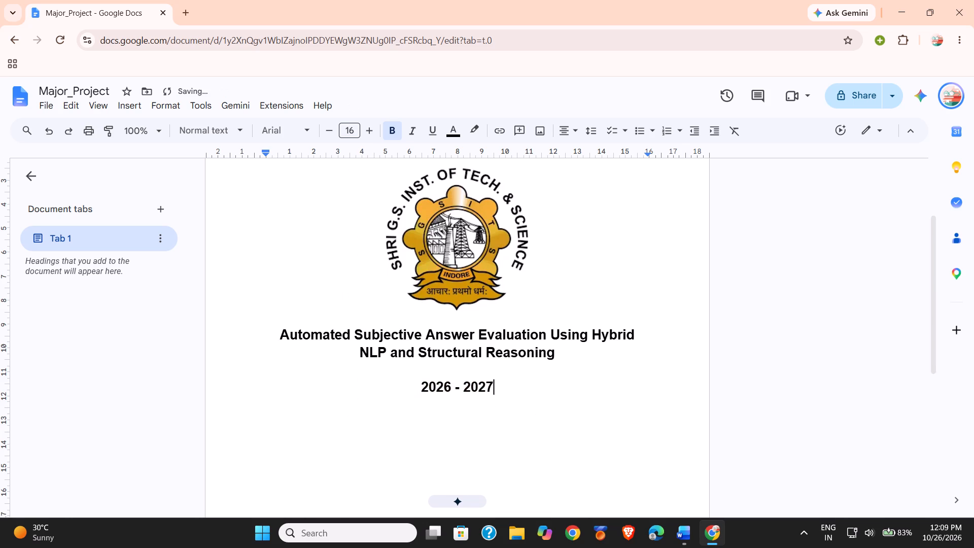
Add the line "Bachelor of Technology" at font size 16 below "2026 - 2027", leaving one blank line between them.
key("Return")
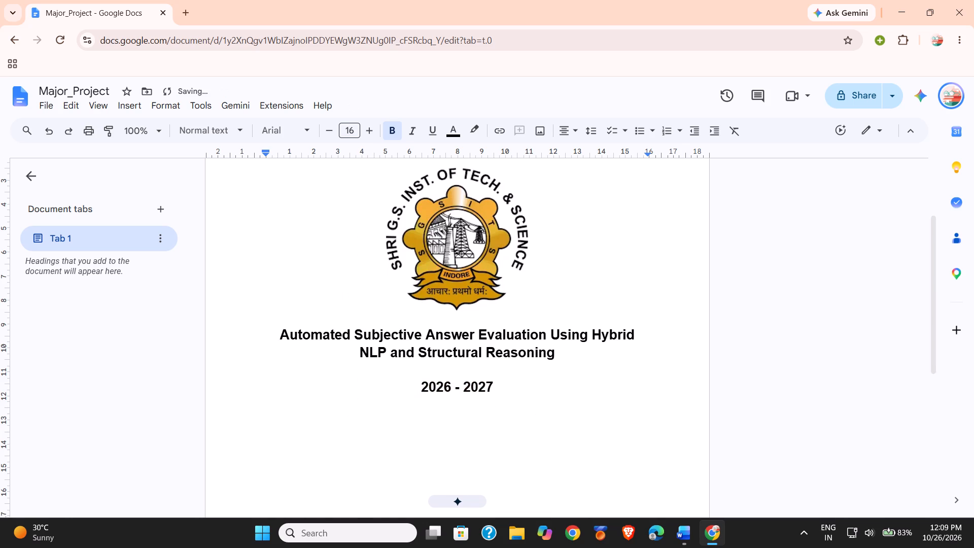
left_click(353, 131)
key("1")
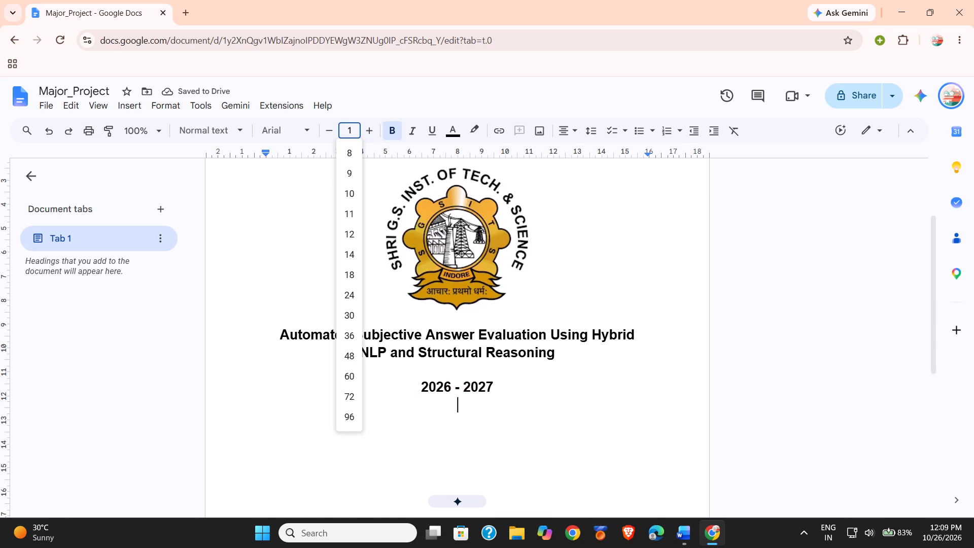
key("BackSpace")
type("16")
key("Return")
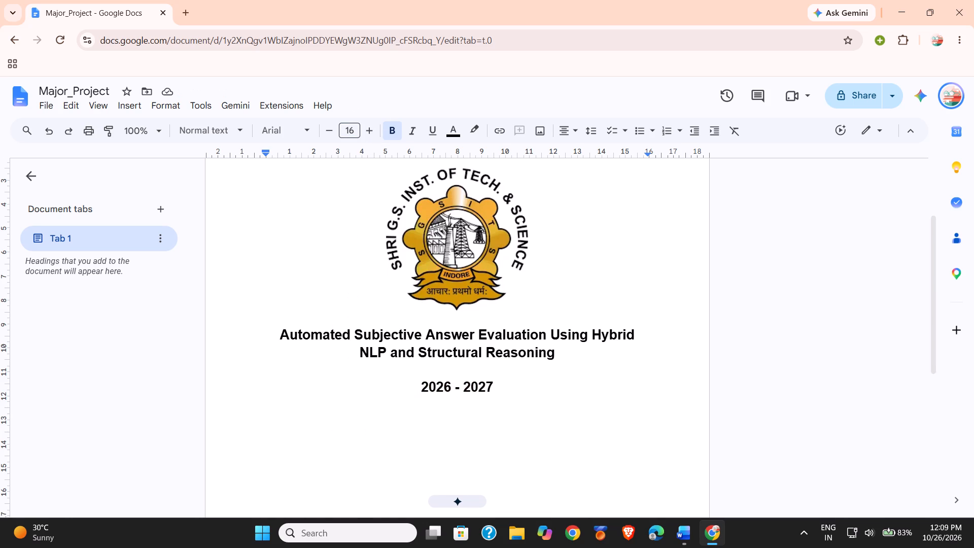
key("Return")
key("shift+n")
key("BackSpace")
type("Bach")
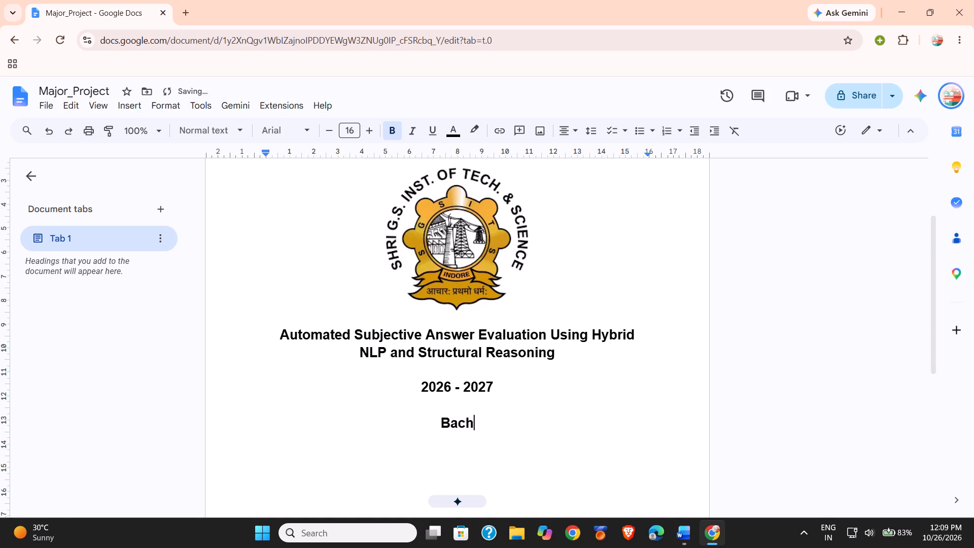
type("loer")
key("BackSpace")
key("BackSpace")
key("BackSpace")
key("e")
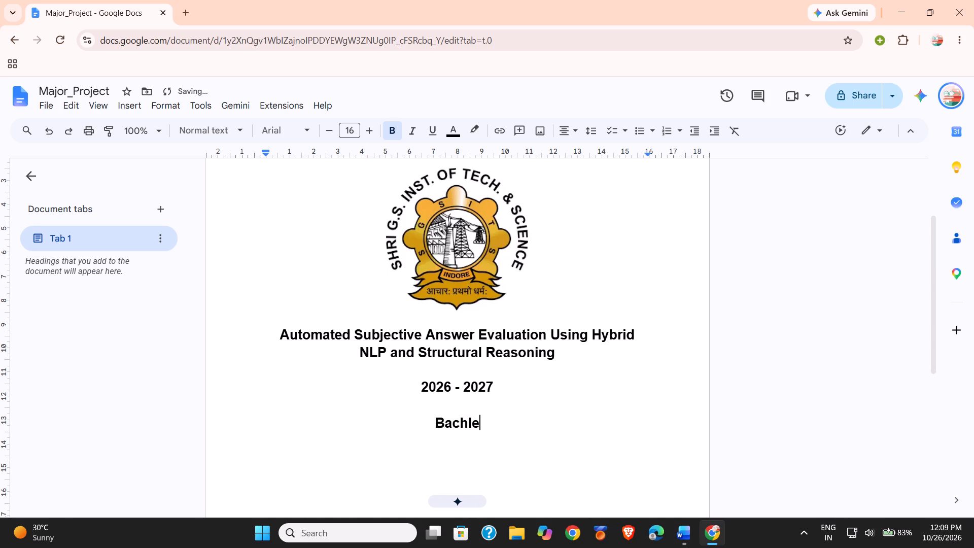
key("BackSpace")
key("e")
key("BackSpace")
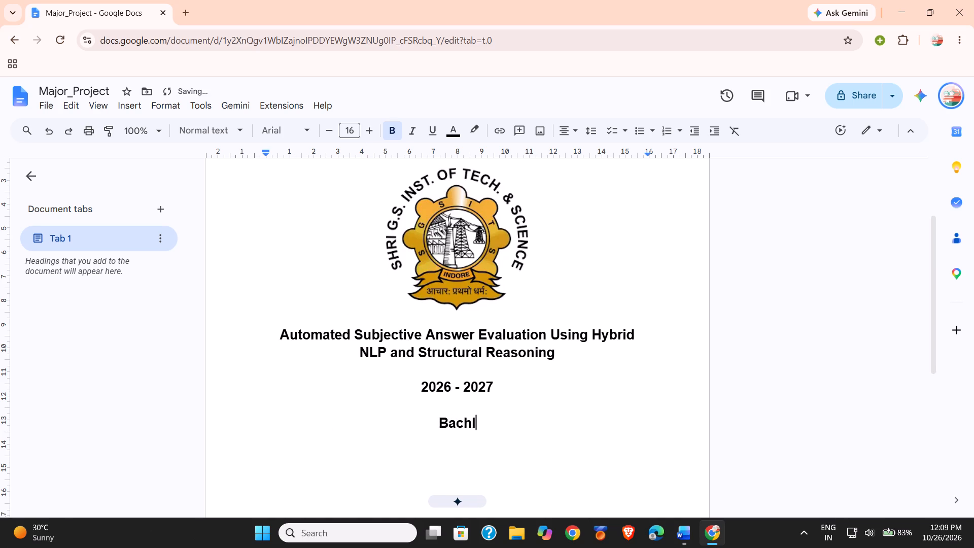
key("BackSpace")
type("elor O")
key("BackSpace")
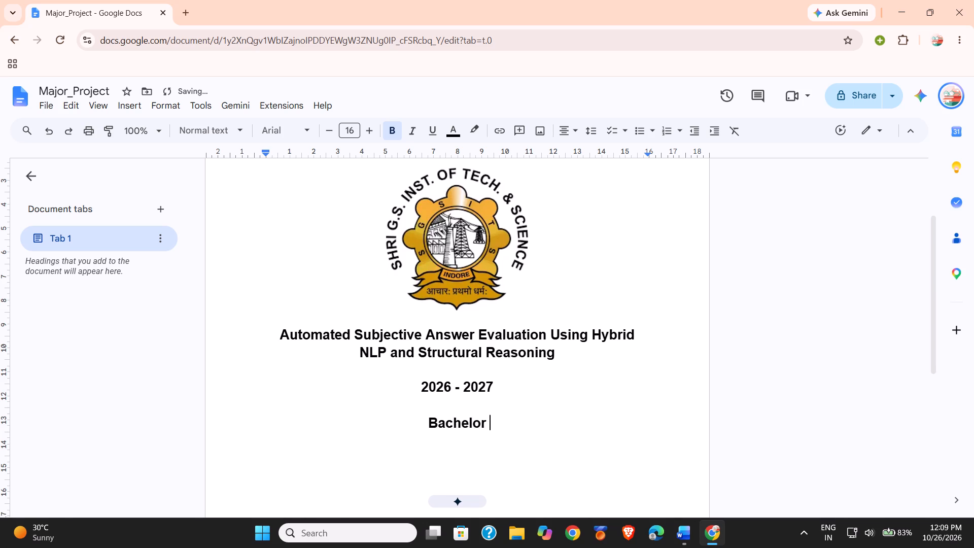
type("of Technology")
Add "(INFORMATION TECHNOLOGY)" on a new line directly below "Bachelor of Technology".
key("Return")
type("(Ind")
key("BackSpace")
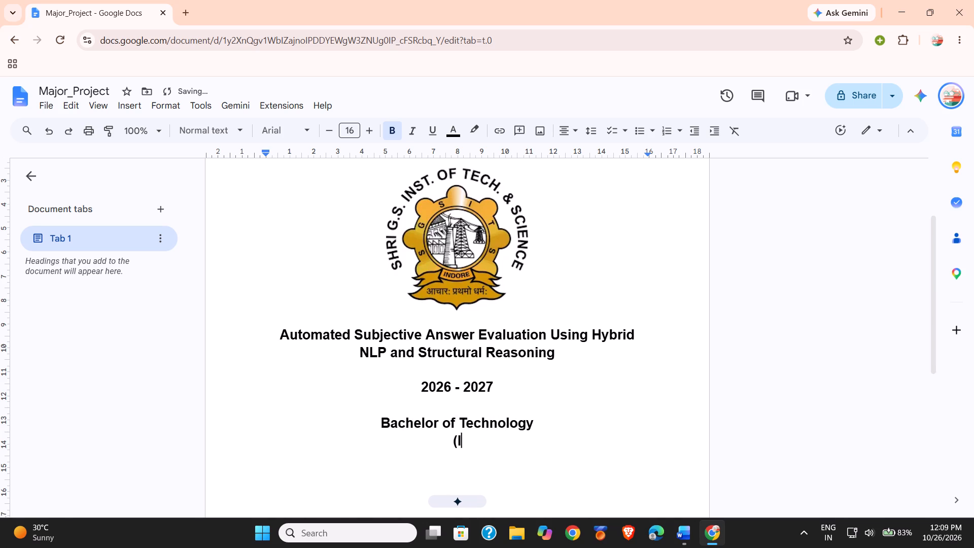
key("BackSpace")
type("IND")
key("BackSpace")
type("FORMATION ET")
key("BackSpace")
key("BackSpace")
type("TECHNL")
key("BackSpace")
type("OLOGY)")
Remove the blank line between "2026 - 2027" and "Bachelor of Technology".
scroll(353, 131, "down", 1)
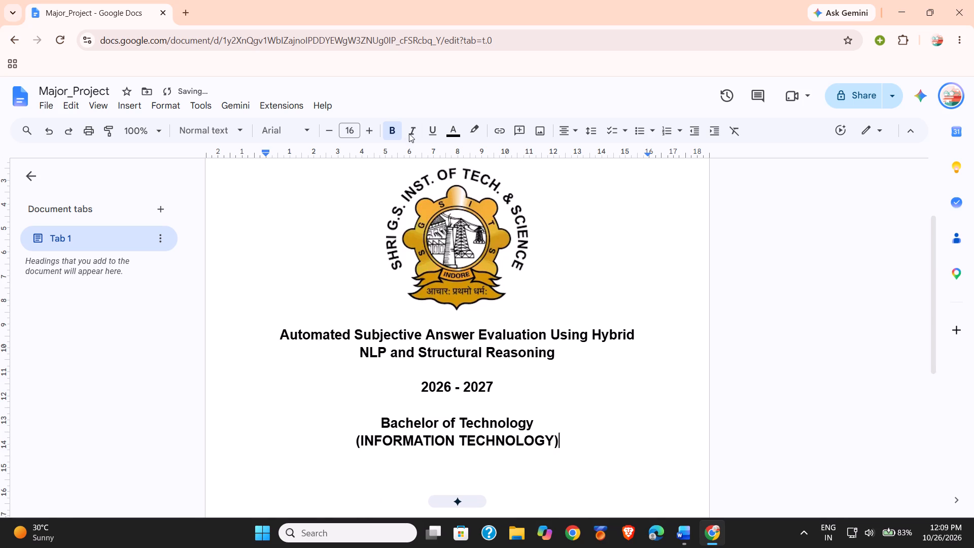
left_click(401, 396)
key("Down")
key("BackSpace")
key("BackSpace")
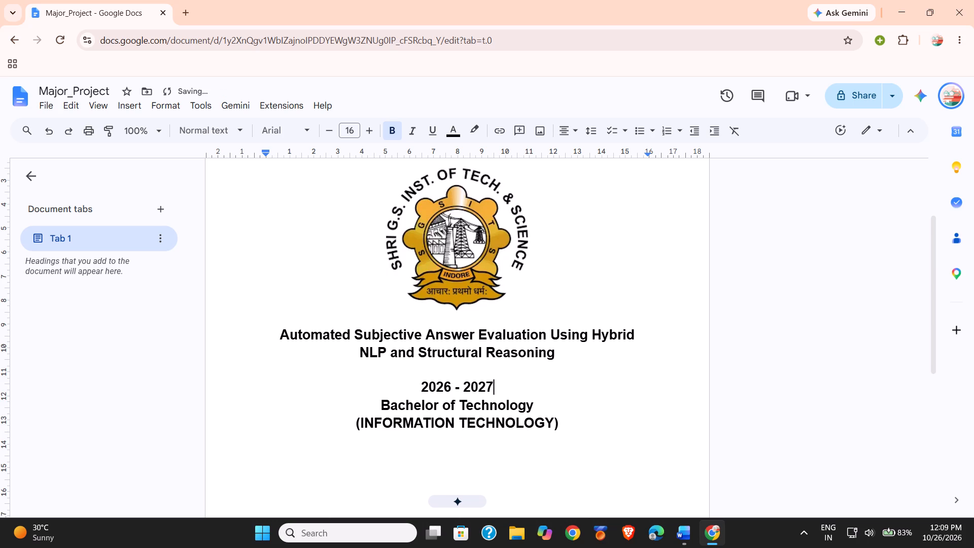
Add three blank lines below "(INFORMATION TECHNOLOGY)" and start a left-aligned line after them.
left_click(600, 426)
key("Return")
key("Return")
scroll(600, 426, "down", 3)
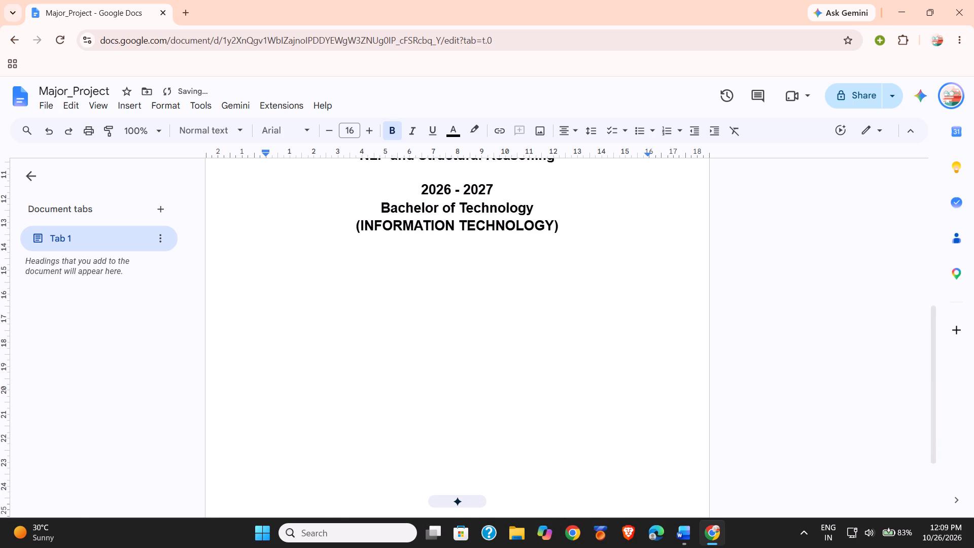
scroll(615, 394, "down", 2)
scroll(615, 394, "up", 1)
key("Return")
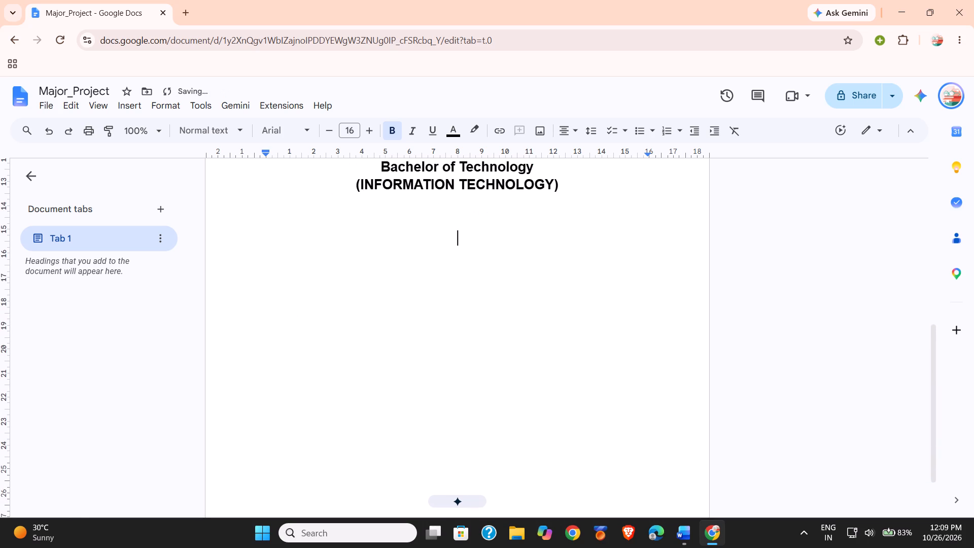
key("Return")
key("BackSpace")
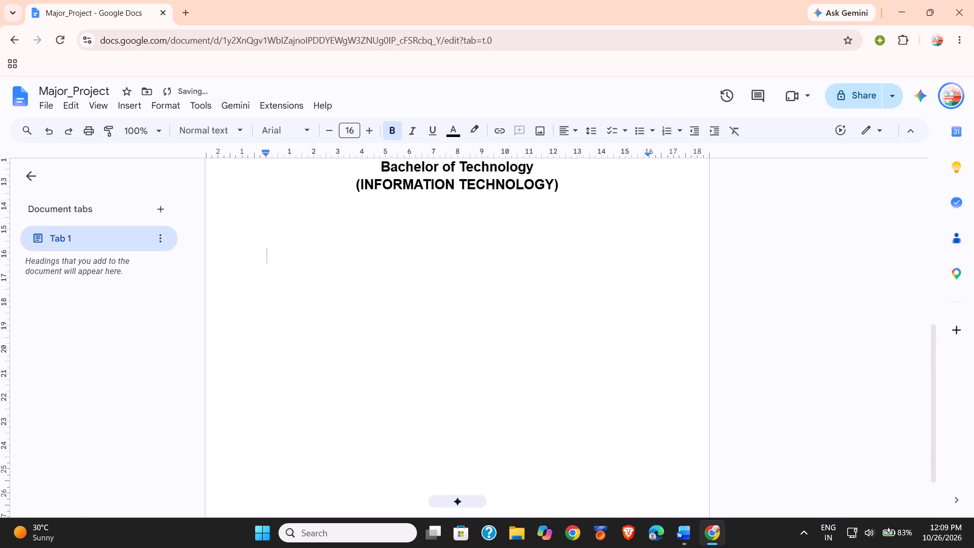
Enter "Supervised By :" on the left-aligned line in non-bold text at font size 12.
left_click(355, 129)
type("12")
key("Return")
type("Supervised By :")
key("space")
After a blank line, enter the supervisor's name, "Professor" and "Information Technology" on separate lines below "Supervised By :".
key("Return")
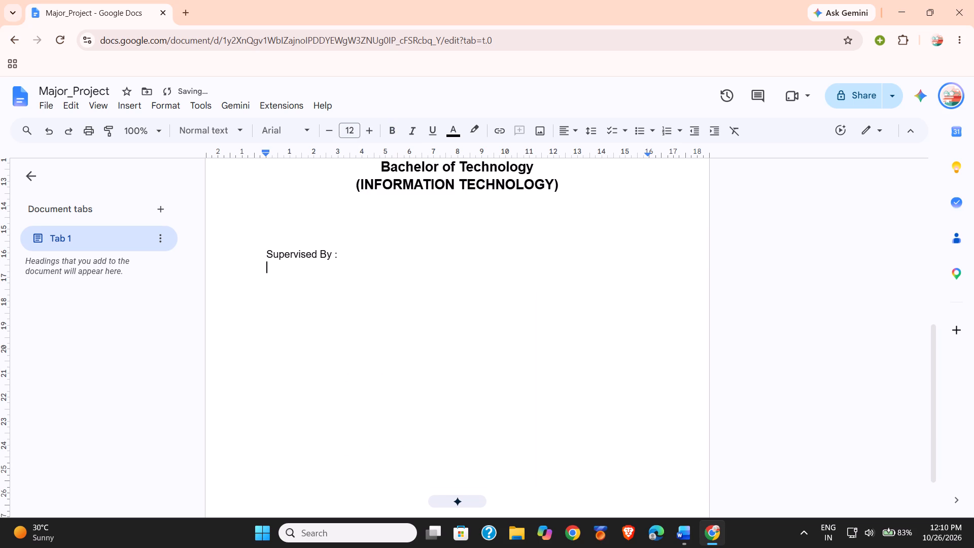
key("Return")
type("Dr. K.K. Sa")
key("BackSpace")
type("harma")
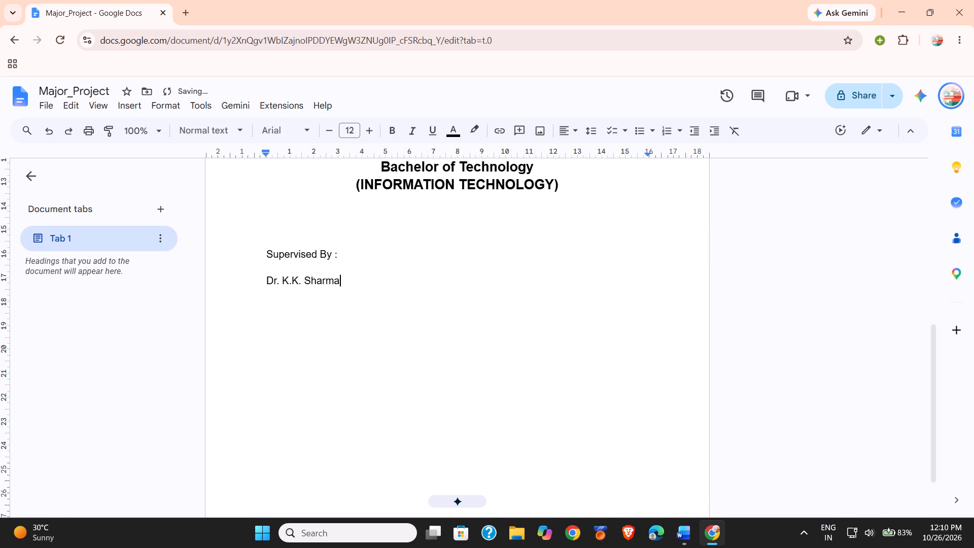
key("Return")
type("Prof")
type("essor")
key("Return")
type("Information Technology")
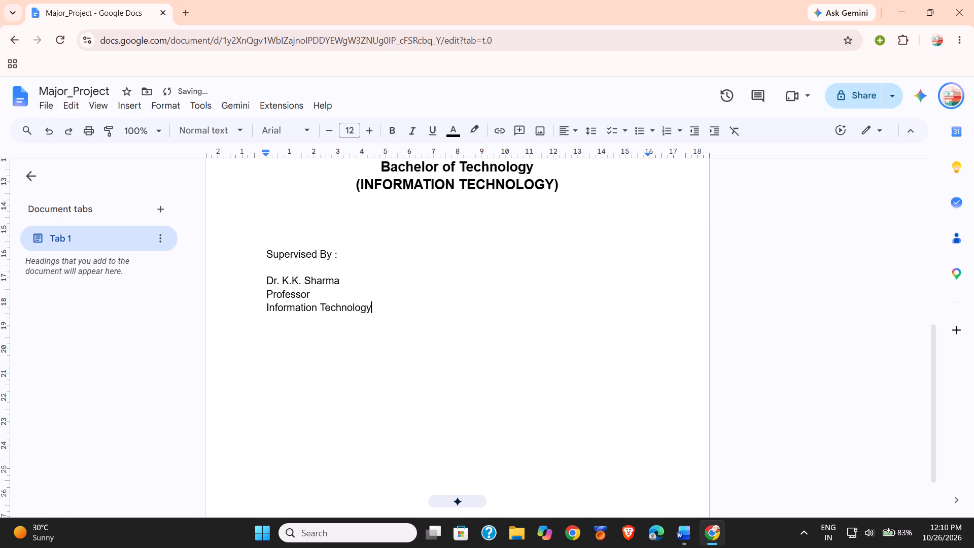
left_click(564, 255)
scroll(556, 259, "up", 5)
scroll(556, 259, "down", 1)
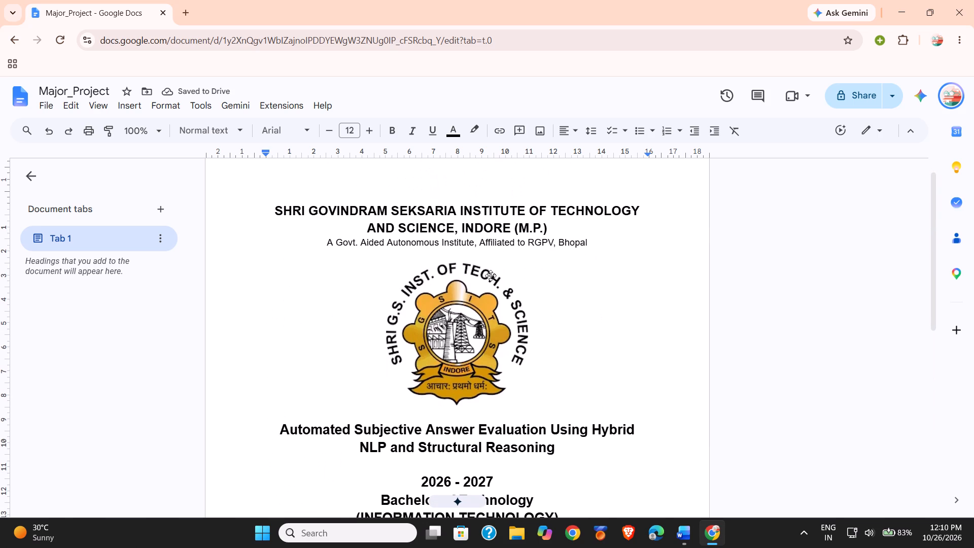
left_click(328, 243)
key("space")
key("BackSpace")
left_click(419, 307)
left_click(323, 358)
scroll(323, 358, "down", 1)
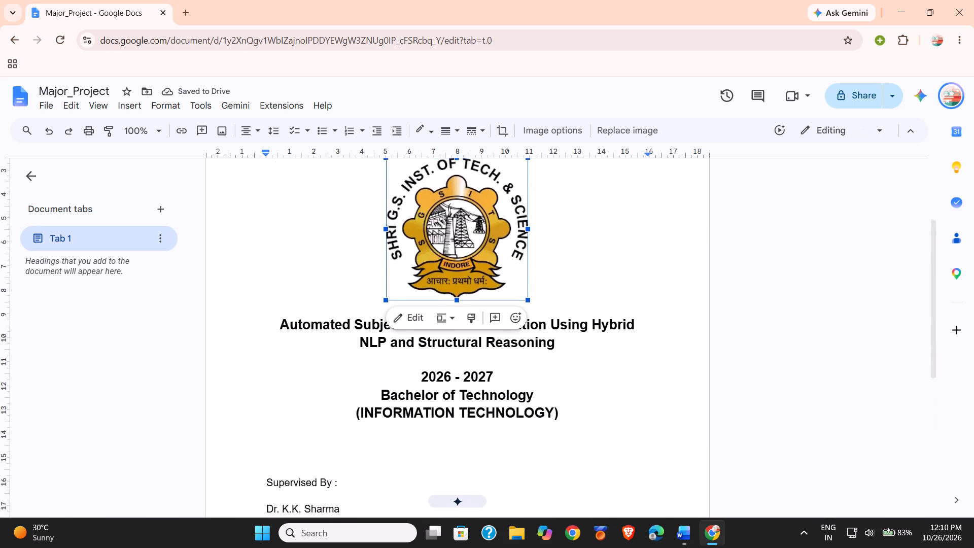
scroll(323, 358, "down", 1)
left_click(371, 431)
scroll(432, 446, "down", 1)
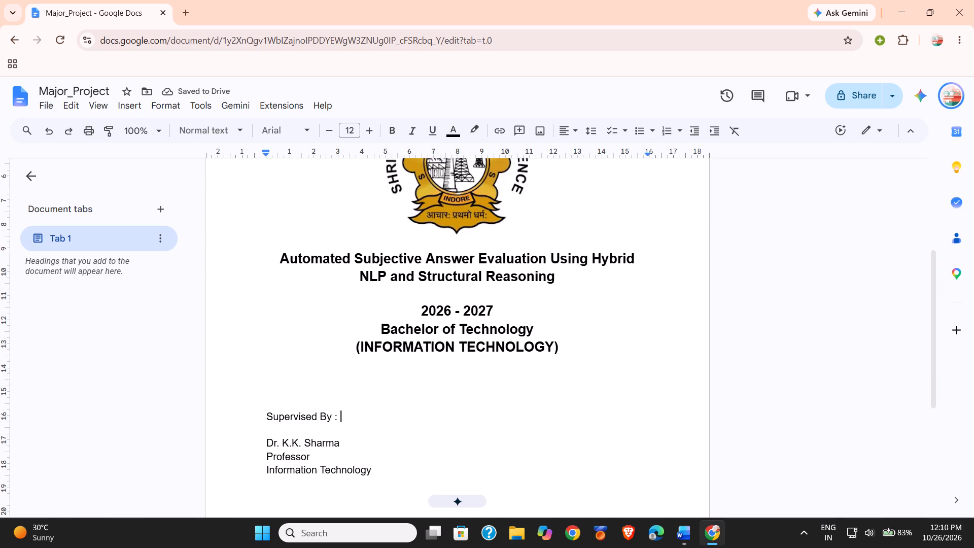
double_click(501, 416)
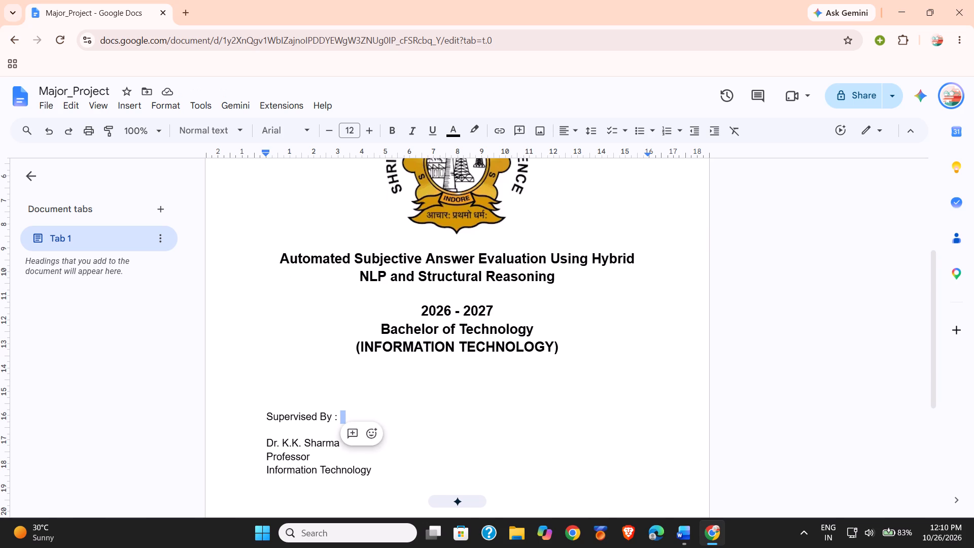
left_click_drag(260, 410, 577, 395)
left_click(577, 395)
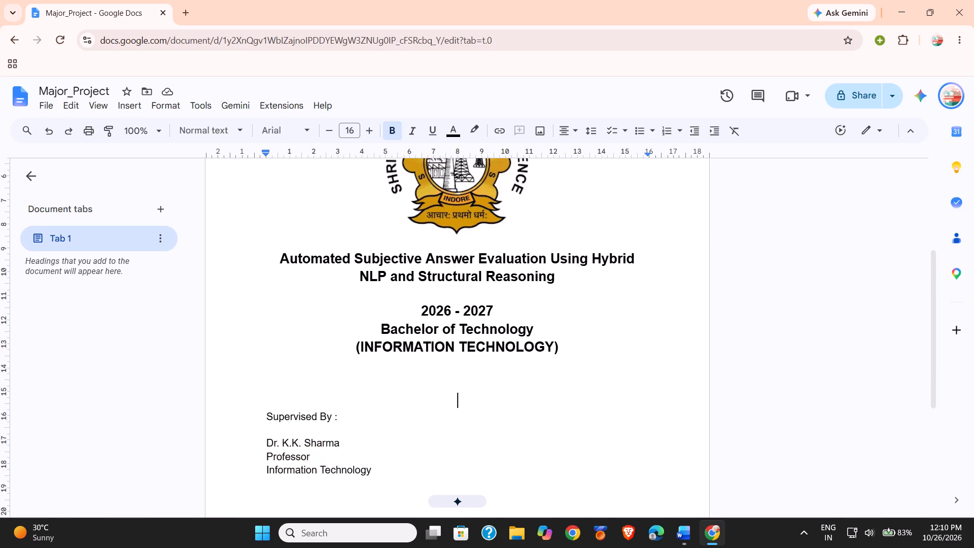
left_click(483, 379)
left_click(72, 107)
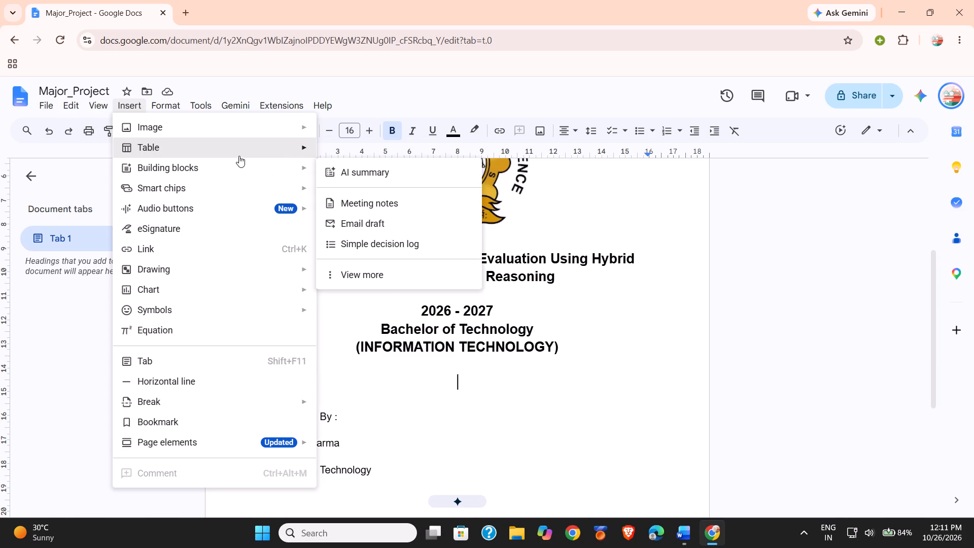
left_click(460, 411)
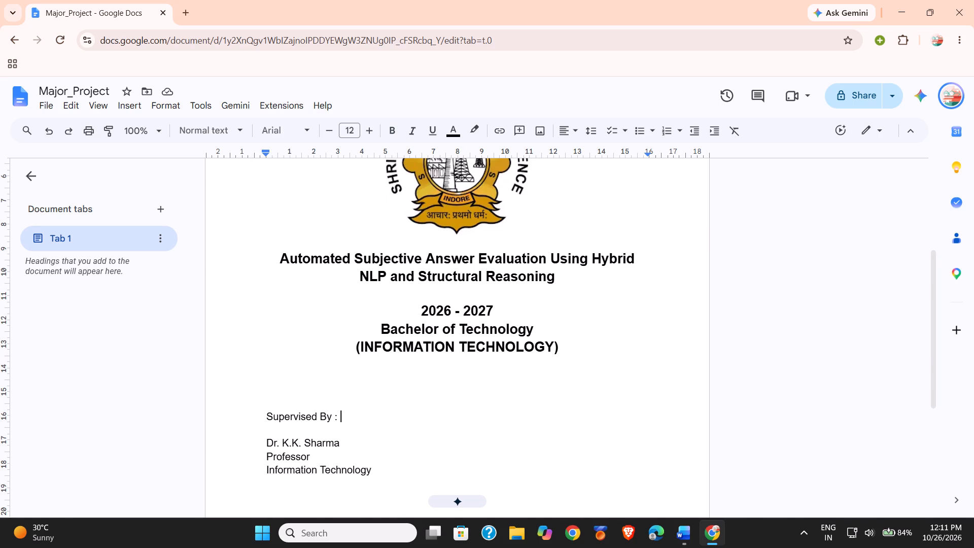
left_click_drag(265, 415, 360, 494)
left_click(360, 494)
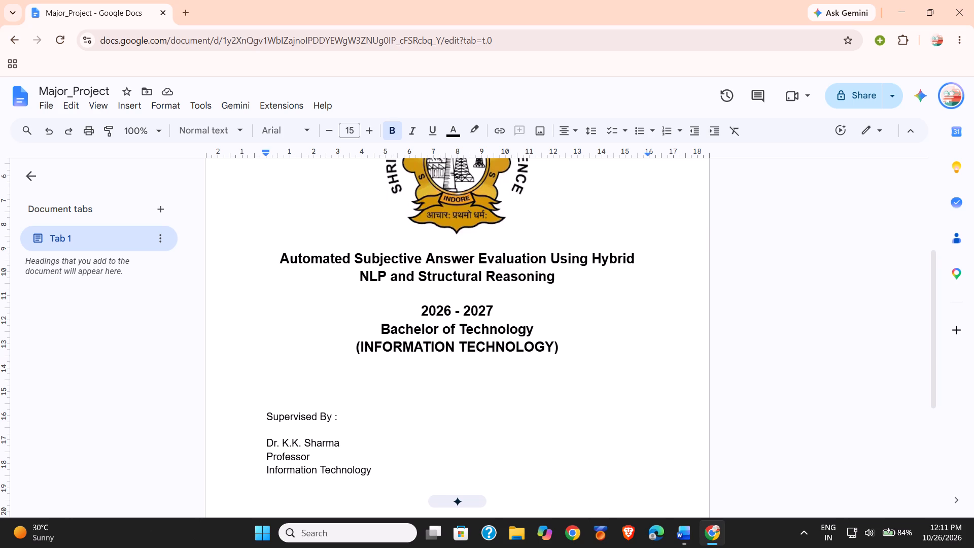
Add "Submitted By :" on the same line as "Supervised By :", spaced well across toward the page's right margin.
left_click(541, 399)
left_click_drag(465, 404, 376, 401)
left_click(376, 401)
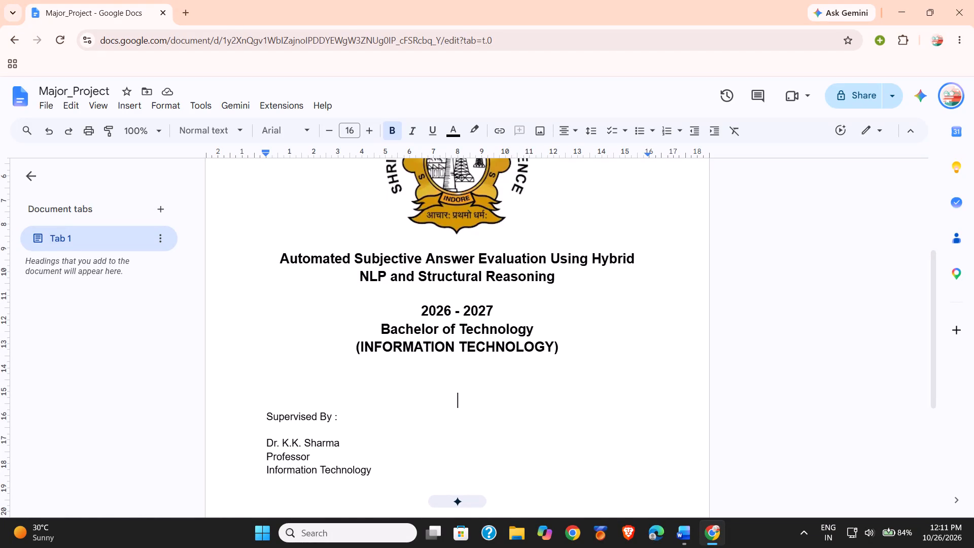
left_click(367, 409)
left_click(355, 420)
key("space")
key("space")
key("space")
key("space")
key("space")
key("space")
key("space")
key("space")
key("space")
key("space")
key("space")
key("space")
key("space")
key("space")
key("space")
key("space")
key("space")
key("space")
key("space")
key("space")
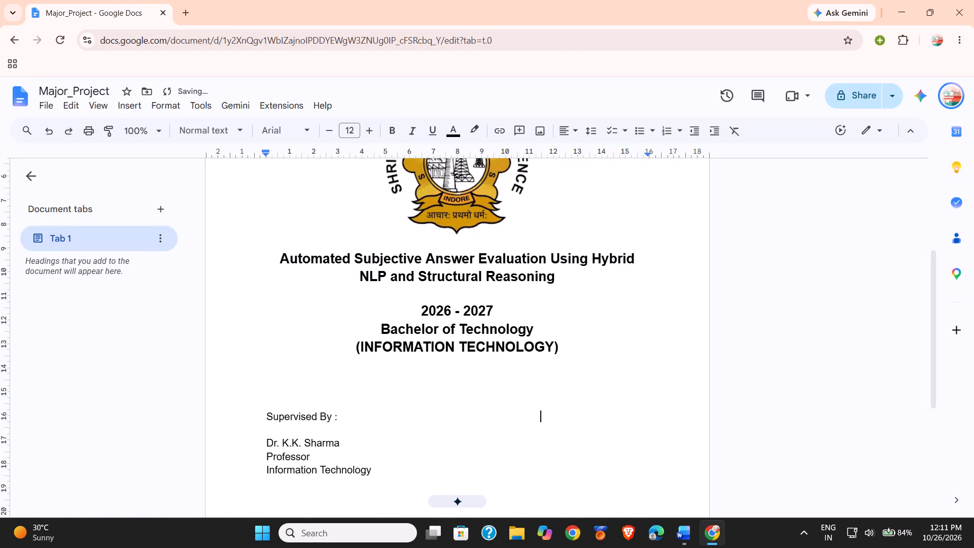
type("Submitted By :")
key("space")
Enter the submitting student's name on the supervisor's name line, spaced across so it lines up beneath "Submitted By :".
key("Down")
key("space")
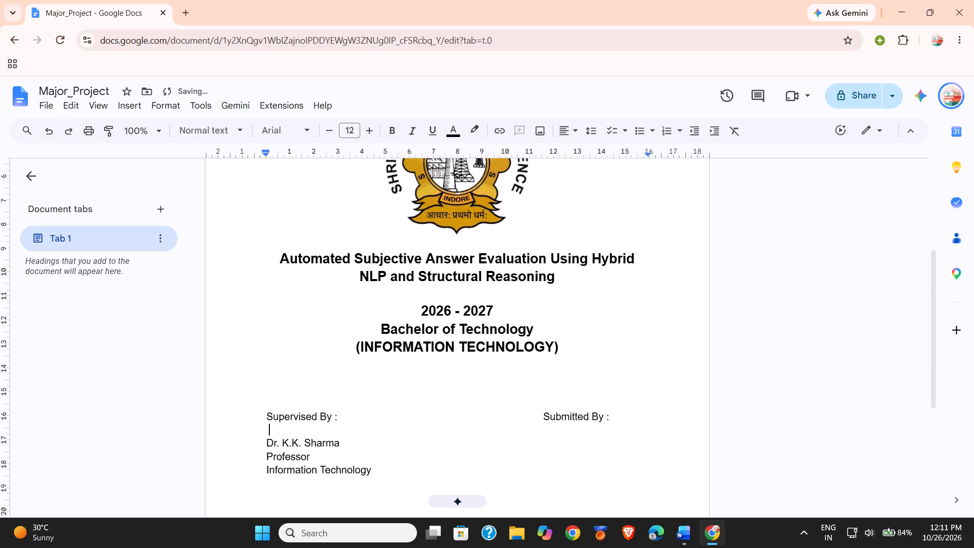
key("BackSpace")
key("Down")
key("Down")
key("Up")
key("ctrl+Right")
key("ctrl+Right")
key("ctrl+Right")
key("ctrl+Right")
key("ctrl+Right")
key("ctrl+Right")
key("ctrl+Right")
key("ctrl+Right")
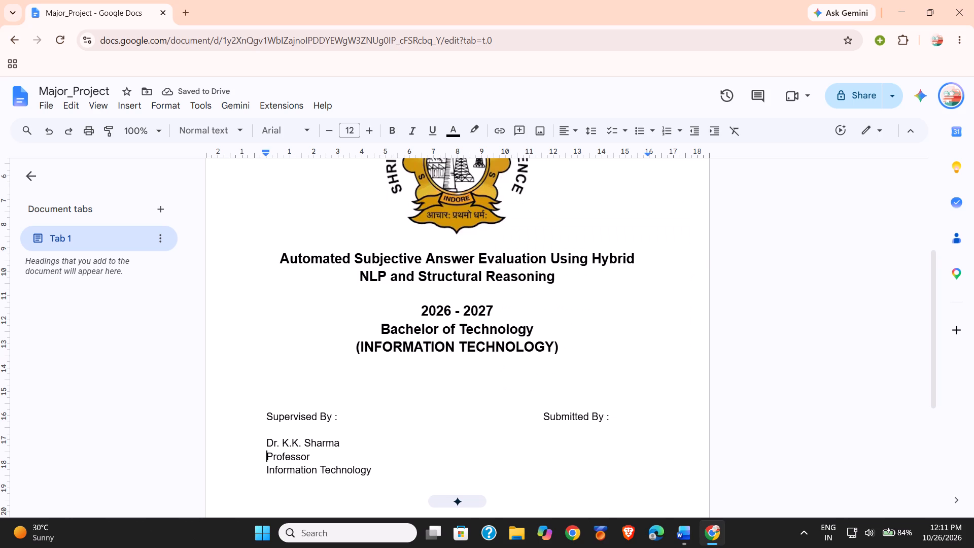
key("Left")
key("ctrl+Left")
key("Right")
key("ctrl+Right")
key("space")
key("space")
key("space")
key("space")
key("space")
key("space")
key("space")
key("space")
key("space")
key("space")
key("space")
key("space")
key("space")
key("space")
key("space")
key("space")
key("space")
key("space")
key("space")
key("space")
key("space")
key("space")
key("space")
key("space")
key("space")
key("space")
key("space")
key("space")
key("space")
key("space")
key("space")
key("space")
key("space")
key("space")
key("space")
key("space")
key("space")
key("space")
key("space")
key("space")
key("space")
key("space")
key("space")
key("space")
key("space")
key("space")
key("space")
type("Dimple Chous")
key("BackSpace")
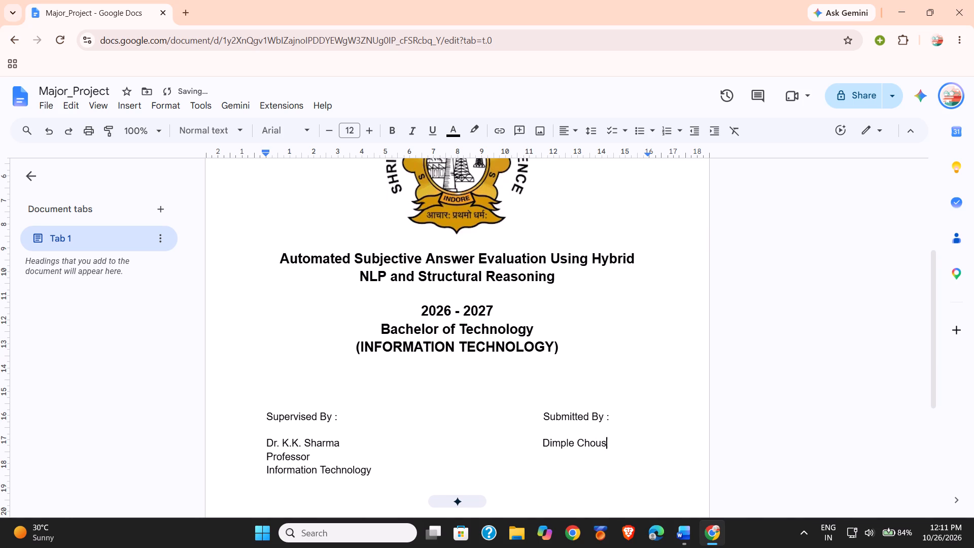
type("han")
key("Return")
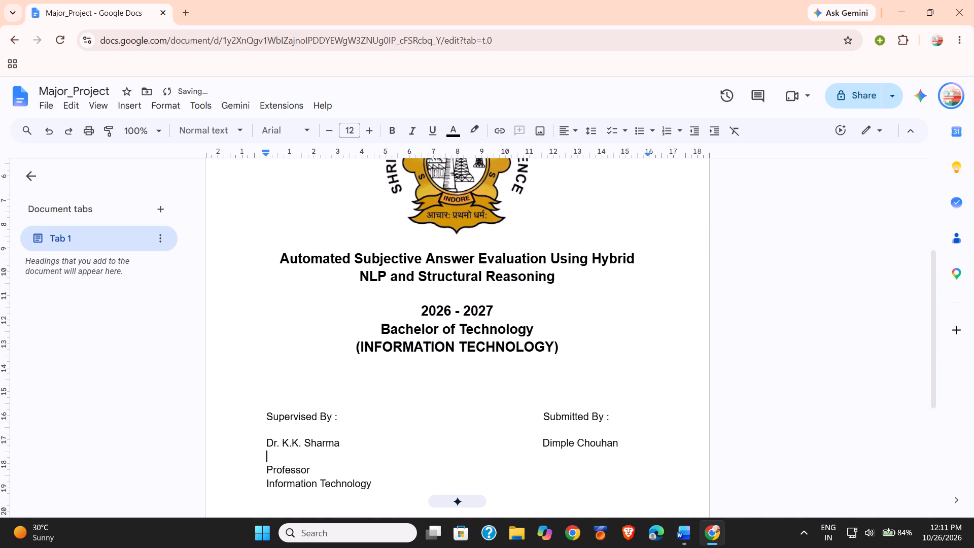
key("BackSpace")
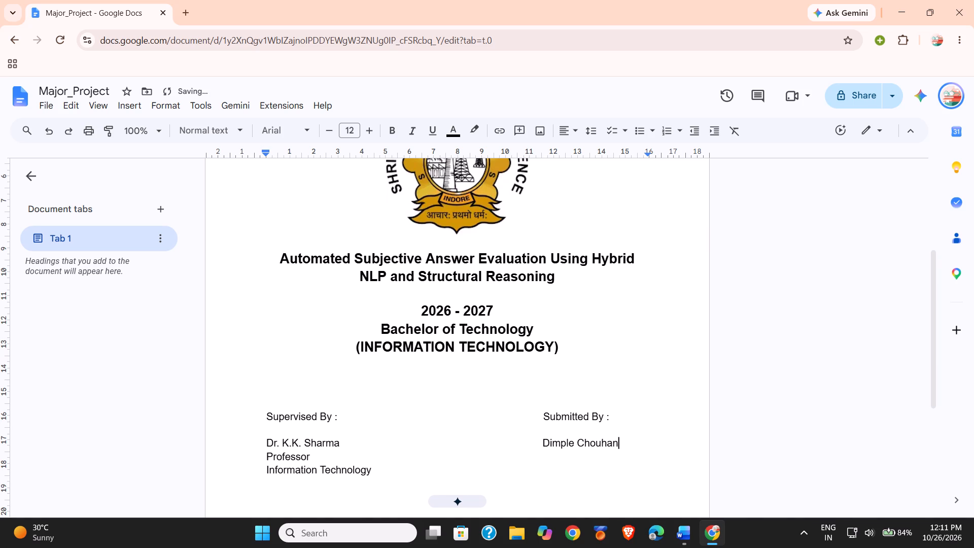
Enter the student's enrolment number on the "Professor" line, spaced across to sit beneath the student's name.
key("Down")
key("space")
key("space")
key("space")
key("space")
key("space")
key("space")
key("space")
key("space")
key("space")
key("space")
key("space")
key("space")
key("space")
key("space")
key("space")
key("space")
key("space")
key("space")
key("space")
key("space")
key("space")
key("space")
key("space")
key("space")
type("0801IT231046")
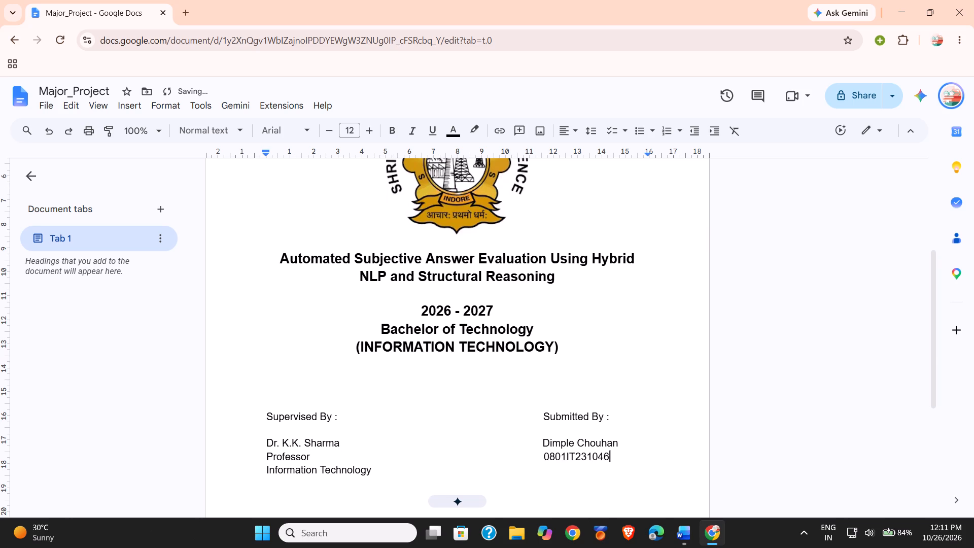
Enter "Information Technology" beneath the student's enrolment number, spaced across on the supervisor's department line.
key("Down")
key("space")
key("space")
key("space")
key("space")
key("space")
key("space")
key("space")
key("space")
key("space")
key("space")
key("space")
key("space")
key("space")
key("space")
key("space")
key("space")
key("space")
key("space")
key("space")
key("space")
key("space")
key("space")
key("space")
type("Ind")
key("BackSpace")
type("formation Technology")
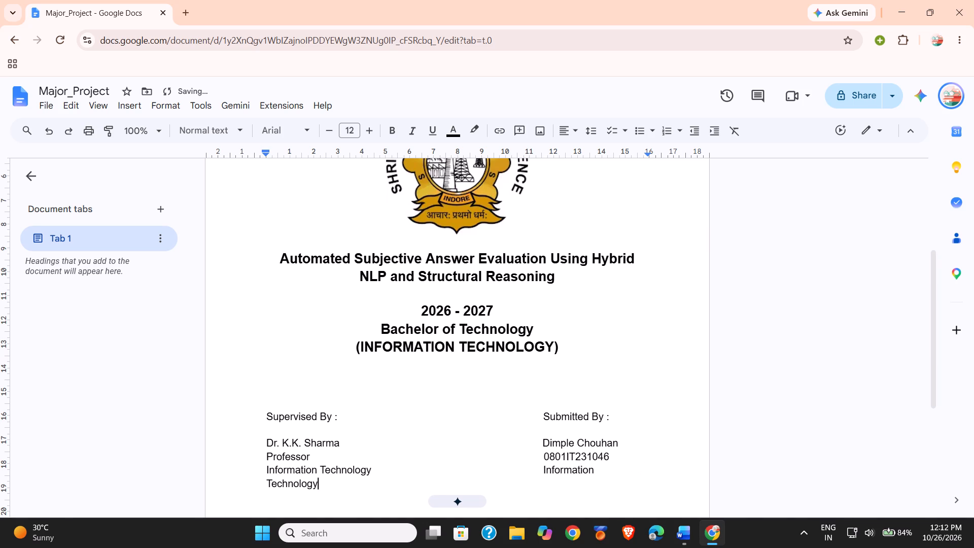
Remove one space before the student's department, enrolment number, name and "Submitted By :", keeping "Information Technology" on a single line.
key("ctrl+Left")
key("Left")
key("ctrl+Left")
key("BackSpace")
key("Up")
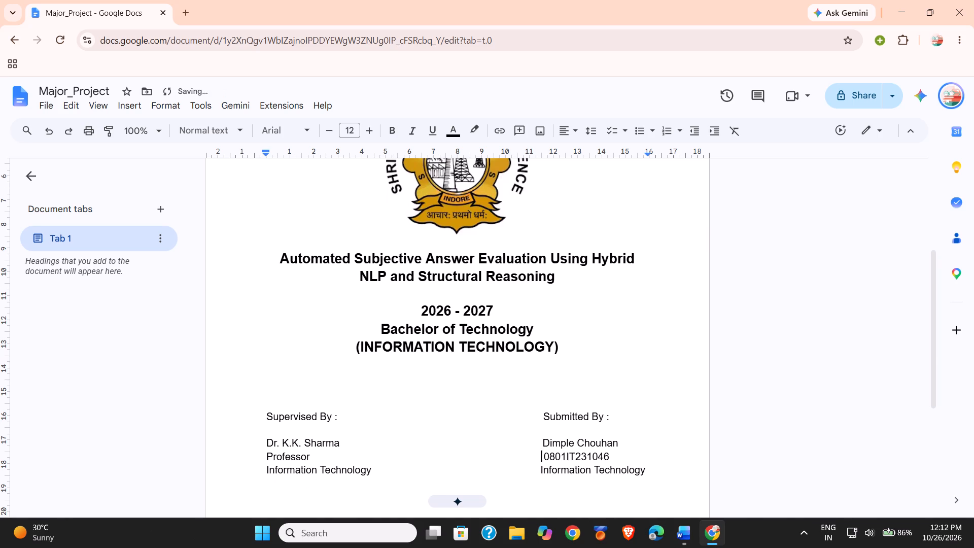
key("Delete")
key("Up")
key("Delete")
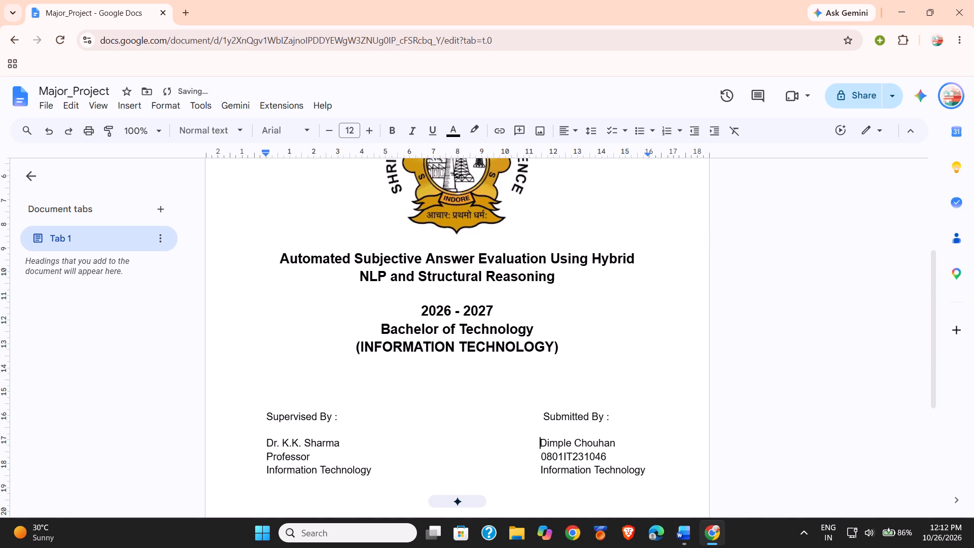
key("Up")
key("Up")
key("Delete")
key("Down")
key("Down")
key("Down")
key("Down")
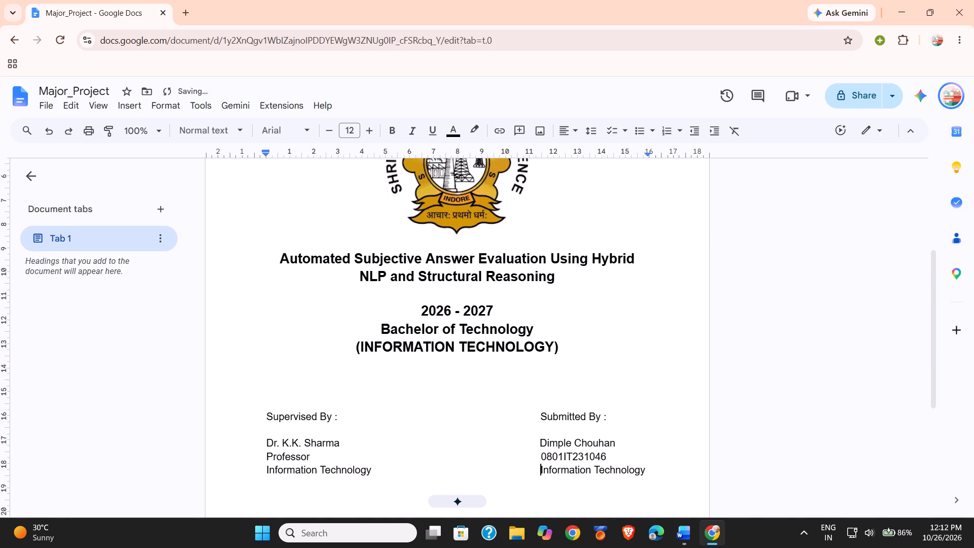
Add a new line below the student's details and set its text to non-bold at font size 12.
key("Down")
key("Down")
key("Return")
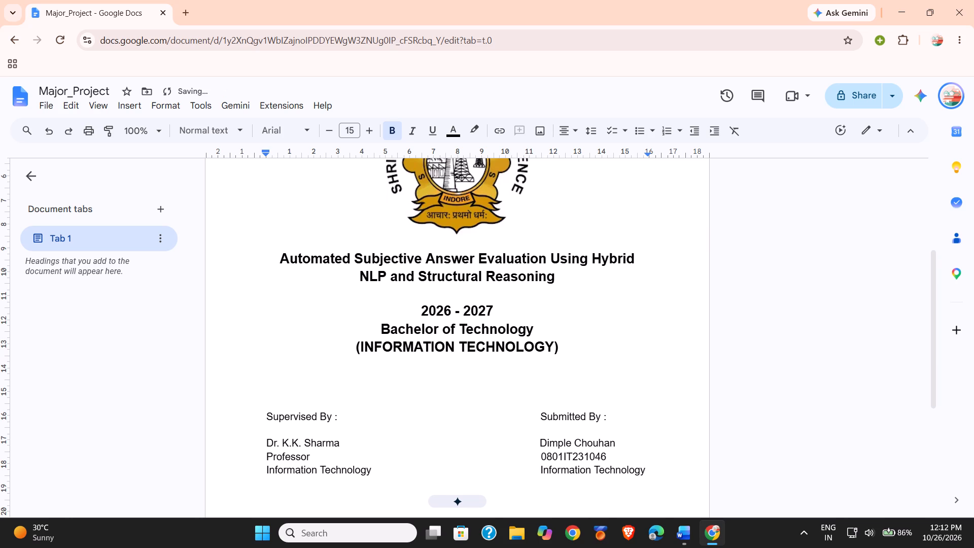
scroll(451, 460, "down", 1)
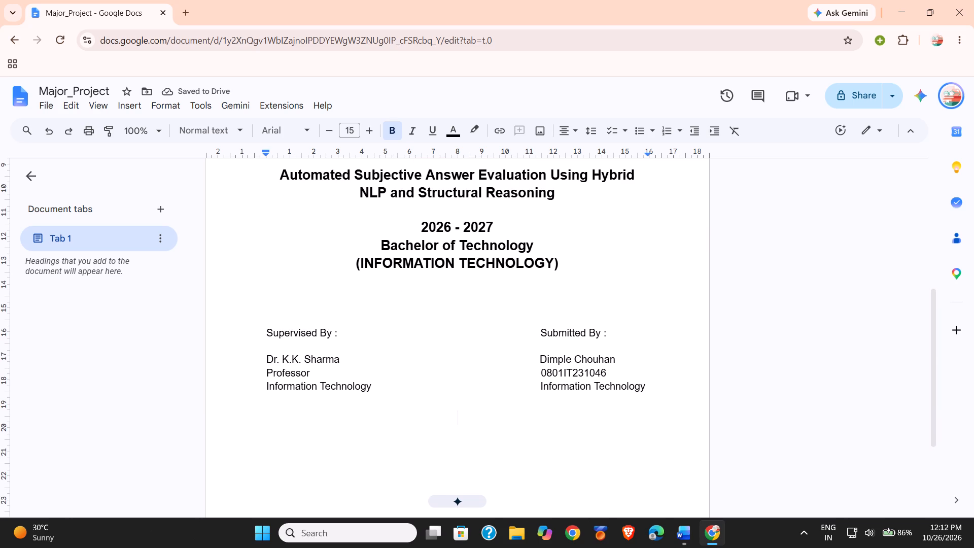
left_click(560, 376)
left_click(511, 415)
key("ctrl+b")
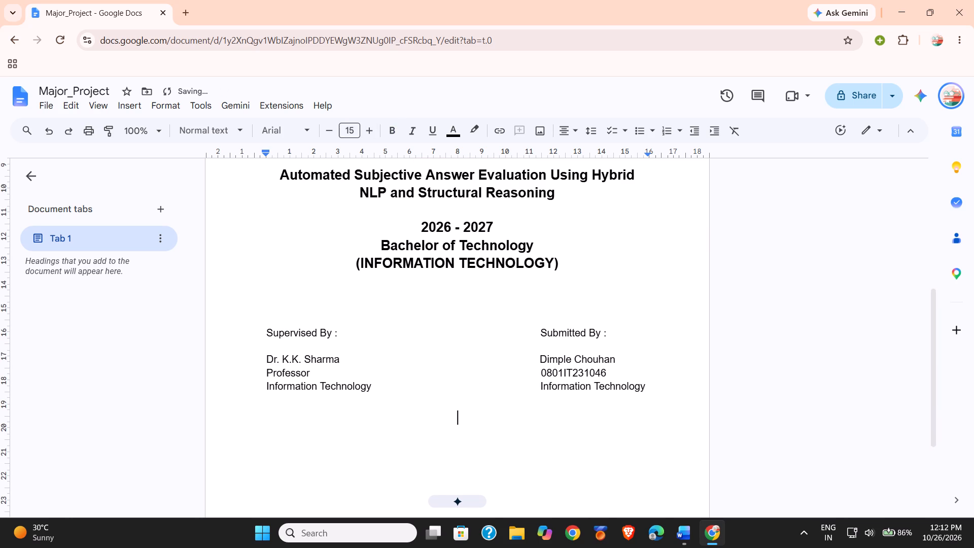
left_click(354, 124)
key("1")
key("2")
key("Return")
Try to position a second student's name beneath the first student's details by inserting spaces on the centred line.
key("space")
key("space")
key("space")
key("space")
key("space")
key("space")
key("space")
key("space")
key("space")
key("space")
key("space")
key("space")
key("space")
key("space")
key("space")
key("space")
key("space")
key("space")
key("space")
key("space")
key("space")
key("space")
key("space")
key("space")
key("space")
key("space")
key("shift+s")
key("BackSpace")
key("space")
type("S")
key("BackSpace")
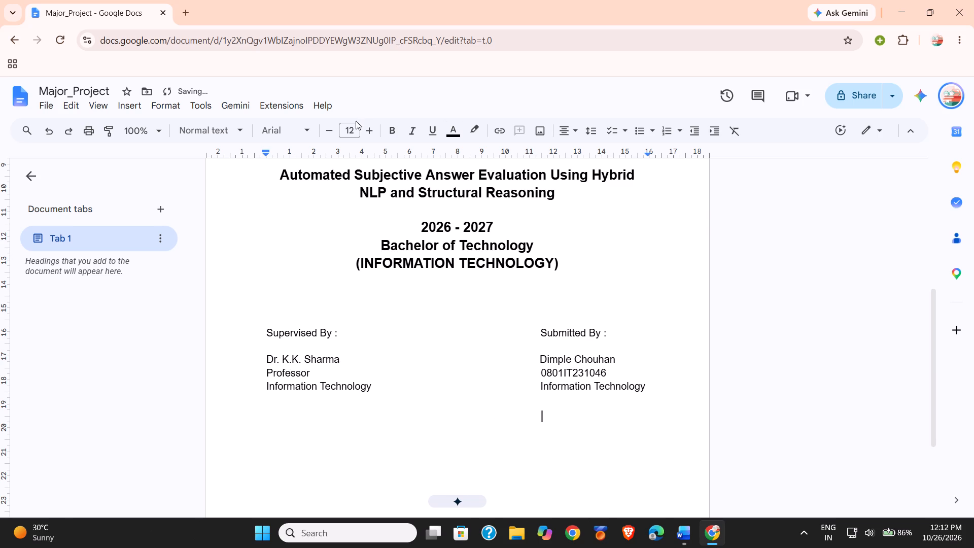
Right-align the new line below the first student's details and test it with placeholder text, leaving the line without it.
left_click(571, 129)
left_click(599, 152)
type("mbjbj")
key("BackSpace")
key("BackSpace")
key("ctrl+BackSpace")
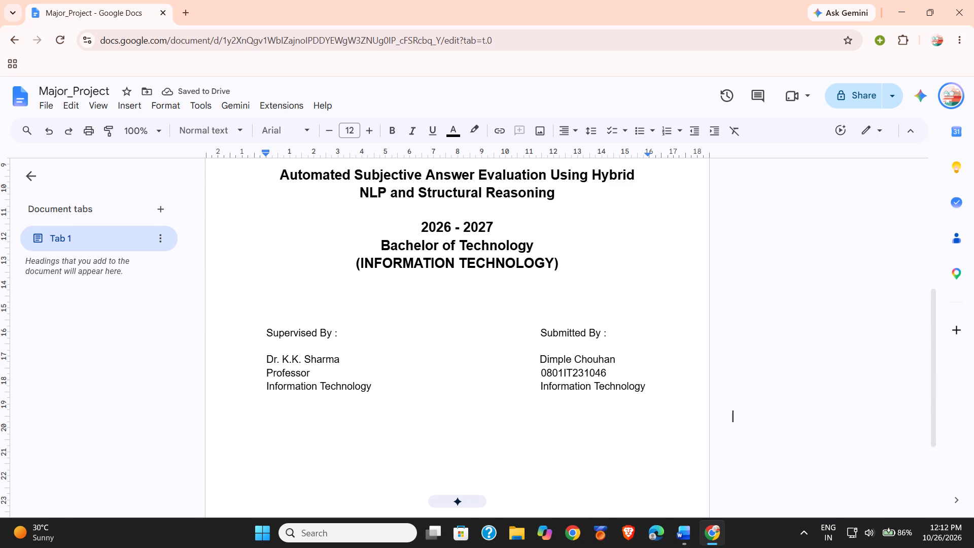
Enter the second student's name, enrolment number and "Information Technology" on separate right-aligned lines.
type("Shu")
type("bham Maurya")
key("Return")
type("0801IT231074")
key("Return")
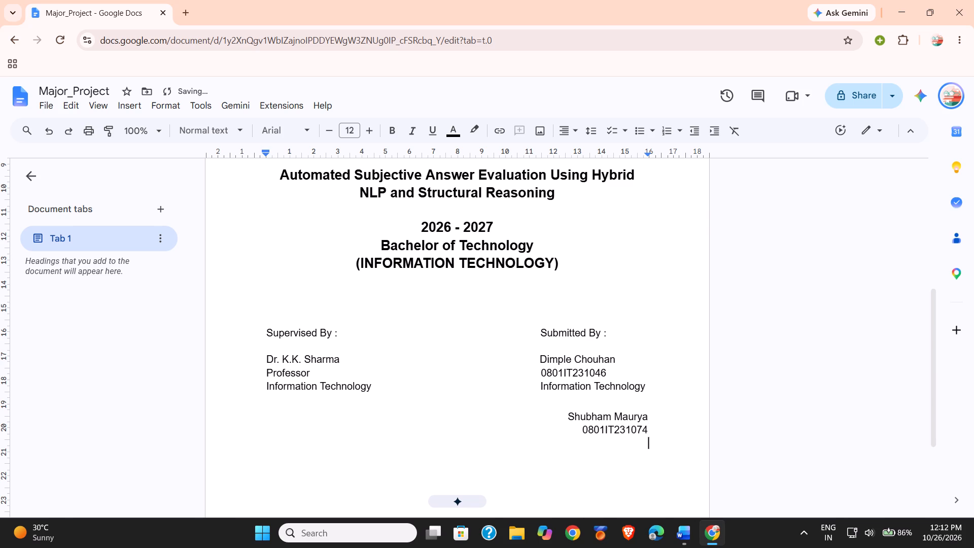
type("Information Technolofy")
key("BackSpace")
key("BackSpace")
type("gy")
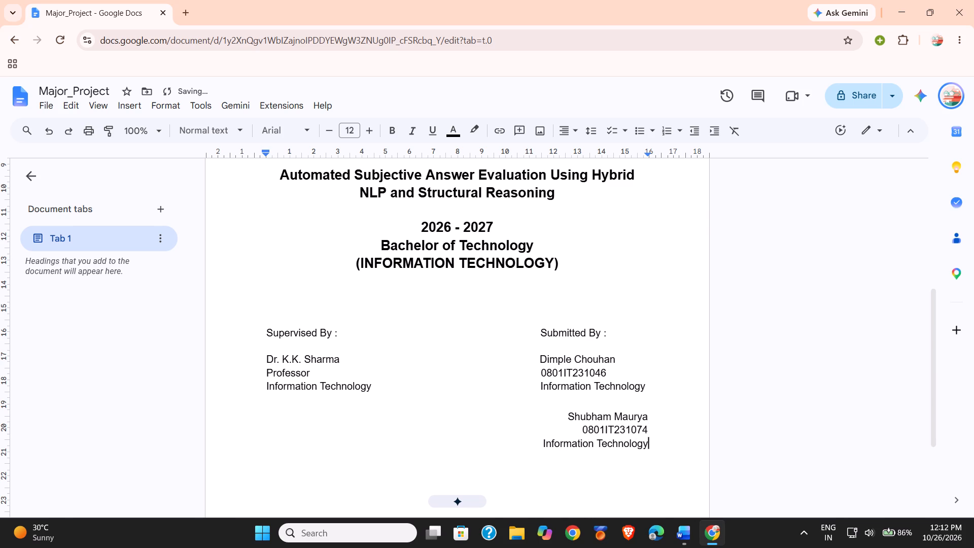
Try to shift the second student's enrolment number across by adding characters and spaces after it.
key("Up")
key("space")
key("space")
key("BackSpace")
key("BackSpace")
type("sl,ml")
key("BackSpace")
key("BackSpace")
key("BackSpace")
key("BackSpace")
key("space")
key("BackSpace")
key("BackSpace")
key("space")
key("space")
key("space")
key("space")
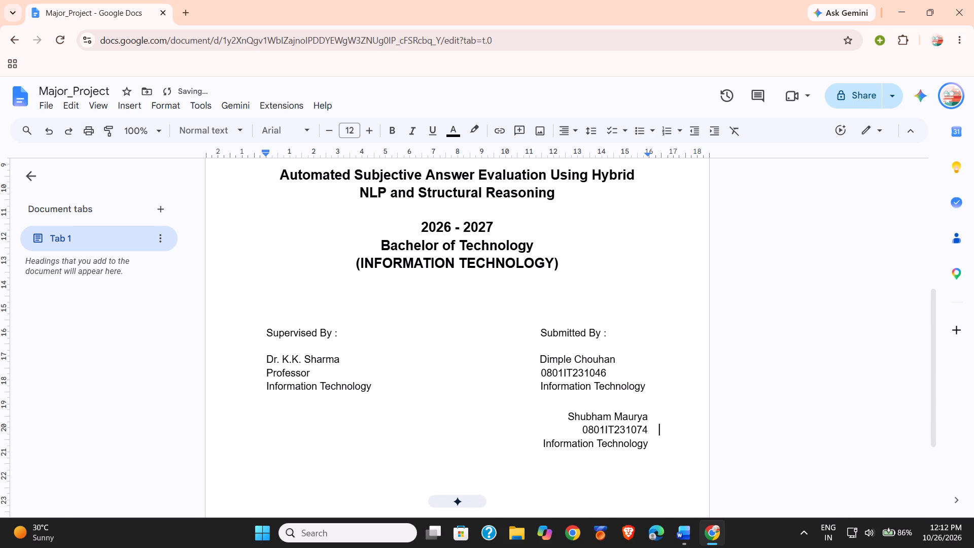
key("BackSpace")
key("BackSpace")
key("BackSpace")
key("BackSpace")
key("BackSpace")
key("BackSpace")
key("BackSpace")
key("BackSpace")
Insert spaces around the second student's enrolment number until its start lines up with "Information Technology" below it.
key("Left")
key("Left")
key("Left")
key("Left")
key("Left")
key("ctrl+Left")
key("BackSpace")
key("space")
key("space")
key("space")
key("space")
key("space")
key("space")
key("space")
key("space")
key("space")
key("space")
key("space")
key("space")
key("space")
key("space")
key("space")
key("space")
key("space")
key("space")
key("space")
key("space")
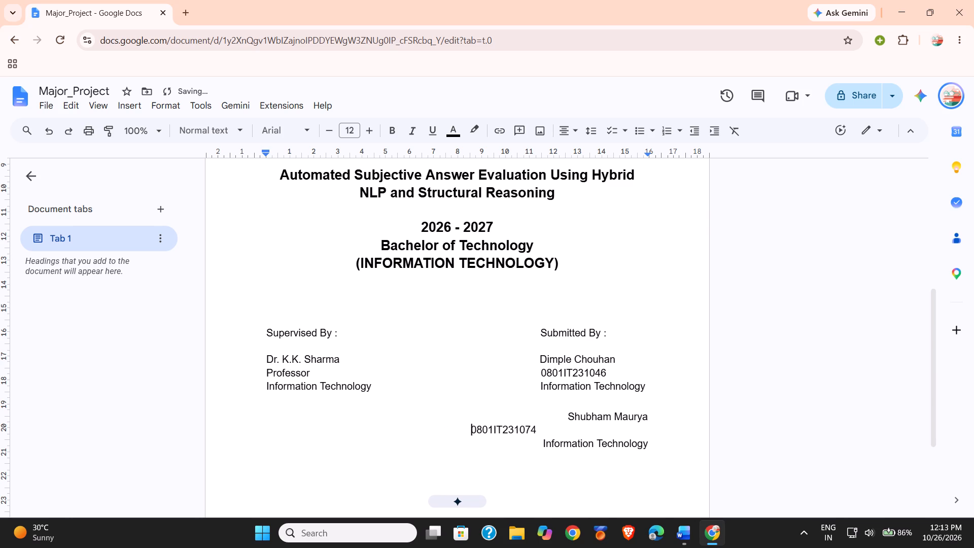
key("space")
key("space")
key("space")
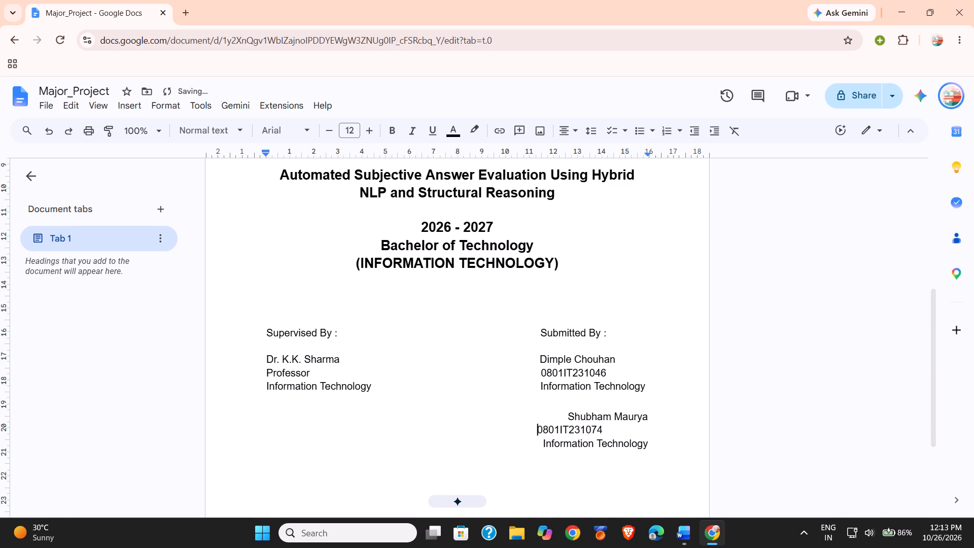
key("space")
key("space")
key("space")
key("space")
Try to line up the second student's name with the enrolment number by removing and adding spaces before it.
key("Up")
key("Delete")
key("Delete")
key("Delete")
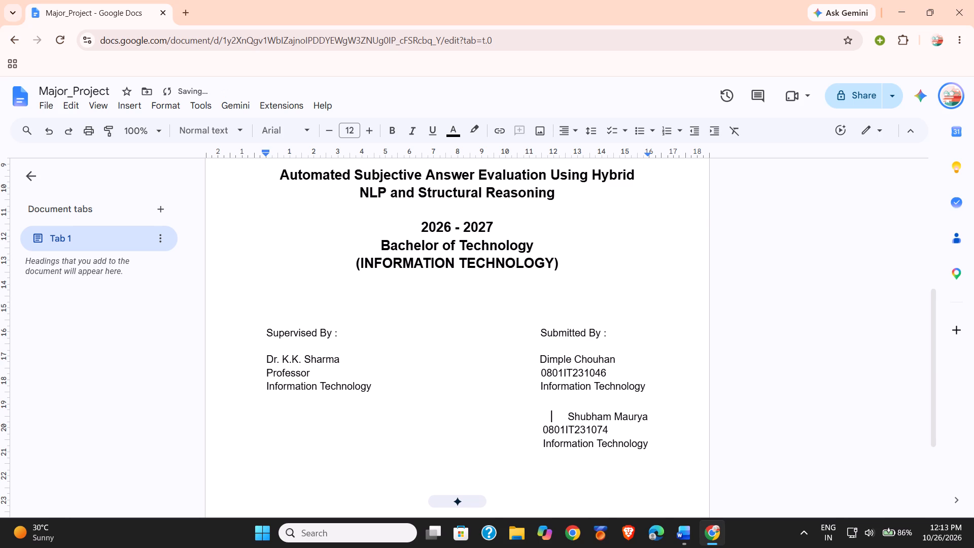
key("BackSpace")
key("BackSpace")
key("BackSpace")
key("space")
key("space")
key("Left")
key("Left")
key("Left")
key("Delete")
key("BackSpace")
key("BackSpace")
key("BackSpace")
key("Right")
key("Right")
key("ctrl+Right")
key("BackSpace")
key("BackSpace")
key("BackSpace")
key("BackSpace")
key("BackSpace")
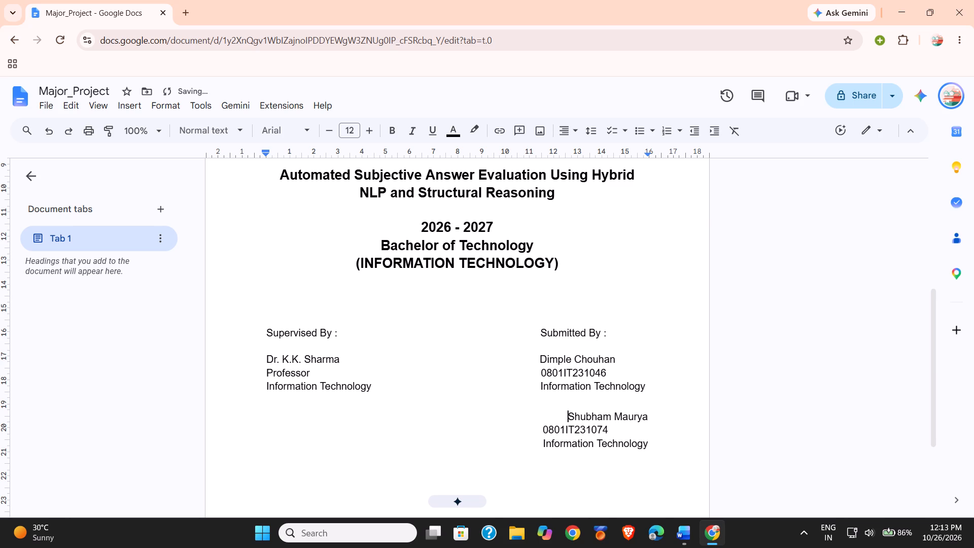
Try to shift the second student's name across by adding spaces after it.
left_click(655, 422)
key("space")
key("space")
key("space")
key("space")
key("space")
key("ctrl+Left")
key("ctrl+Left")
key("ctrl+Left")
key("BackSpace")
Delete the second student's name and reset its emptied line to left alignment.
key("Down")
key("Delete")
key("ctrl+Delete")
key("ctrl+Delete")
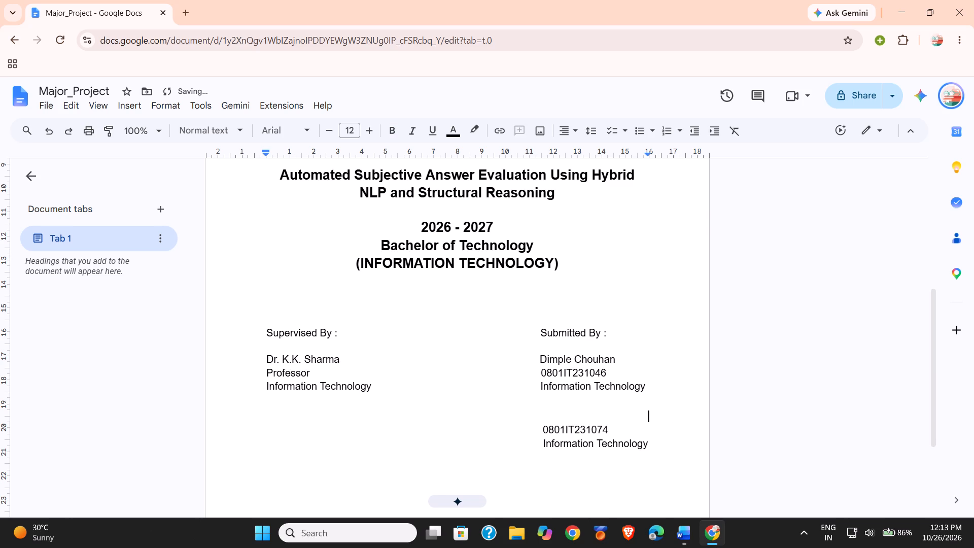
key("Left")
key("Down")
key("Left")
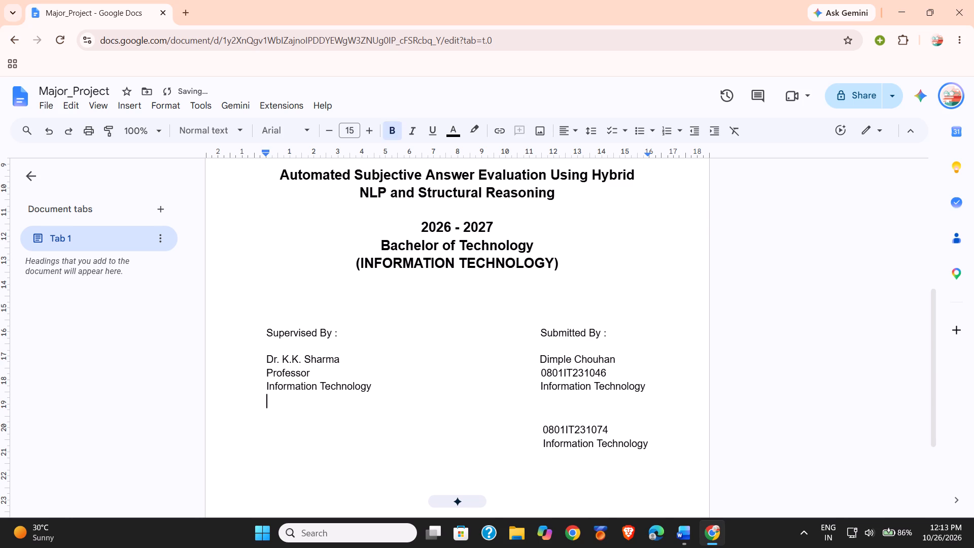
key("Down")
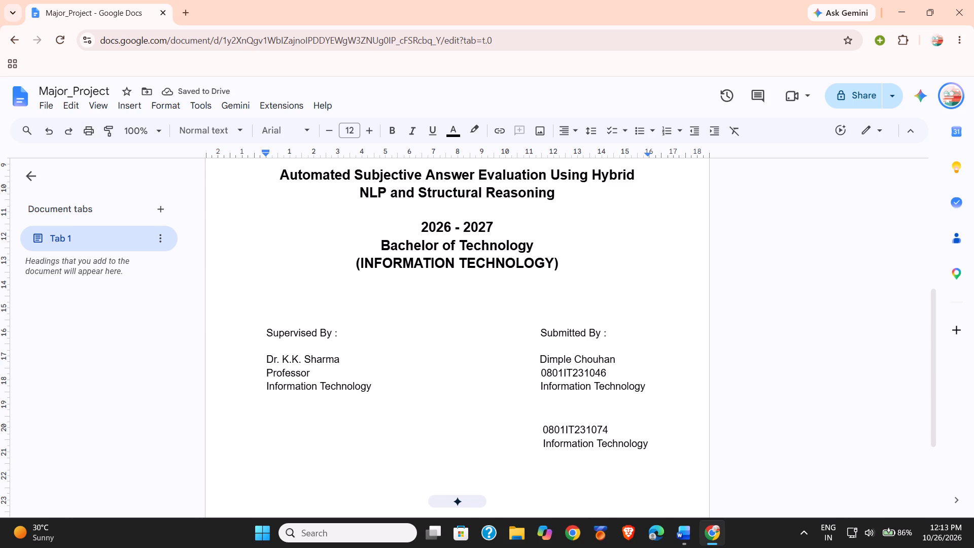
left_click(554, 425)
left_click(550, 422)
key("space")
key("BackSpace")
key("BackSpace")
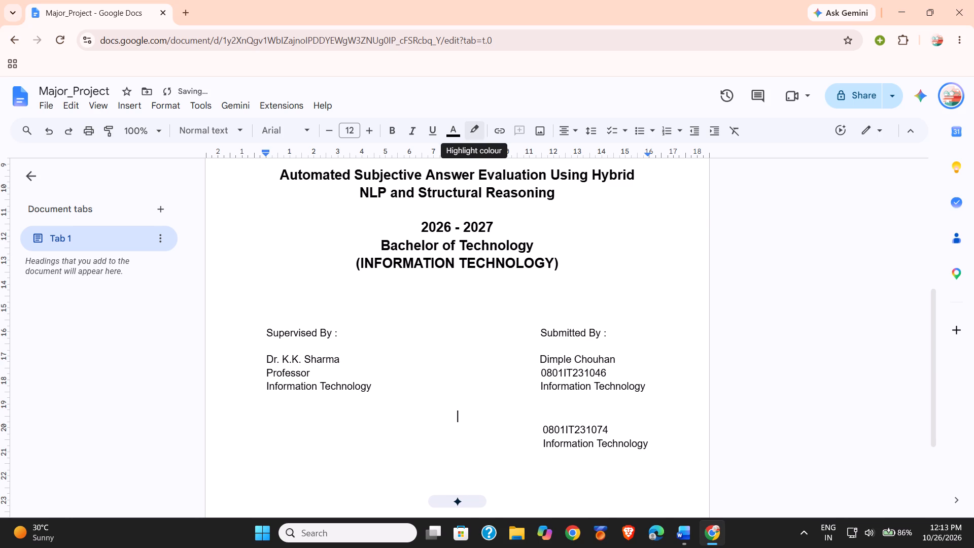
key("BackSpace")
Indent the emptied name line with spaces to the first student's name position, testing it with the name's first letters.
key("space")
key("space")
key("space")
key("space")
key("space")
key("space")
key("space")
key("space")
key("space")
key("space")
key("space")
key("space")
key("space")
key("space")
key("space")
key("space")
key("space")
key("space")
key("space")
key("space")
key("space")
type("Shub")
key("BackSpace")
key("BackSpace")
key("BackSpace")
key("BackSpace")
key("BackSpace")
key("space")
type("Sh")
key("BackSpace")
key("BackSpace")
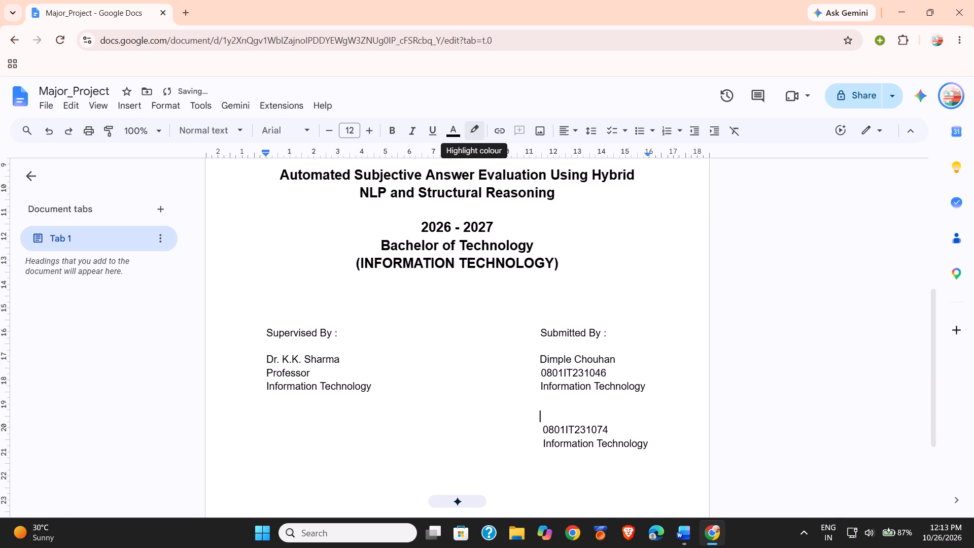
Remove one space before the second student's enrolment number, leaving the "Information Technology" line below as it was.
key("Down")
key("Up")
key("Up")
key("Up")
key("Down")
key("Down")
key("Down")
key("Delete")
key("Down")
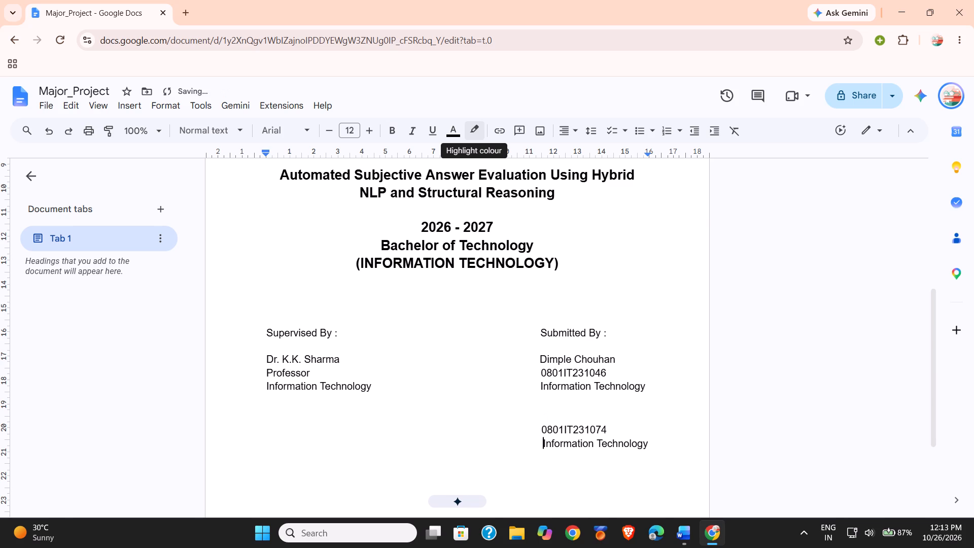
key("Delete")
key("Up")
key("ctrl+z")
Re-enter the second student's full name on the indented line above the enrolment number.
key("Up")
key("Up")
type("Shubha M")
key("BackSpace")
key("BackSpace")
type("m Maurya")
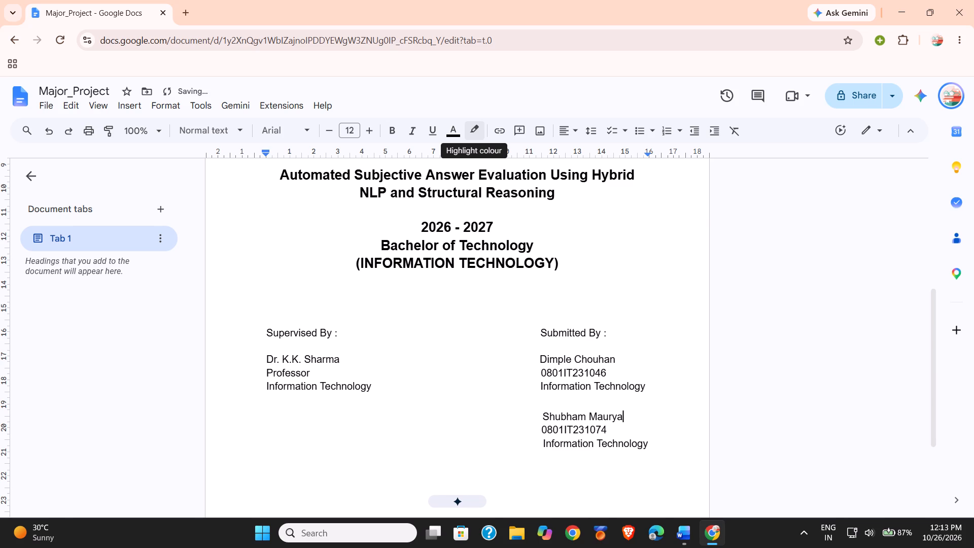
Add two new lines below the second student's "Information Technology" line.
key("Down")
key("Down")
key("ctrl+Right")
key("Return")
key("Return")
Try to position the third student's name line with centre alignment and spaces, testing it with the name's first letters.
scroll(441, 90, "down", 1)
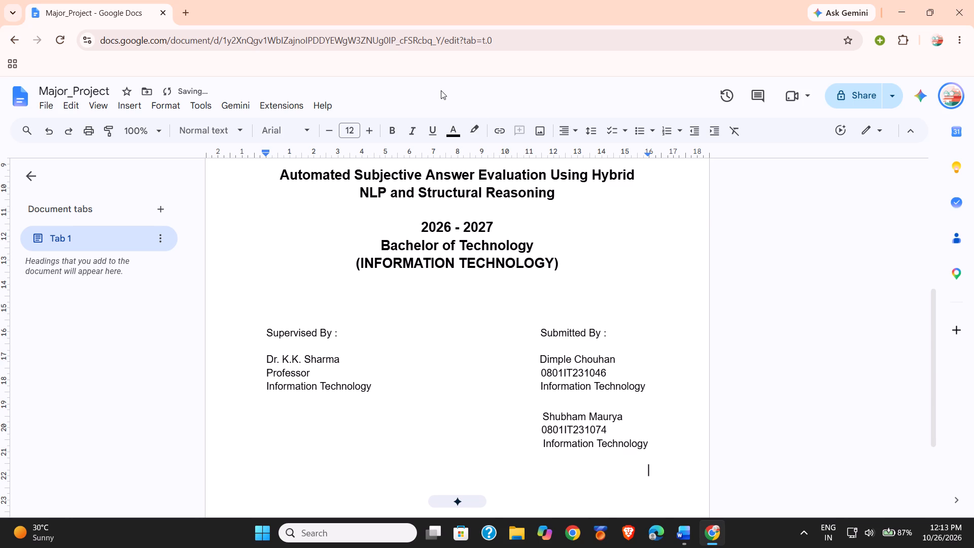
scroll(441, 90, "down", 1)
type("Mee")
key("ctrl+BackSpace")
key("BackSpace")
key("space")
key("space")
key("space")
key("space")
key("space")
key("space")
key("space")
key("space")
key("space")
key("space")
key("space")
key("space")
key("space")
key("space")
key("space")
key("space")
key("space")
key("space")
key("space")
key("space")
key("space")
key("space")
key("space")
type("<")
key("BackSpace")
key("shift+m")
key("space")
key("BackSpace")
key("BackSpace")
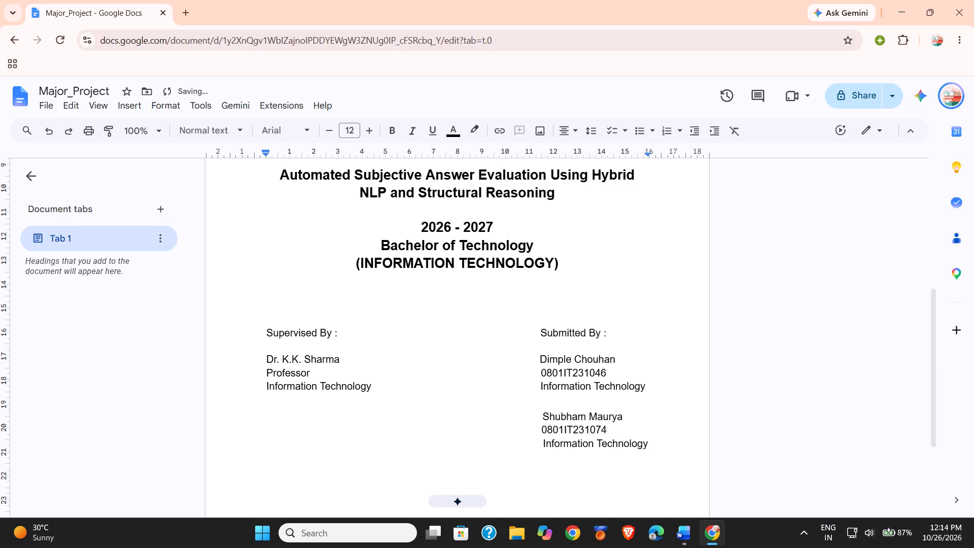
Right-align the new line and enter the third student's name, enrolment number and "Information Technology" on separate lines.
left_click(564, 133)
left_click(602, 162)
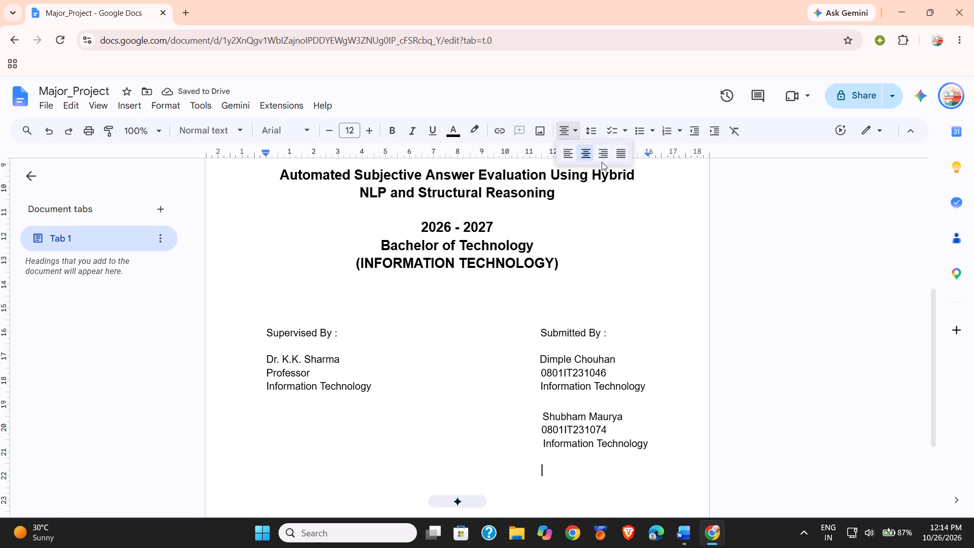
left_click(602, 159)
scroll(617, 294, "down", 2)
left_click(660, 350)
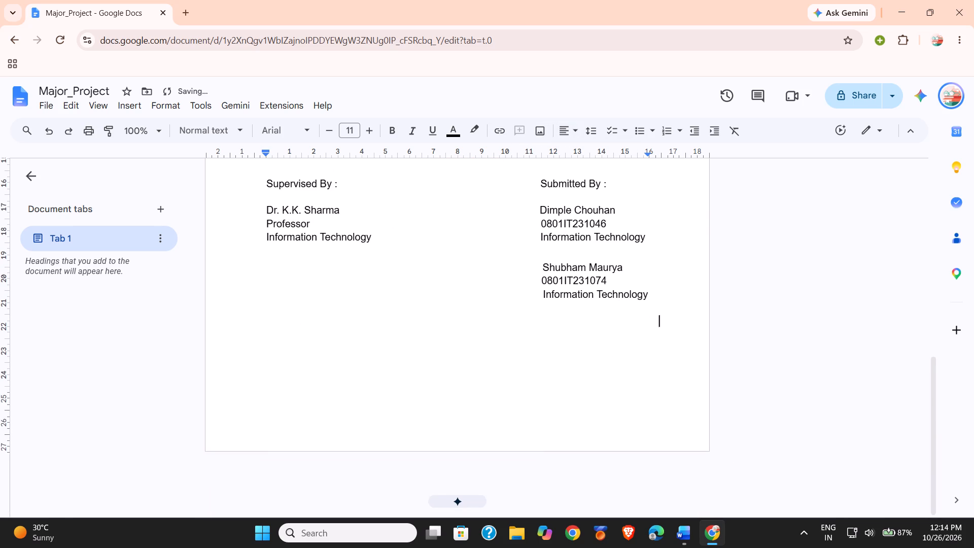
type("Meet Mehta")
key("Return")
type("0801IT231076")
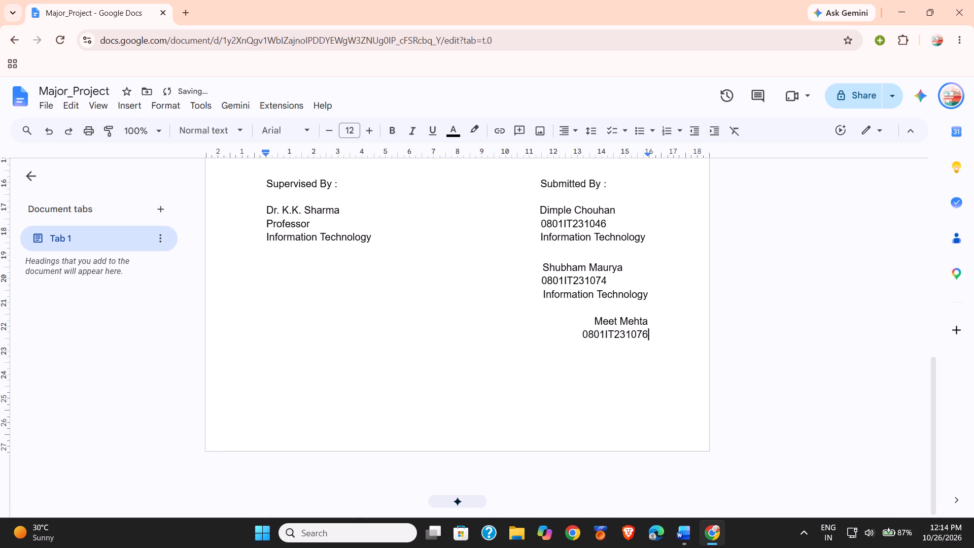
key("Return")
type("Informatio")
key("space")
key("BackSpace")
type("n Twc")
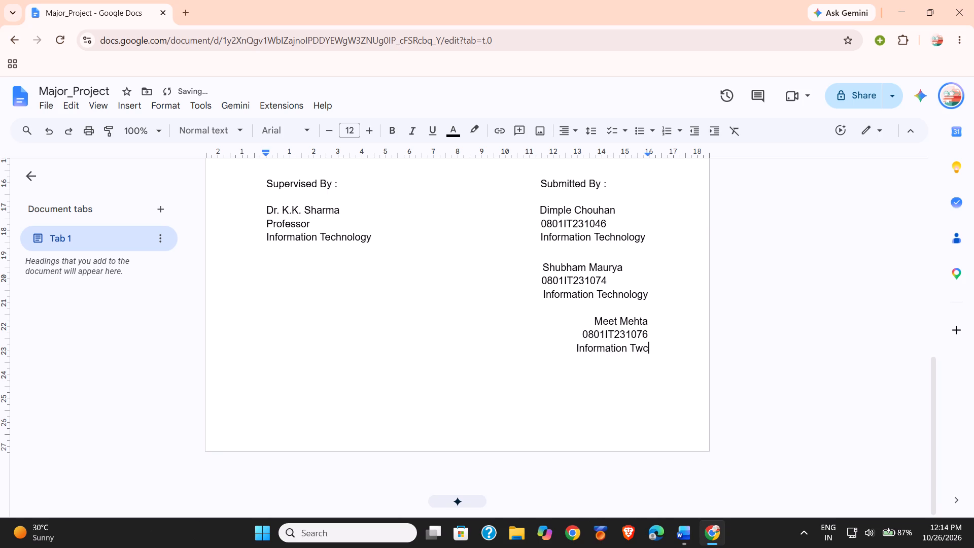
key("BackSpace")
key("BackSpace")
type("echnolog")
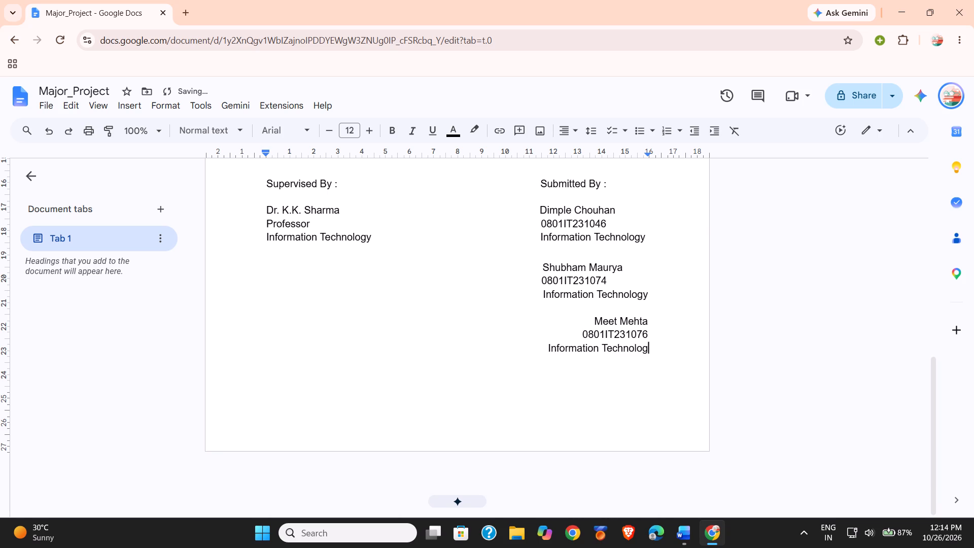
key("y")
Indent the third student's enrolment number with spaces to line up with the start of the "Information Technology" line below it.
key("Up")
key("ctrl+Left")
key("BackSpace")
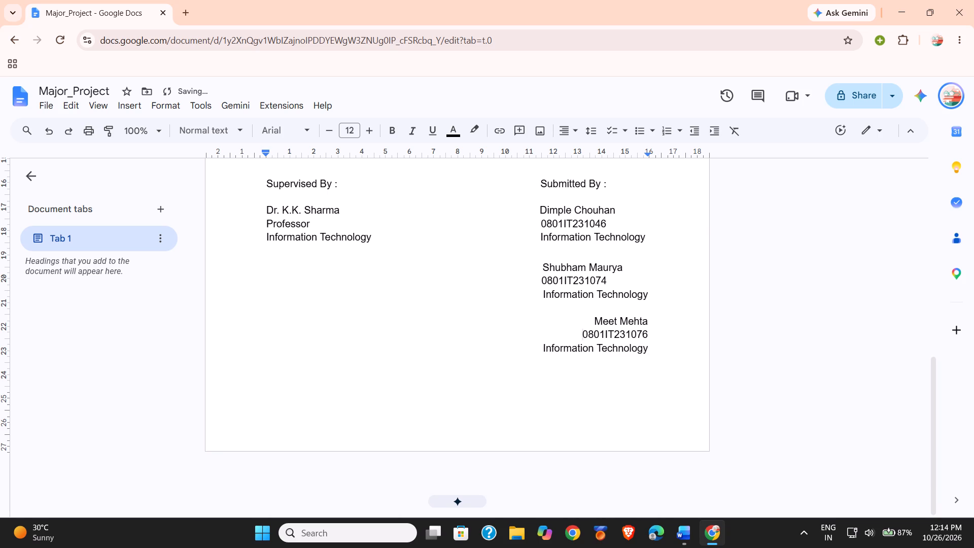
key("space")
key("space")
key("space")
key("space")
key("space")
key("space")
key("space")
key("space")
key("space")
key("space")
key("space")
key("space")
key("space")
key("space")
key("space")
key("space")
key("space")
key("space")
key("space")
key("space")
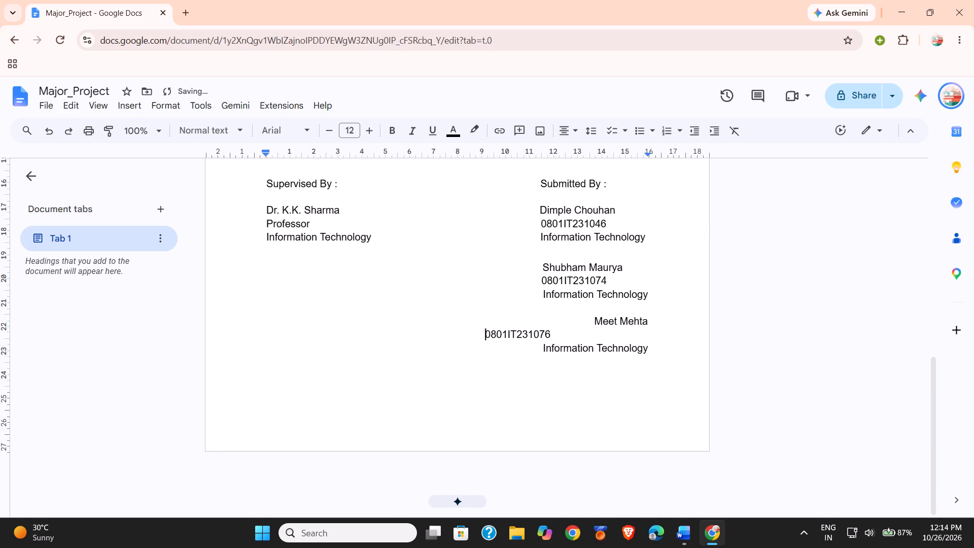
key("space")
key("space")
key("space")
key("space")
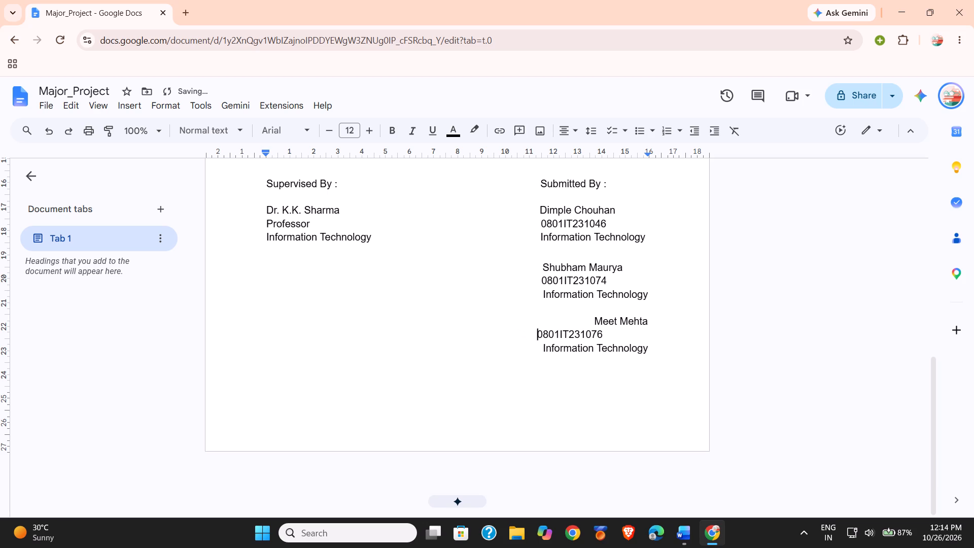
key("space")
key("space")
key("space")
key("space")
Indent the third student's name with spaces to line up with the start of the enrolment number below it.
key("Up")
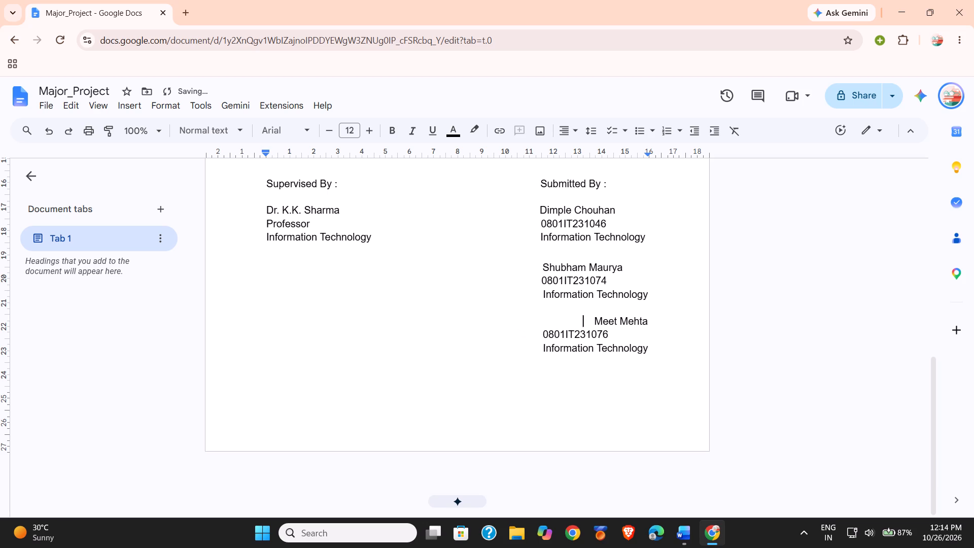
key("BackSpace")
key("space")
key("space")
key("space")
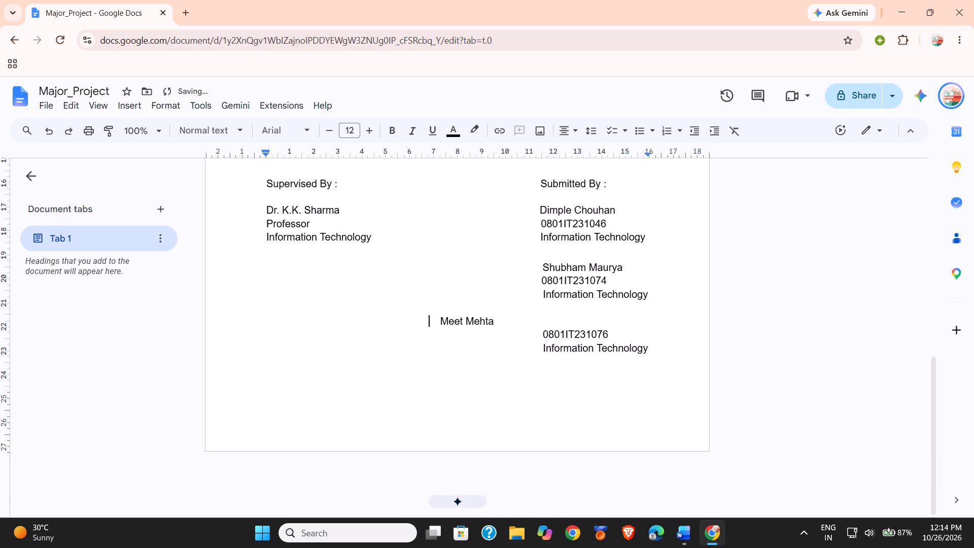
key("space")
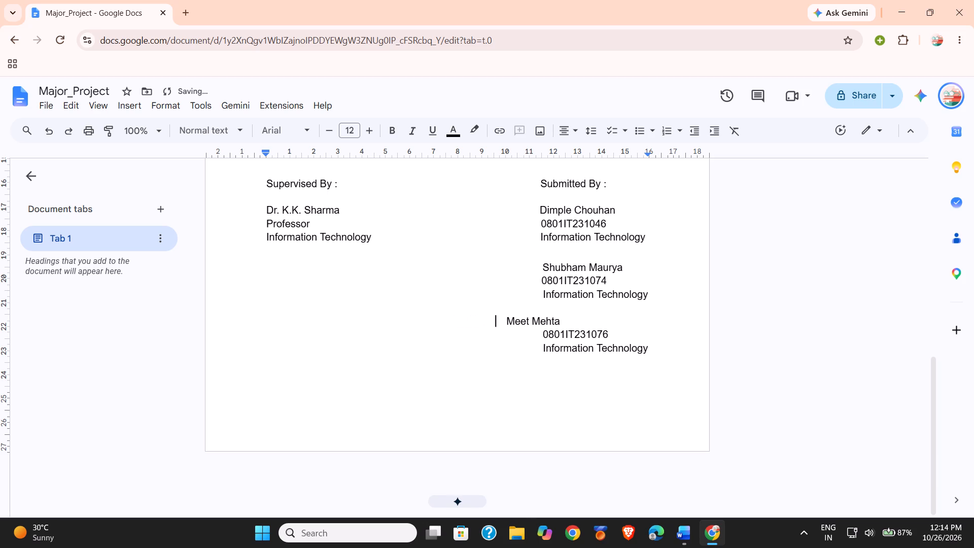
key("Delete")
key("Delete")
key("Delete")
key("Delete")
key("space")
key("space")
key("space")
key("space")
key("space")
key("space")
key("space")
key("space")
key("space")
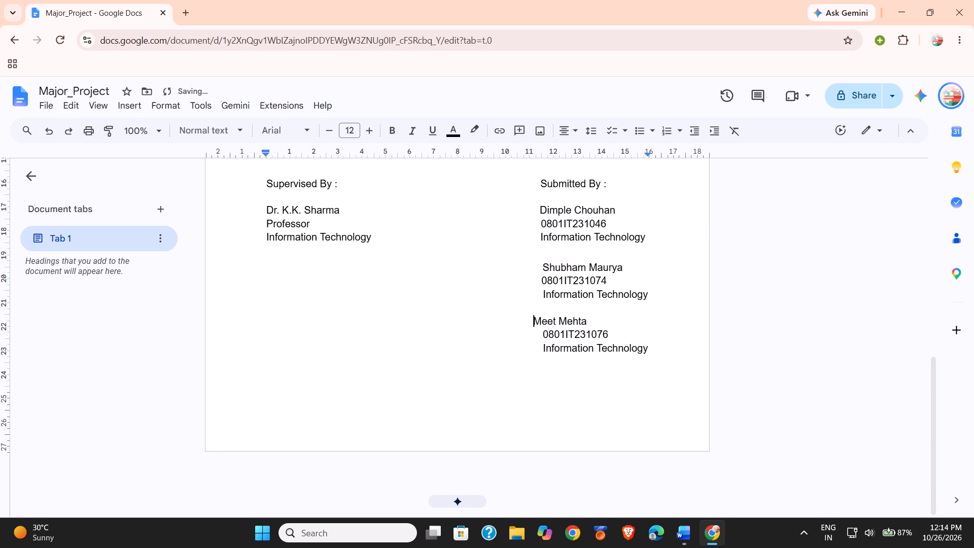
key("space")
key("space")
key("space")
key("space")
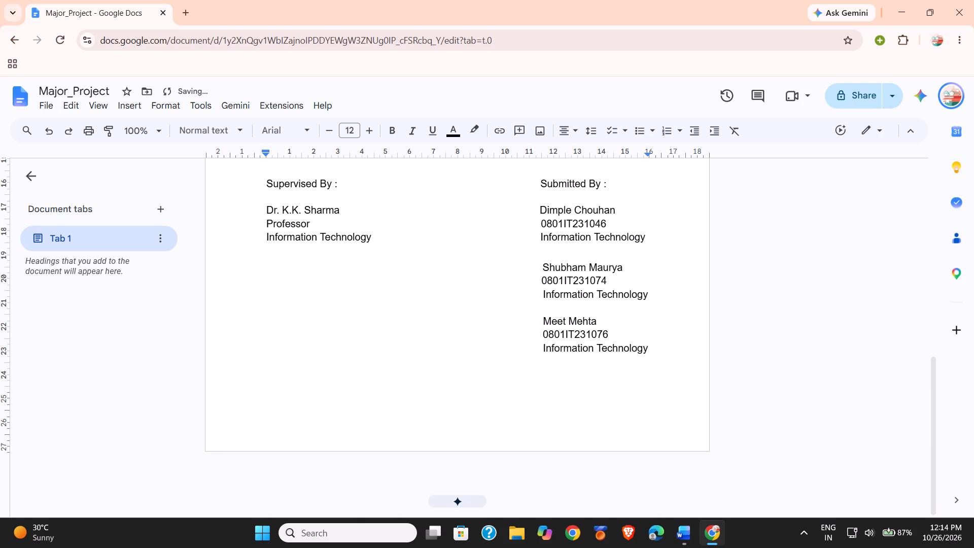
Review the cover page layout from the institute heading down to the supervisor and student details.
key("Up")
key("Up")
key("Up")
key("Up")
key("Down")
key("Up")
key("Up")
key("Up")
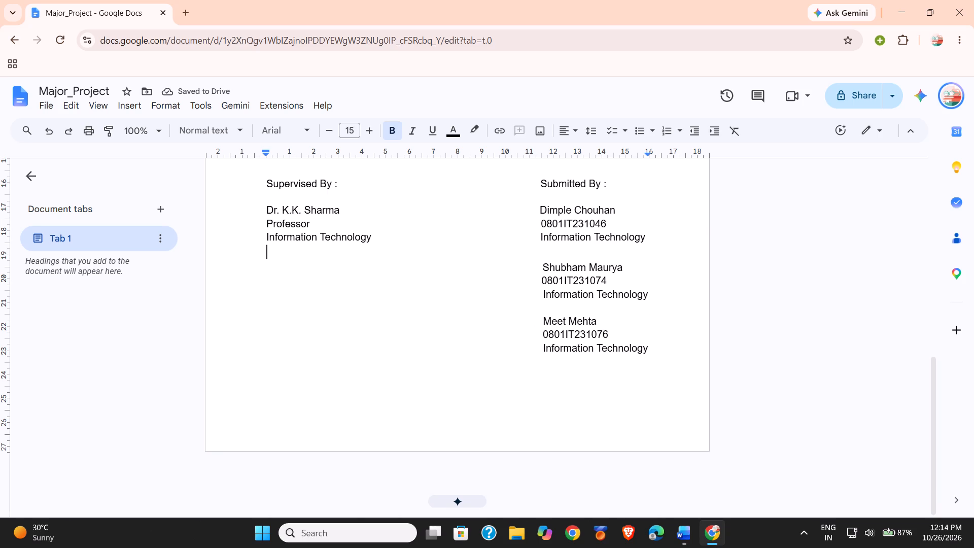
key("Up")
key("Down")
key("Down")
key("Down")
scroll(671, 347, "up", 2)
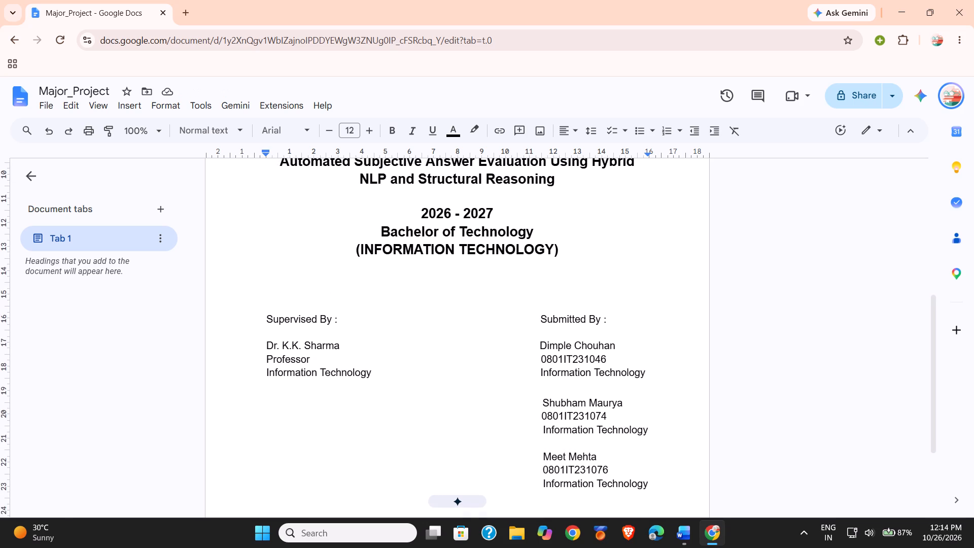
scroll(671, 347, "up", 2)
scroll(671, 347, "down", 2)
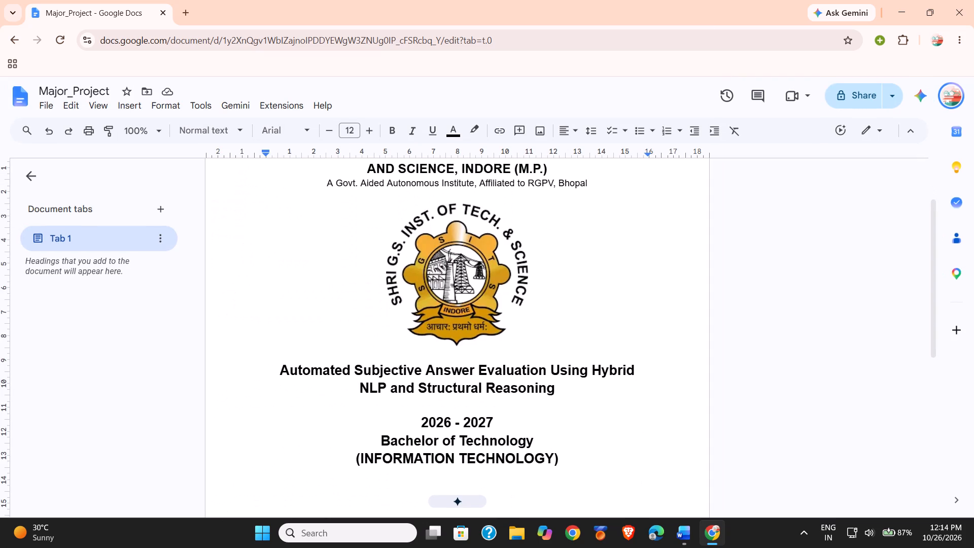
scroll(671, 347, "down", 2)
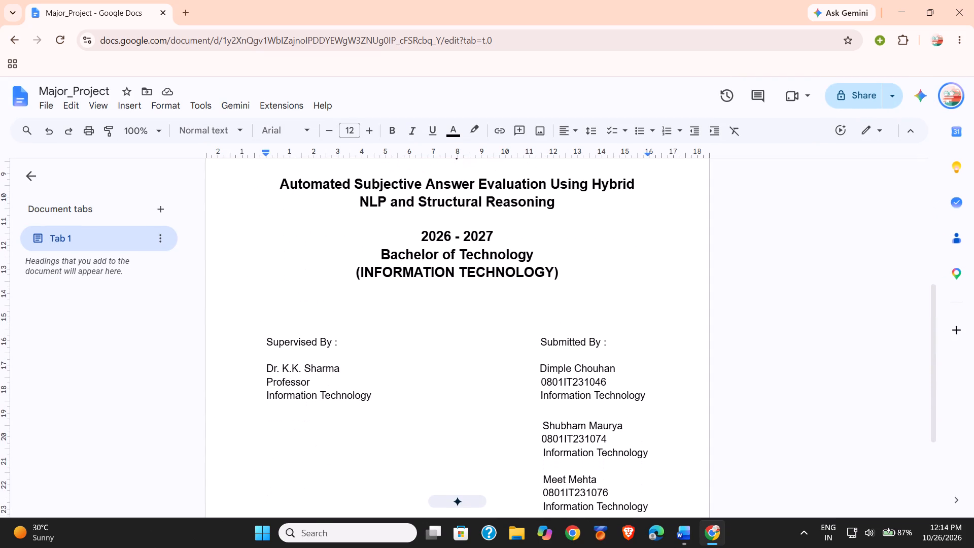
scroll(671, 347, "down", 2)
left_click(643, 401)
scroll(643, 401, "down", 1)
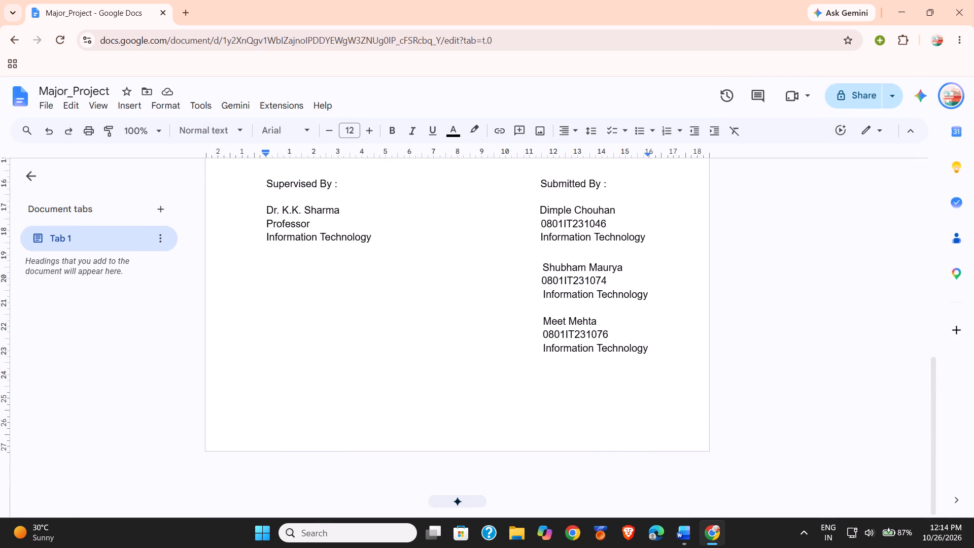
Add blank lines below the third student's details until the document continues on a second page.
left_click(666, 402)
key("Return")
key("Return")
key("Return")
key("Return")
key("Return")
key("BackSpace")
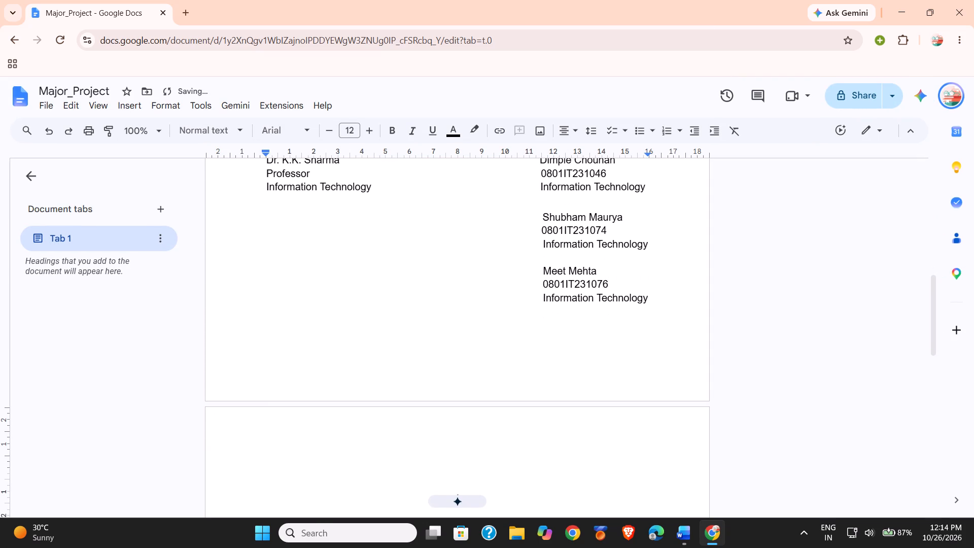
key("BackSpace")
key("BackSpace")
key("BackSpace")
key("BackSpace")
key("Return")
Change the bracketed line under "Bachelor of Technology" to read "(DEPARTMENT OF INFORMATION TECHNOLOGY)".
scroll(666, 402, "up", 5)
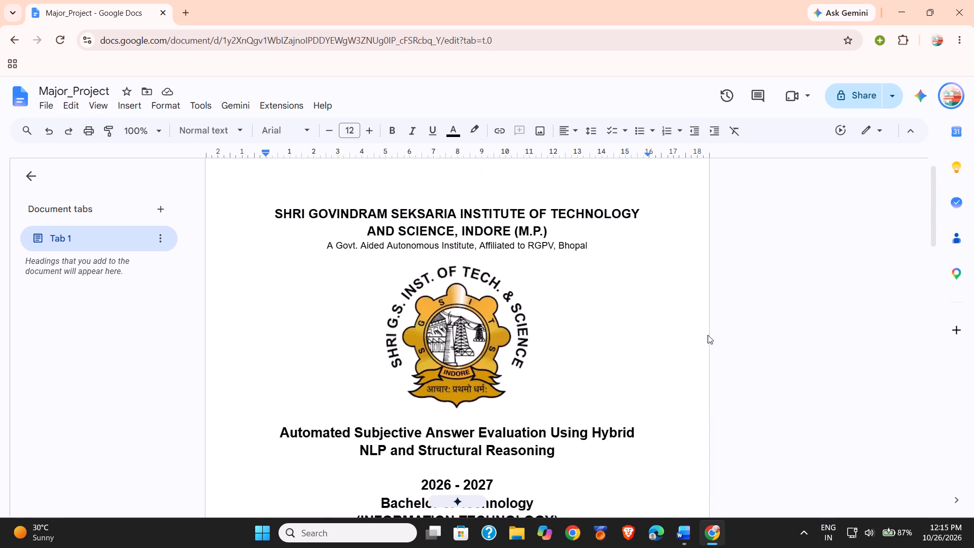
scroll(584, 350, "down", 3)
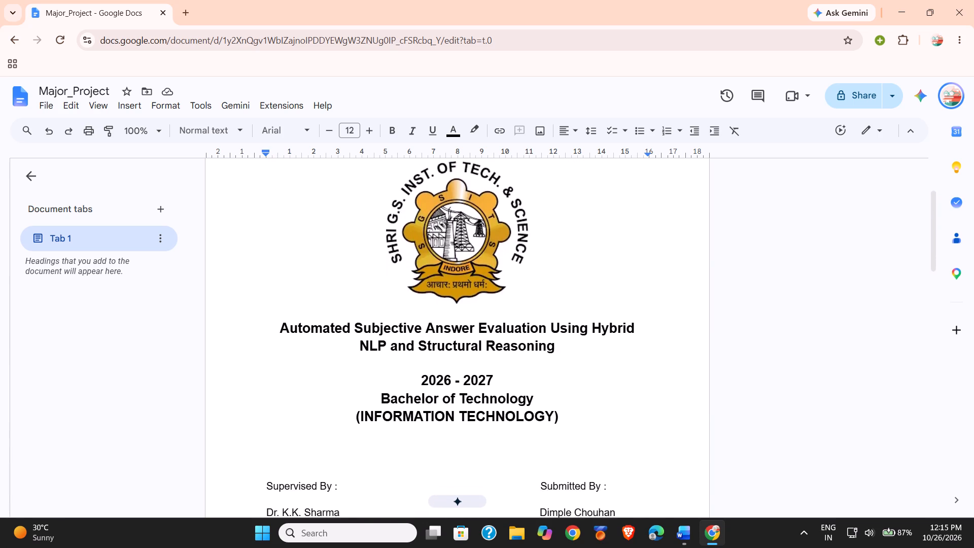
scroll(584, 350, "down", 1)
scroll(584, 350, "up", 1)
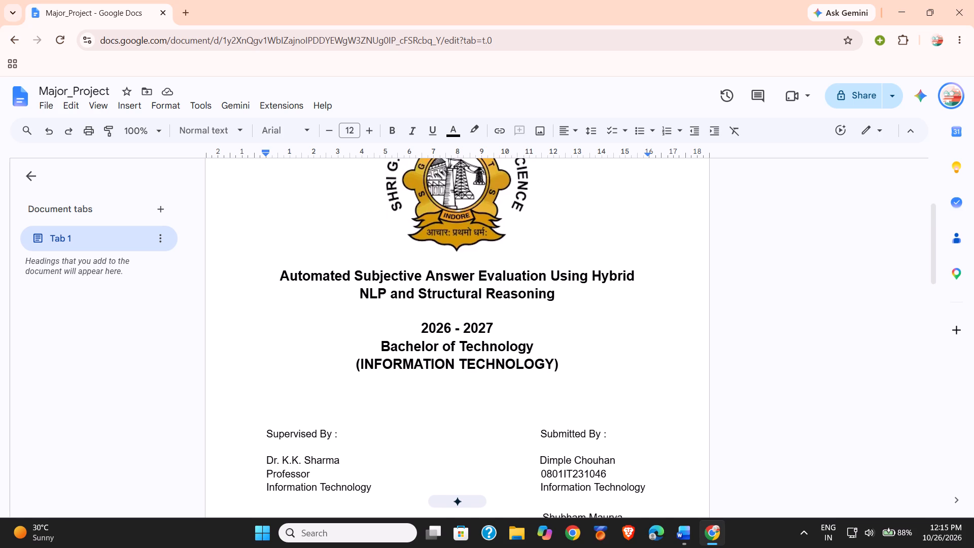
left_click(359, 368)
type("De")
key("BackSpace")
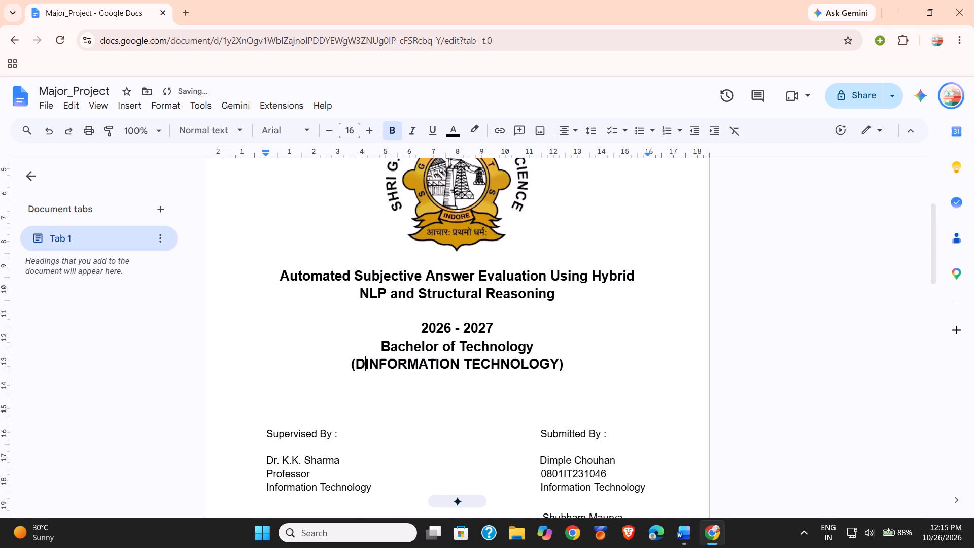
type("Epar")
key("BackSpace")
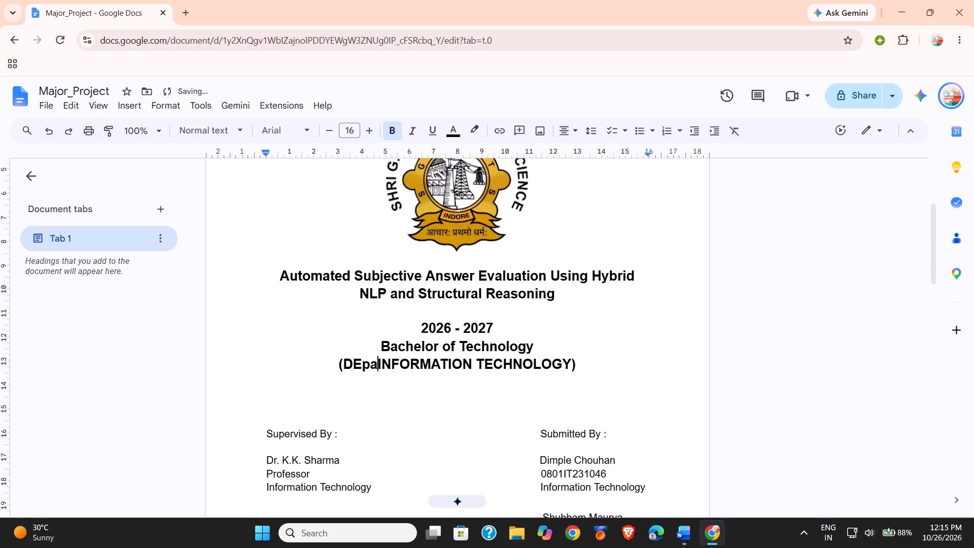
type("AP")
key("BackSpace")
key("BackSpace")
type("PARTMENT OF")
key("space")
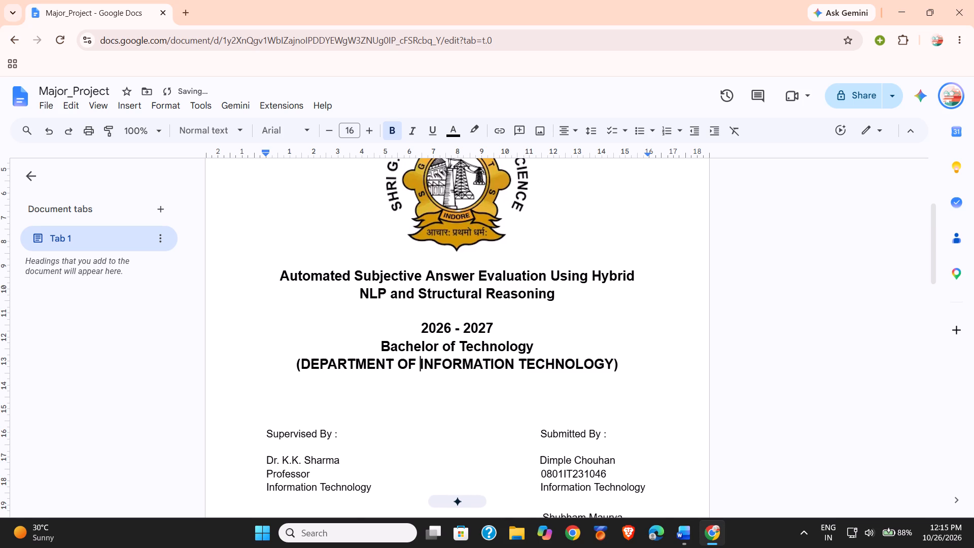
Apply left alignment to the first line of the second page and place the cursor at its start.
left_click(493, 391)
scroll(496, 413, "down", 1)
left_click(489, 421)
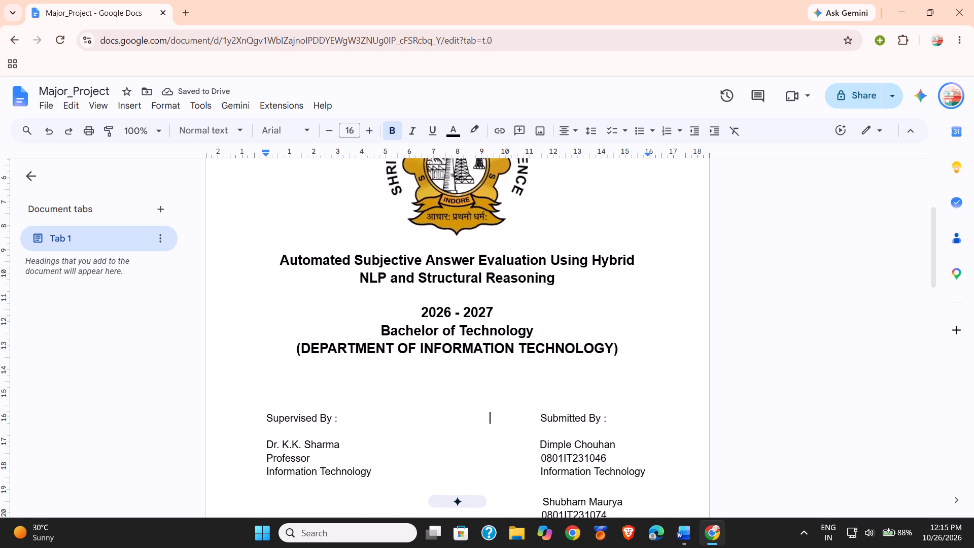
scroll(489, 421, "down", 4)
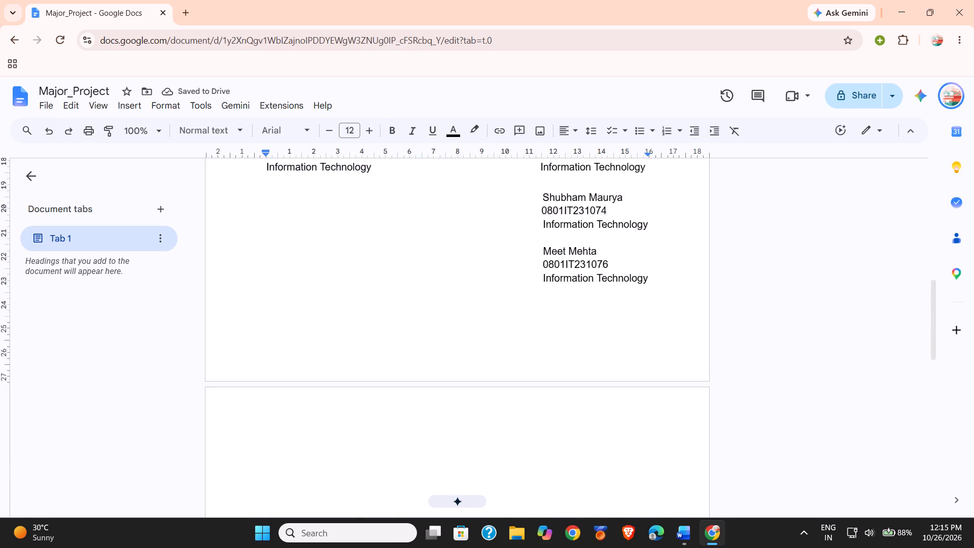
left_click(441, 401)
left_click(329, 359)
left_click(242, 366)
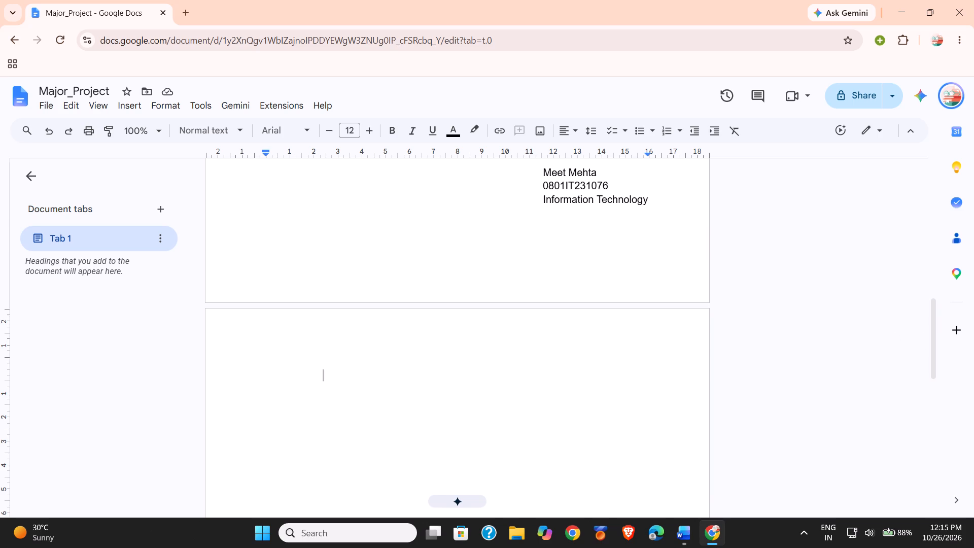
key("Left")
key("Left")
key("Down")
key("Down")
key("Left")
key("Left")
key("Up")
key("Down")
left_click(571, 123)
left_click(569, 152)
left_click(247, 365)
key("Left")
key("Down")
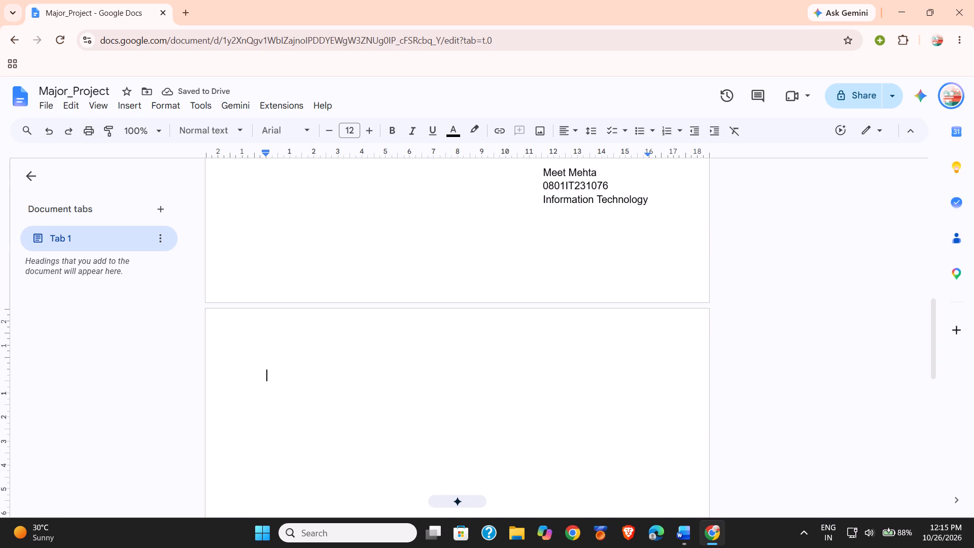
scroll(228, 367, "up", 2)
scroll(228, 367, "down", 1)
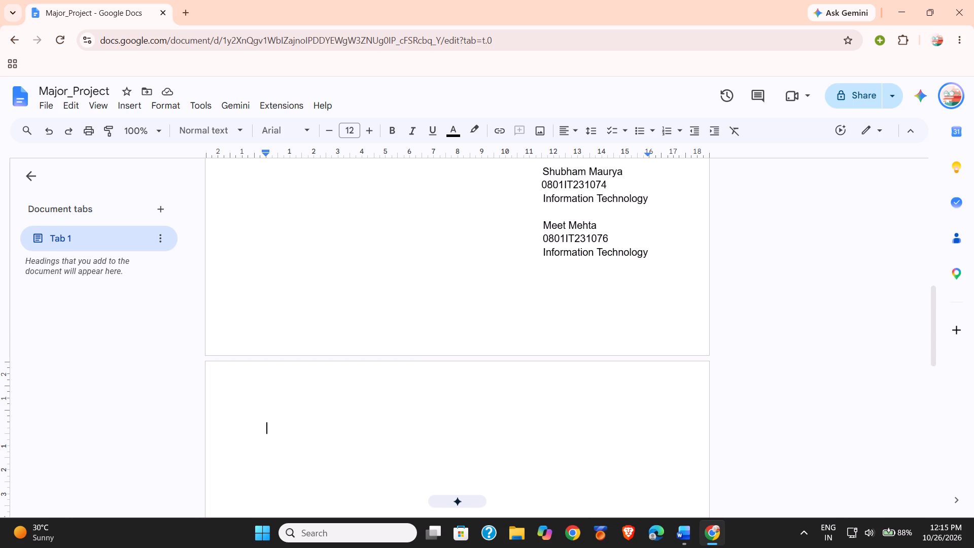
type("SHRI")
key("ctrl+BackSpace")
Copy the institute heading from the cover page, from "SHRI GOVINDRAM SEKSARIA" through the "A Govt. Aided Autonomous Institute" line.
scroll(228, 367, "up", 6)
left_click_drag(600, 268, 300, 218)
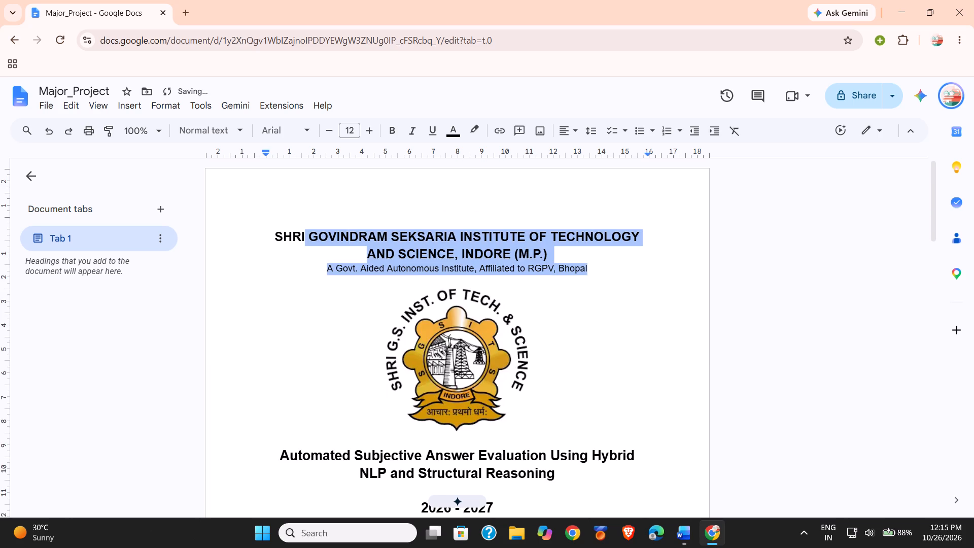
left_click_drag(300, 218, 275, 233)
key("ctrl+c")
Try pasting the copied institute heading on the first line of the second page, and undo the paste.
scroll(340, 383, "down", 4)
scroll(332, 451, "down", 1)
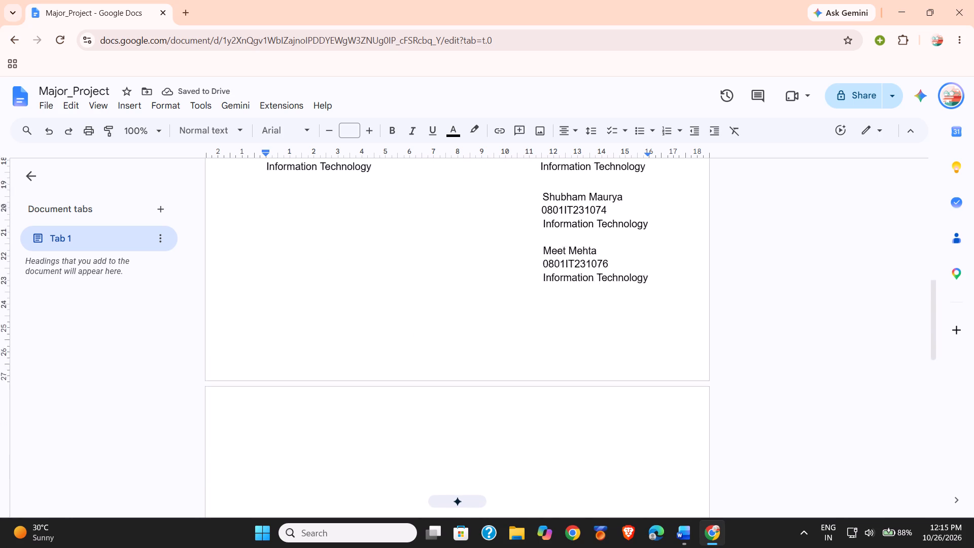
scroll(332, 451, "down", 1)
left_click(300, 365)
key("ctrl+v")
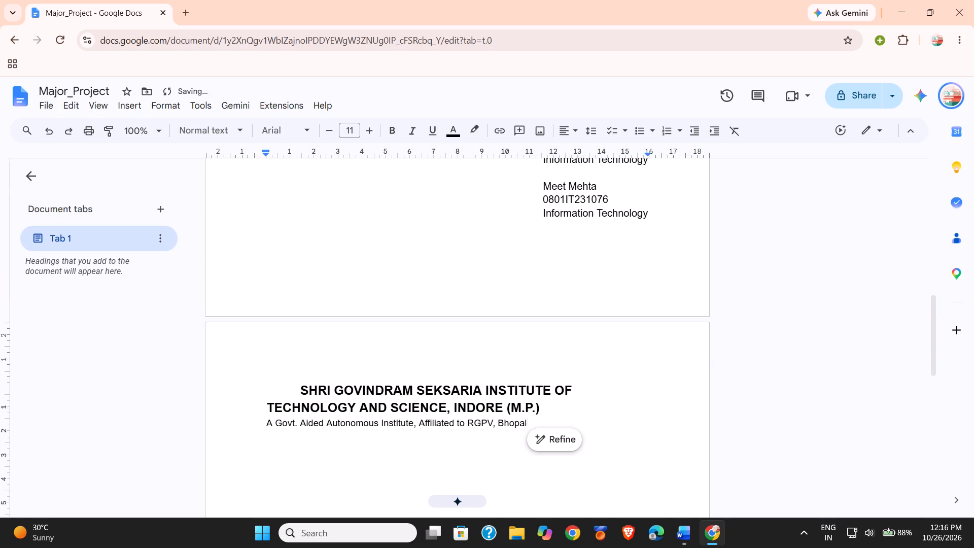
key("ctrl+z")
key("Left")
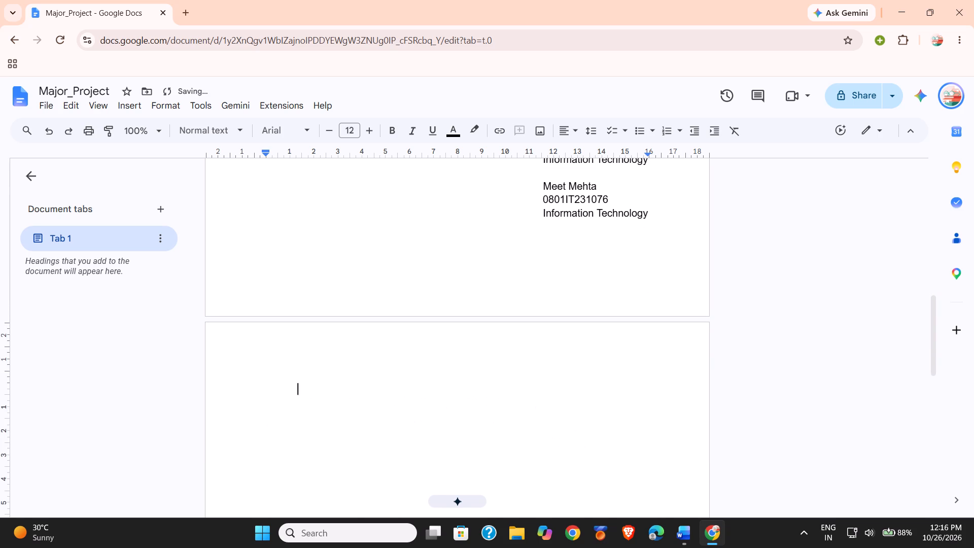
Paste the copied institute heading at the start of the second page's first line.
key("Left")
key("Left")
key("Left")
key("Left")
key("Left")
key("Left")
key("Left")
key("Left")
key("Up")
key("Down")
key("Left")
key("Left")
key("Left")
key("Left")
key("Left")
key("Down")
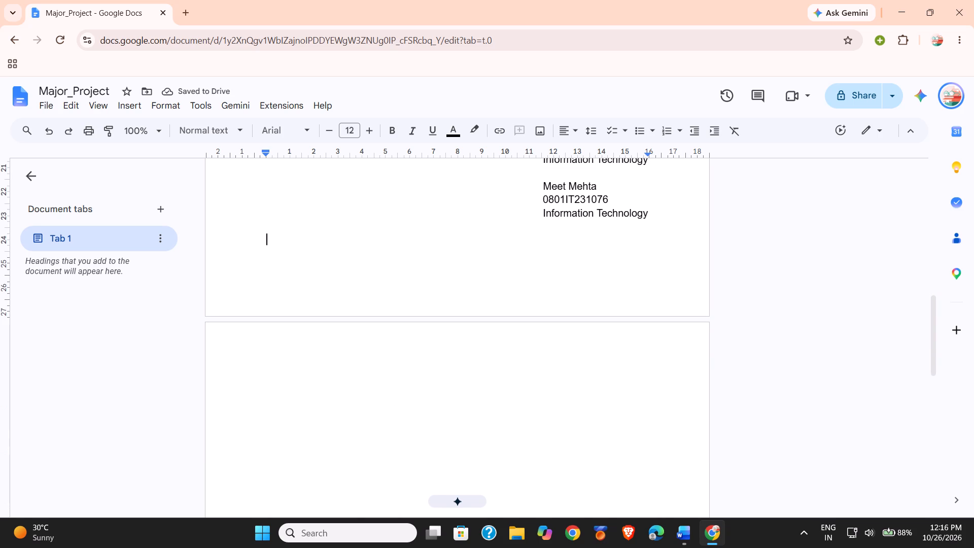
key("Down")
key("Left")
key("ctrl+Left")
key("Down")
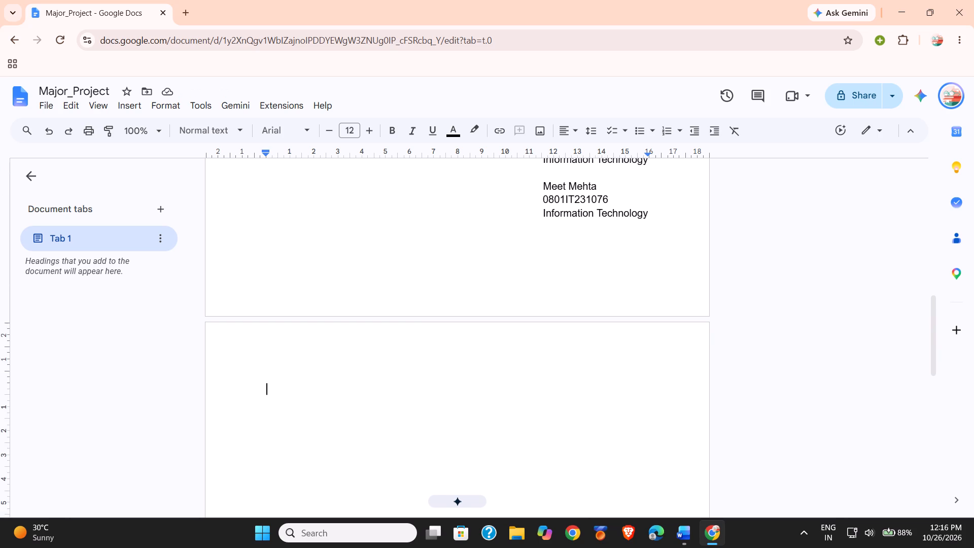
key("ctrl+v")
Center the "A Govt. Aided Autonomous Institute, Affiliated to RGPV, Bhopal" line on the second page.
scroll(505, 417, "down", 1)
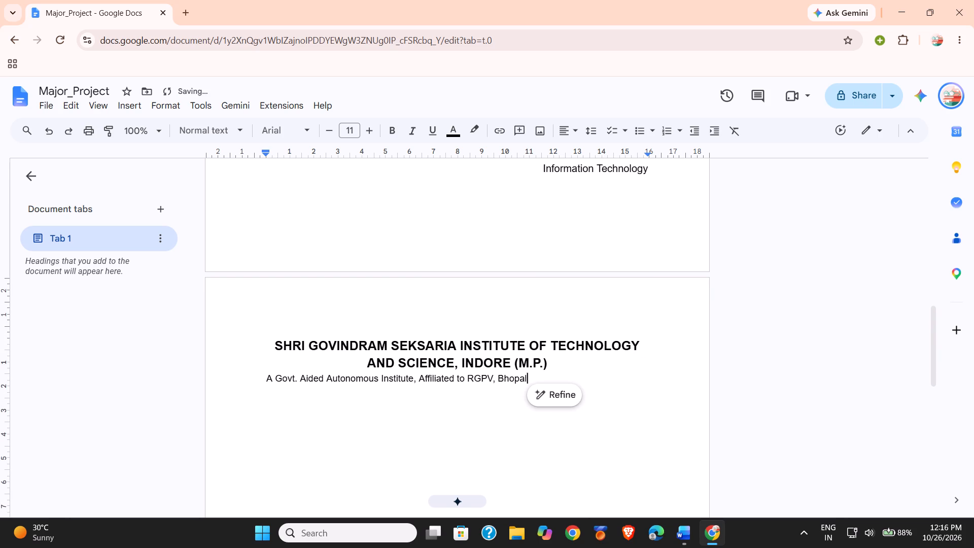
left_click_drag(537, 376, 246, 394)
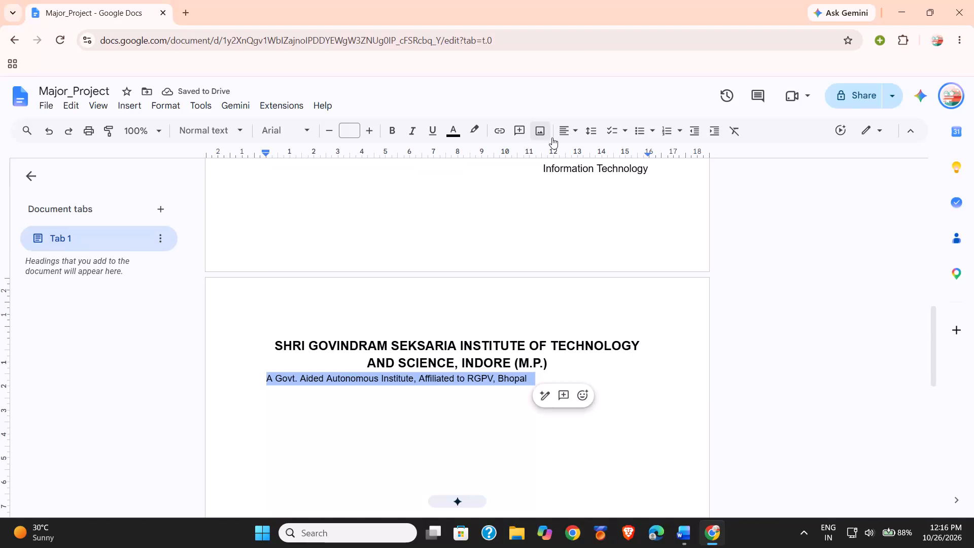
left_click(568, 128)
left_click(587, 150)
left_click(501, 357)
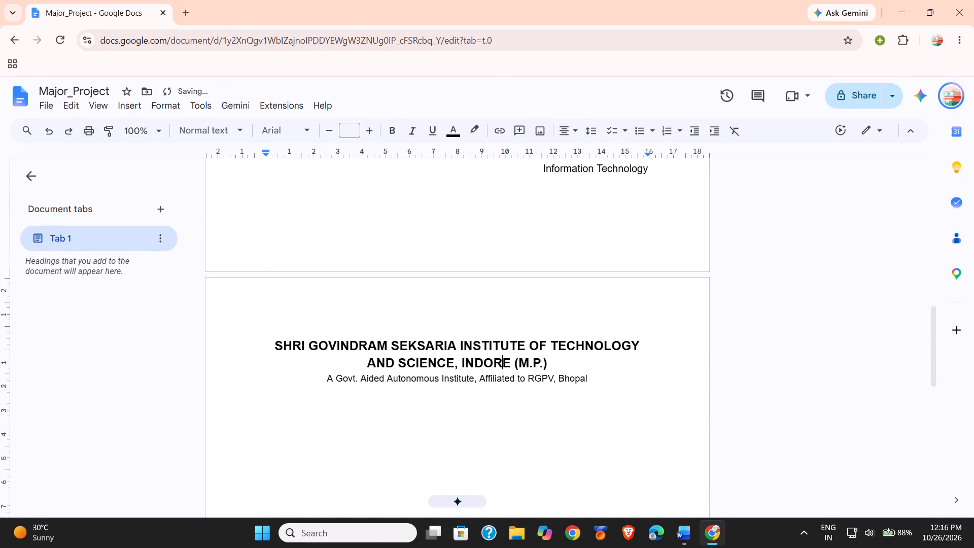
Add a bold line "DEPARTMENT OF INFORMATION TECHNOLOGY" below the second-page institute heading, leaving one blank line between them.
left_click(598, 380)
key("Return")
key("Return")
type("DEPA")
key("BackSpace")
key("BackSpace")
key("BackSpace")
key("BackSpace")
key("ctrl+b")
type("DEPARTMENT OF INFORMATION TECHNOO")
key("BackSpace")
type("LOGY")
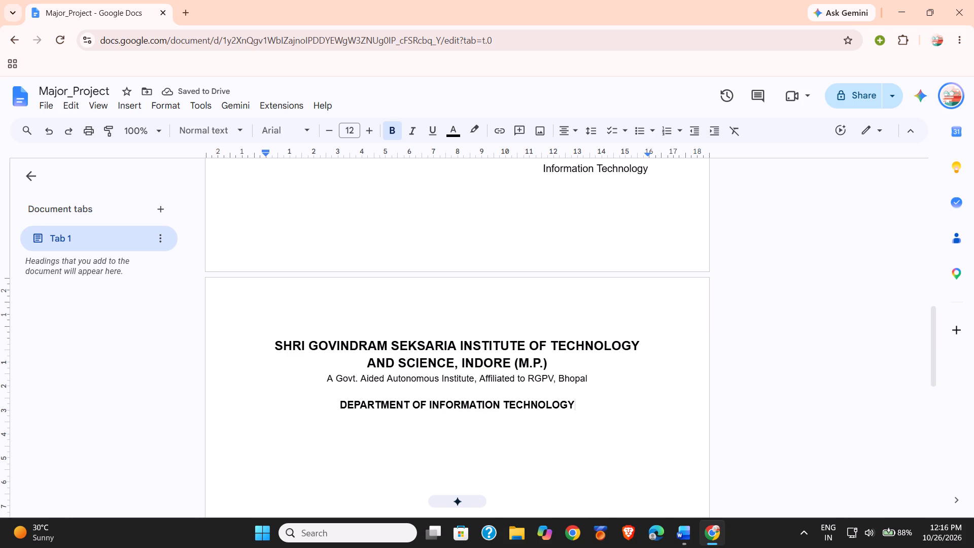
Set the font size of the second page's "DEPARTMENT OF INFORMATION TECHNOLOGY" line to 15.
left_click_drag(335, 404, 591, 394)
left_click_drag(591, 394, 588, 411)
left_click(588, 411)
key("Left")
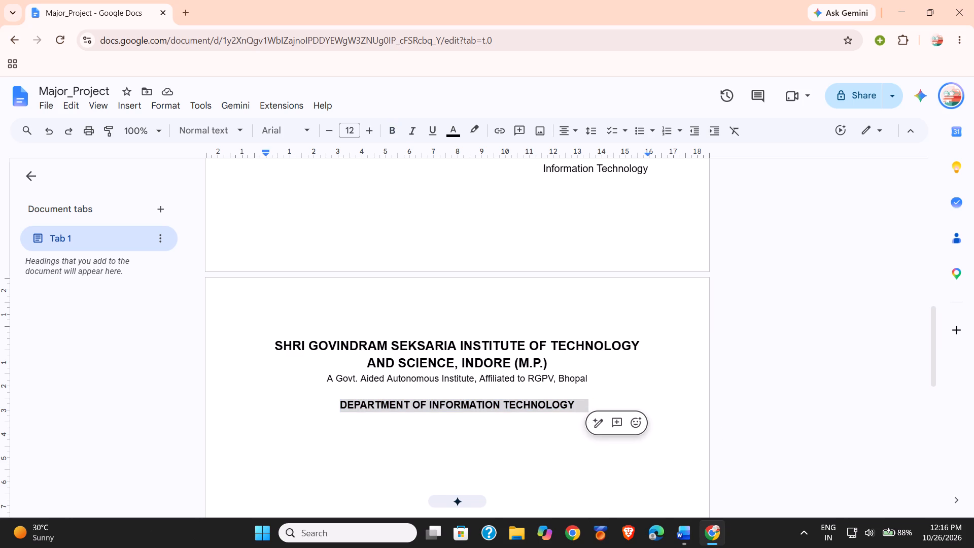
left_click(577, 410)
left_click_drag(575, 405, 346, 421)
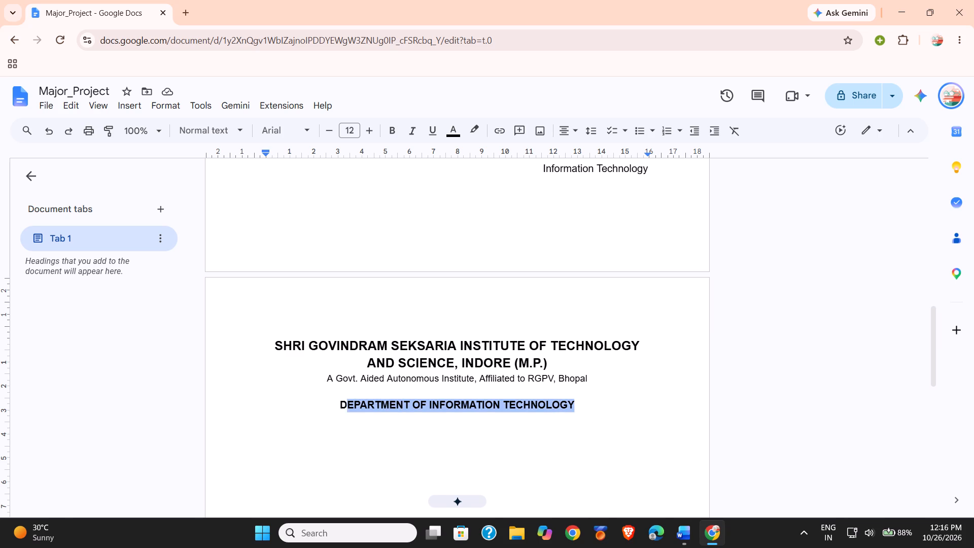
left_click_drag(346, 421, 332, 419)
left_click(346, 132)
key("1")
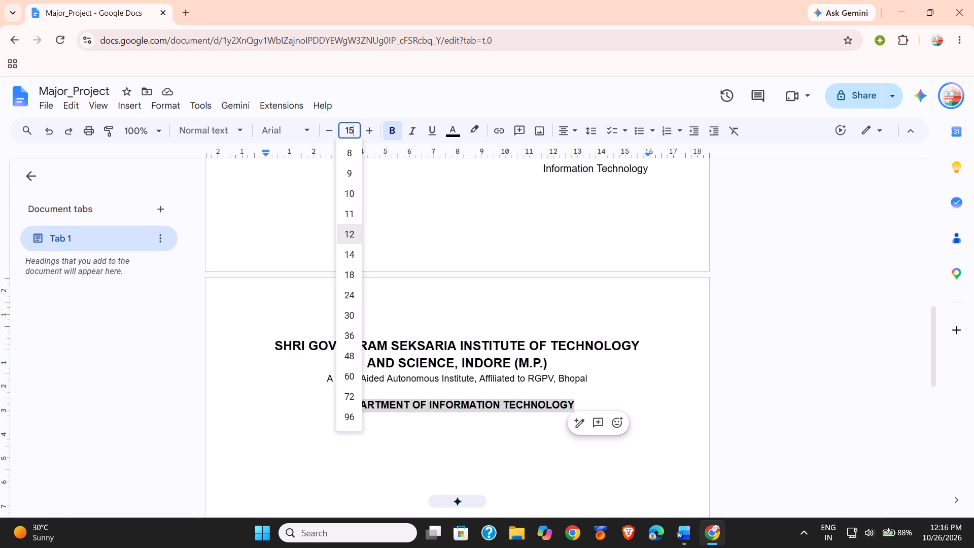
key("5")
key("Return")
left_click(314, 397)
Copy the institute logo from the cover page and paste it below the department line on the second page.
scroll(314, 397, "down", 1)
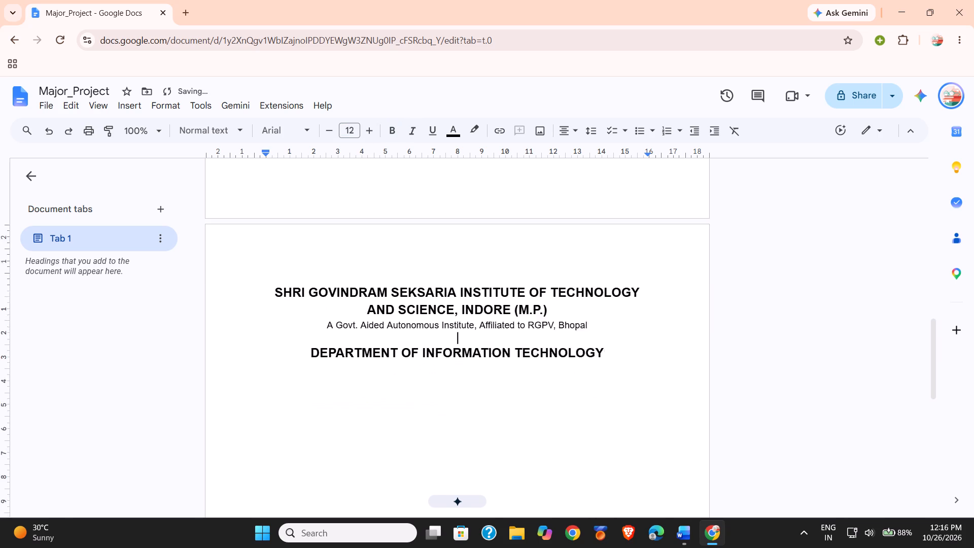
scroll(314, 397, "down", 1)
left_click(614, 342)
key("Return")
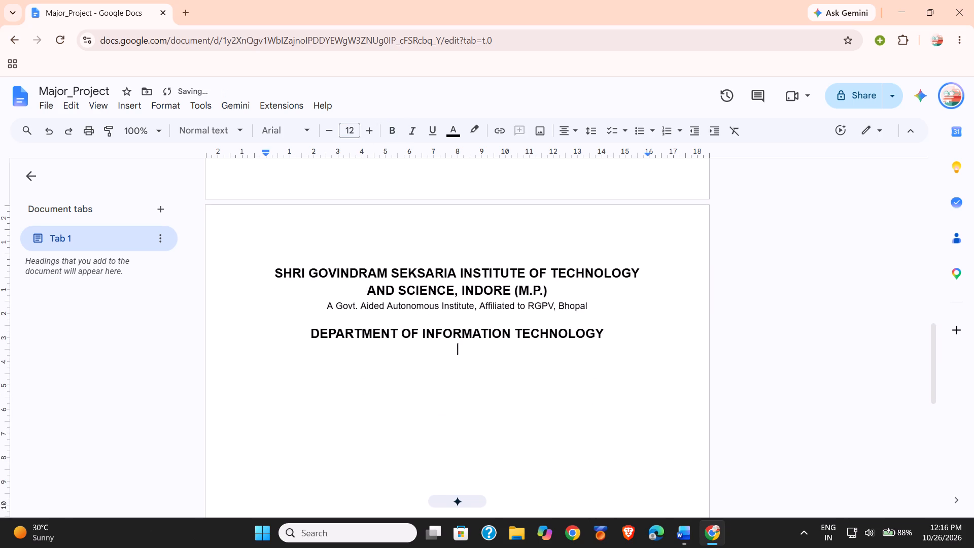
key("Return")
scroll(599, 291, "up", 6)
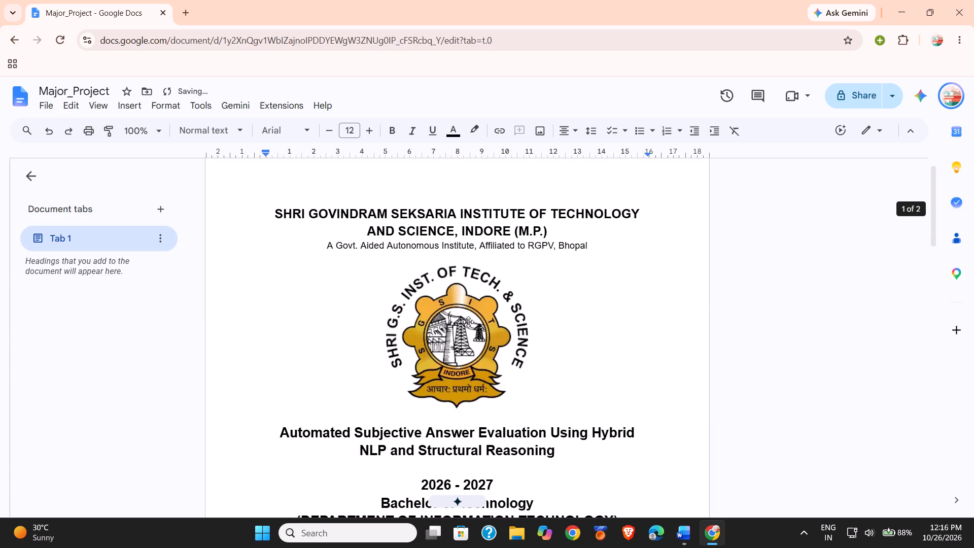
left_click(468, 322)
key("ctrl+c")
scroll(468, 322, "down", 4)
scroll(497, 385, "down", 3)
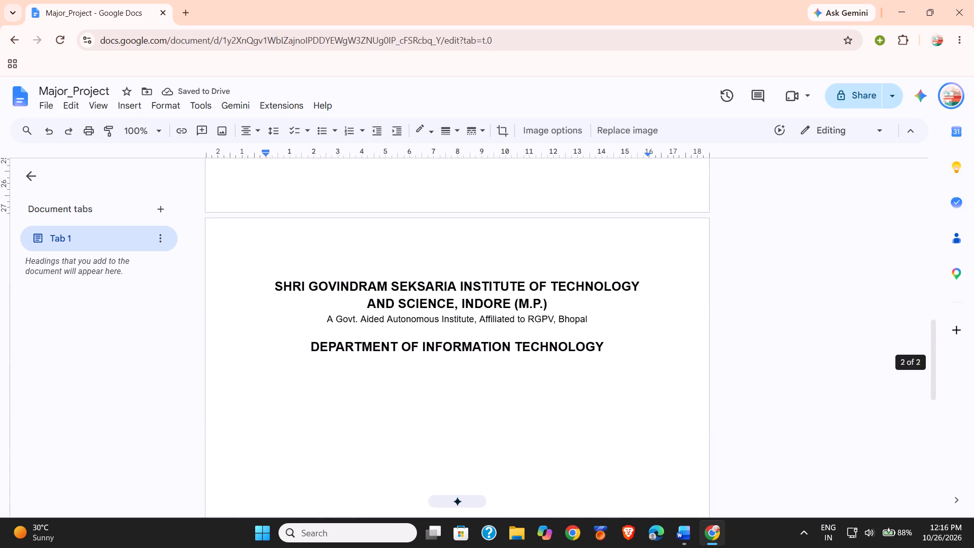
left_click(439, 448)
key("ctrl+v")
scroll(463, 422, "down", 1)
Add the line "CERTIFICATE" below the logo on the second page.
key("Return")
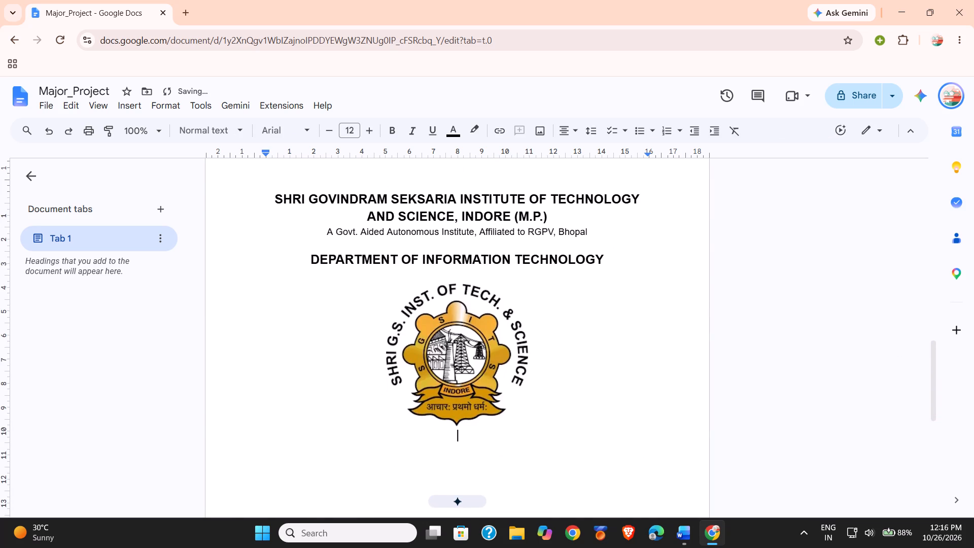
key("BackSpace")
key("Return")
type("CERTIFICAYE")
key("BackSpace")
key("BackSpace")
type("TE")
Make the "CERTIFICATE" line bold.
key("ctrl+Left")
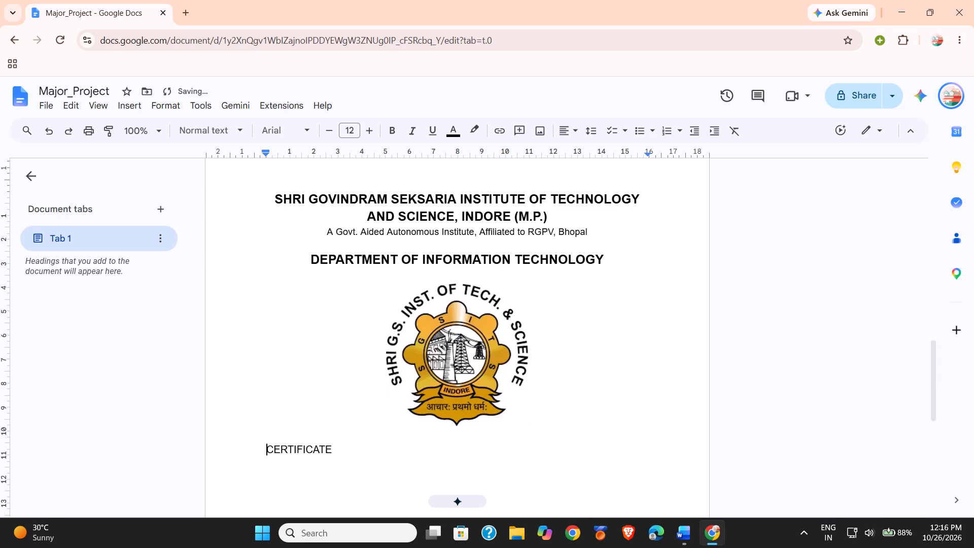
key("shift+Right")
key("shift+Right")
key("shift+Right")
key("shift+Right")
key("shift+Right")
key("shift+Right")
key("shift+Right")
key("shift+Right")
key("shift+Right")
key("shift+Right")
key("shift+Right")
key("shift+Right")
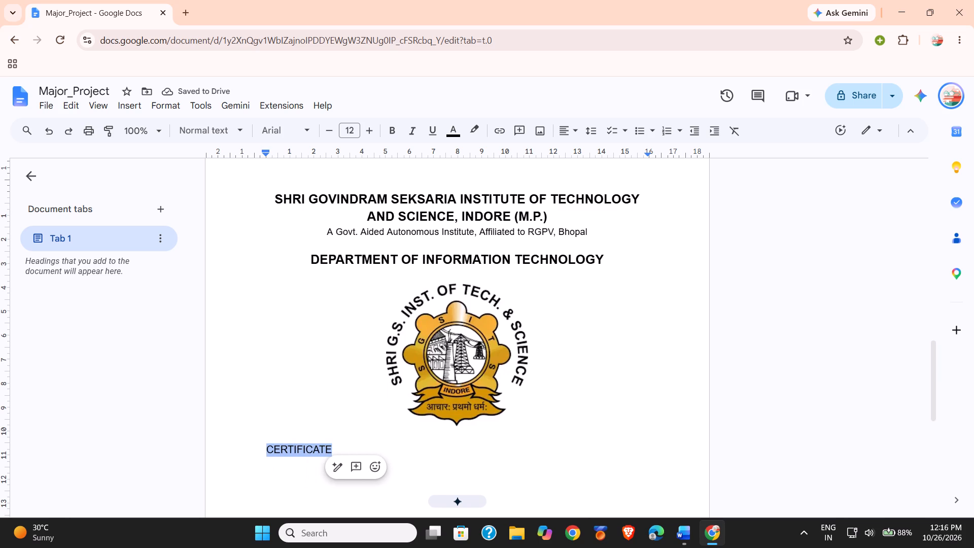
left_click(357, 128)
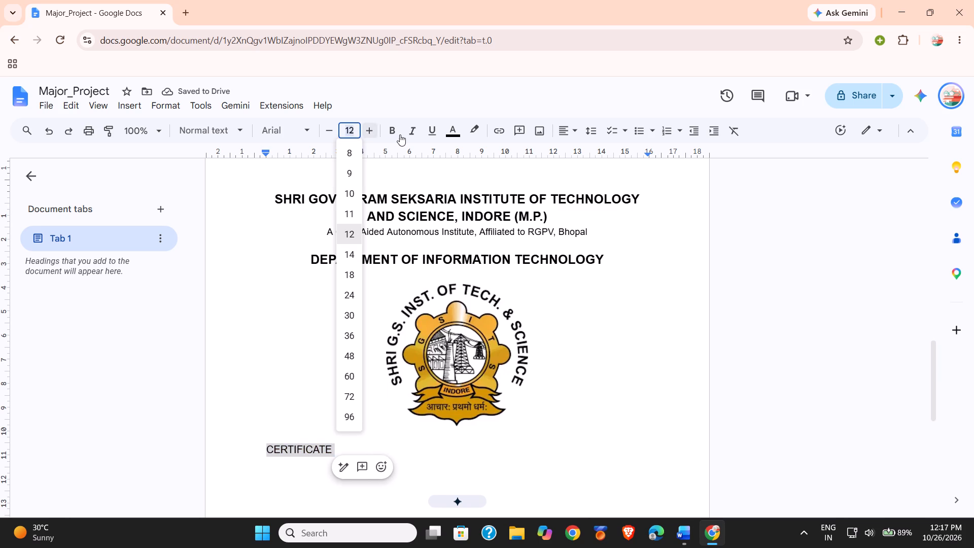
key("ctrl+b")
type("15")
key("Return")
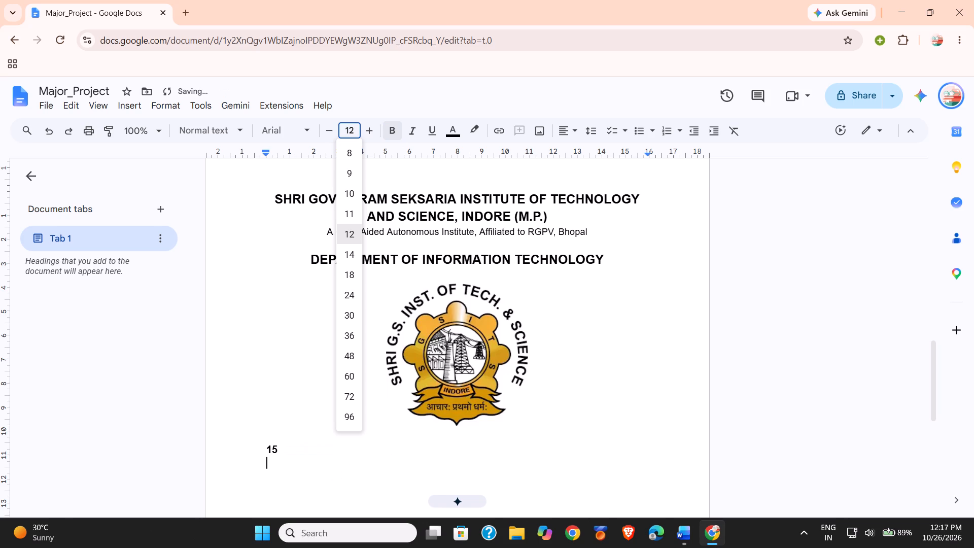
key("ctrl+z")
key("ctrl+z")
Set the font size of the "CERTIFICATE" line to 15.
left_click(352, 129)
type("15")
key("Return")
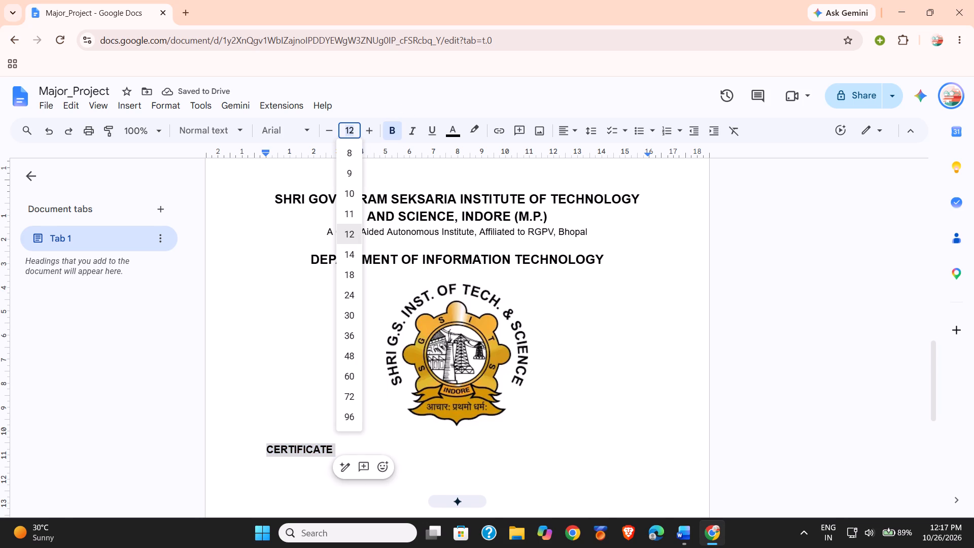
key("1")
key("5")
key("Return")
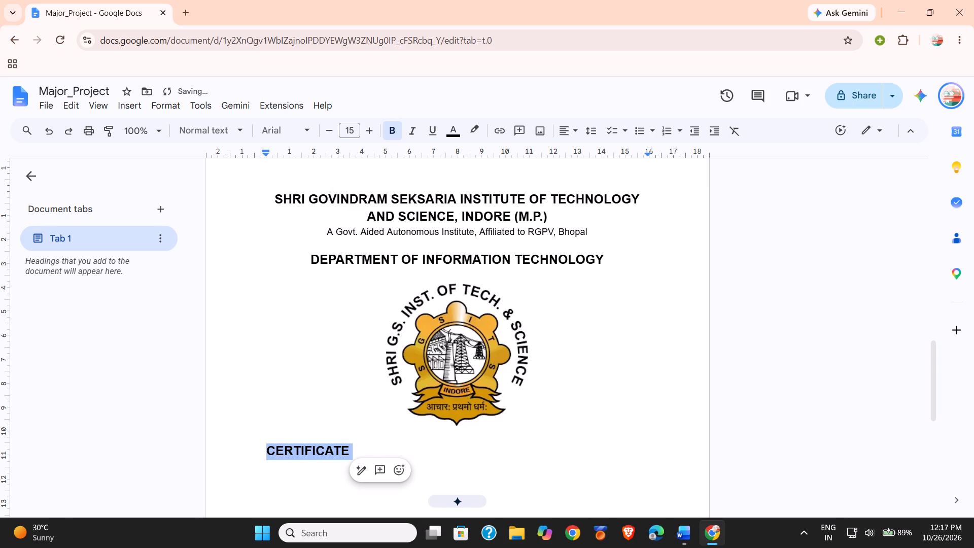
Center the "CERTIFICATE" line.
left_click(575, 130)
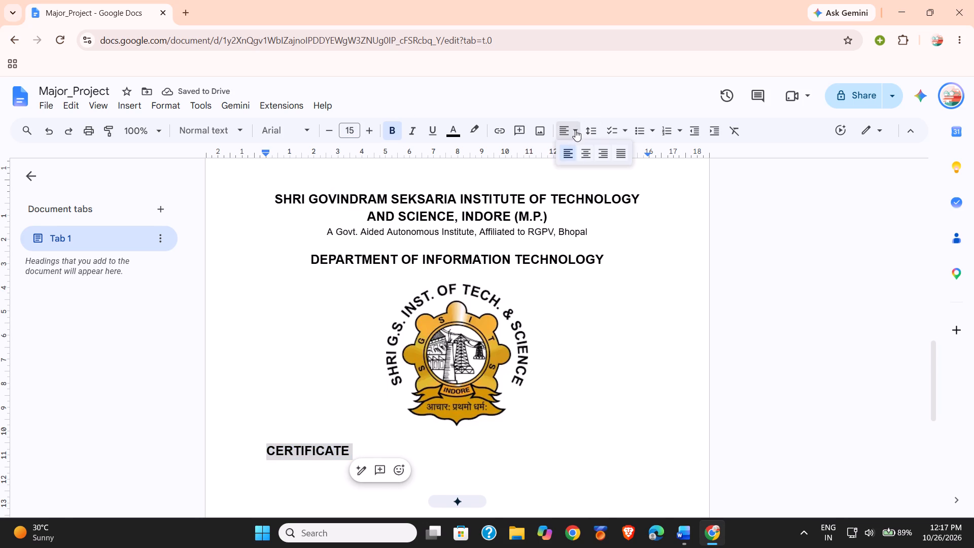
left_click(590, 152)
left_click(557, 422)
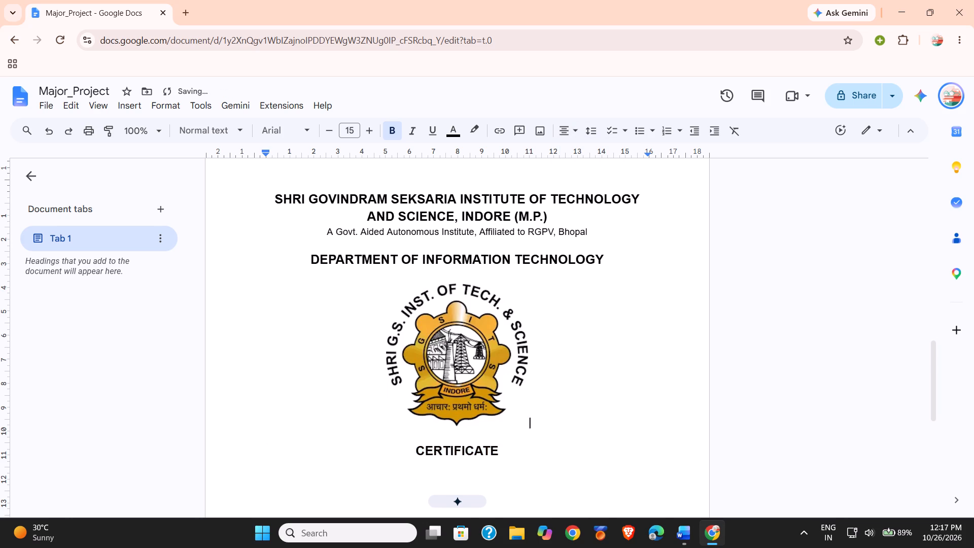
Begin the certificate paragraph, one blank line below the "CERTIFICATE" heading, with "This is to certify that the Dissertation P".
scroll(557, 422, "down", 1)
left_click(511, 426)
key("Return")
key("BackSpace")
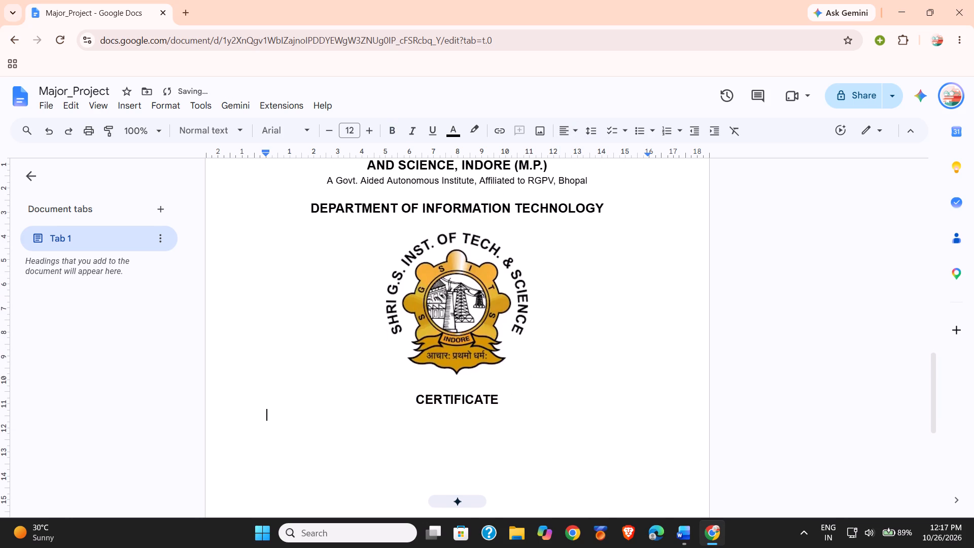
key("Return")
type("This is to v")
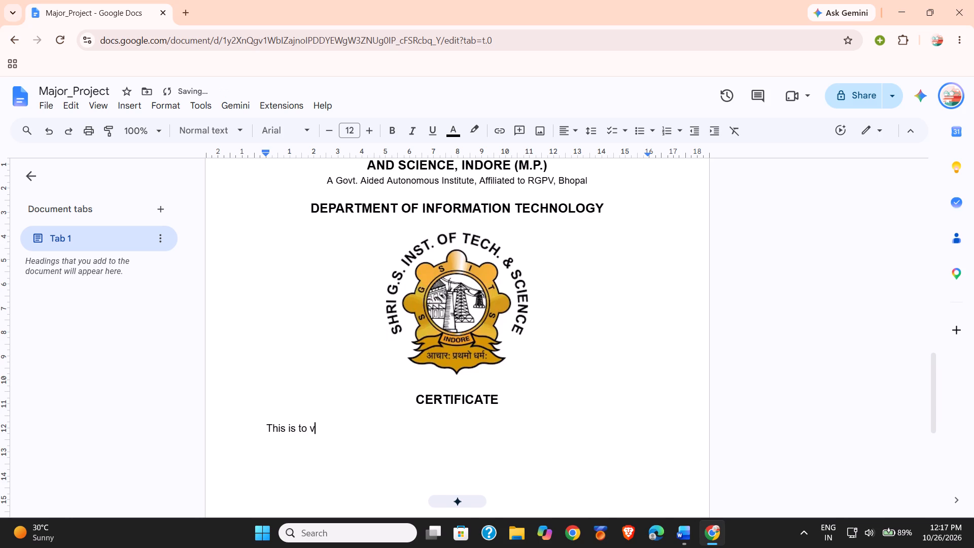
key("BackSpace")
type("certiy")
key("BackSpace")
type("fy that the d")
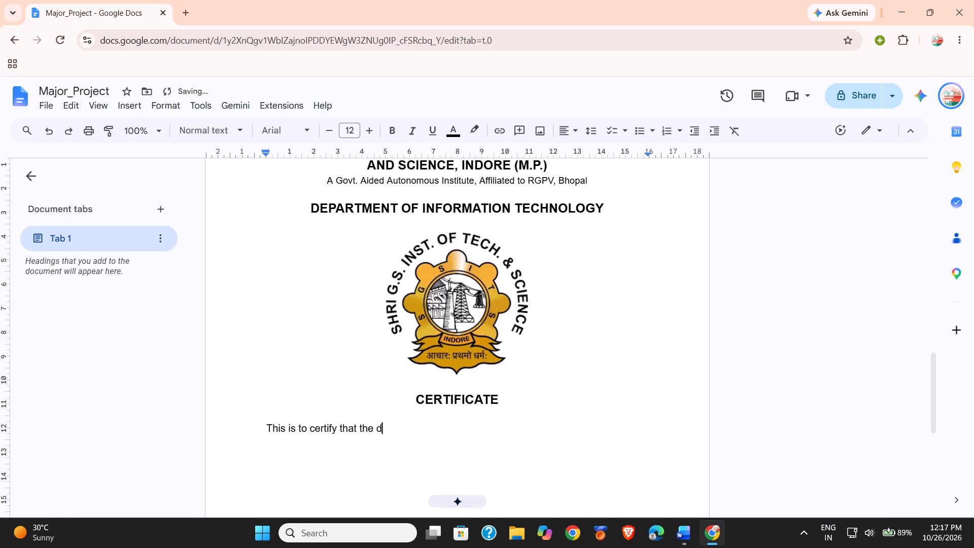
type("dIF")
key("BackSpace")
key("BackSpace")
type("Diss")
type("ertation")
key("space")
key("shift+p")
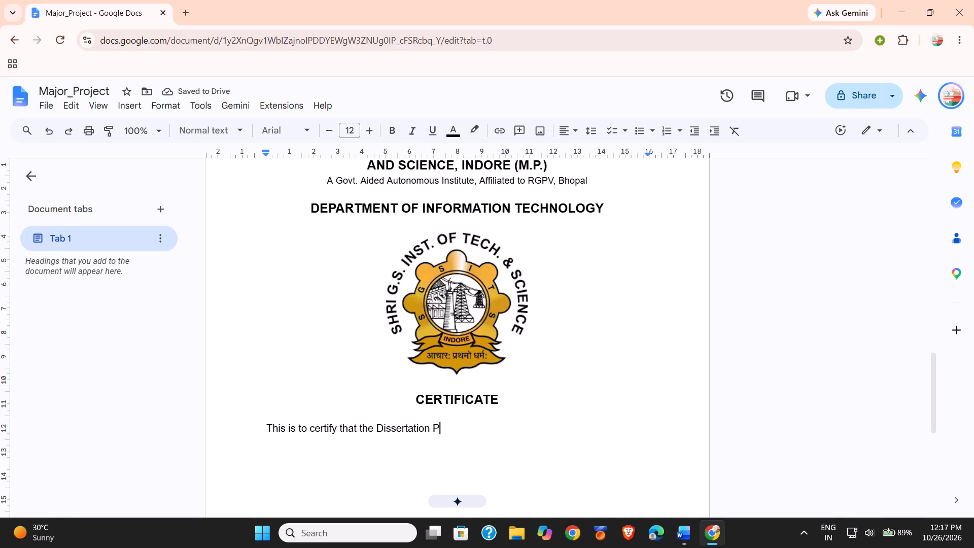
Following the certificate wording in the Word document EvalAI_Project_Report_Formatted, replace "Dissertation P" with "project" in the Google Docs certificate paragraph.
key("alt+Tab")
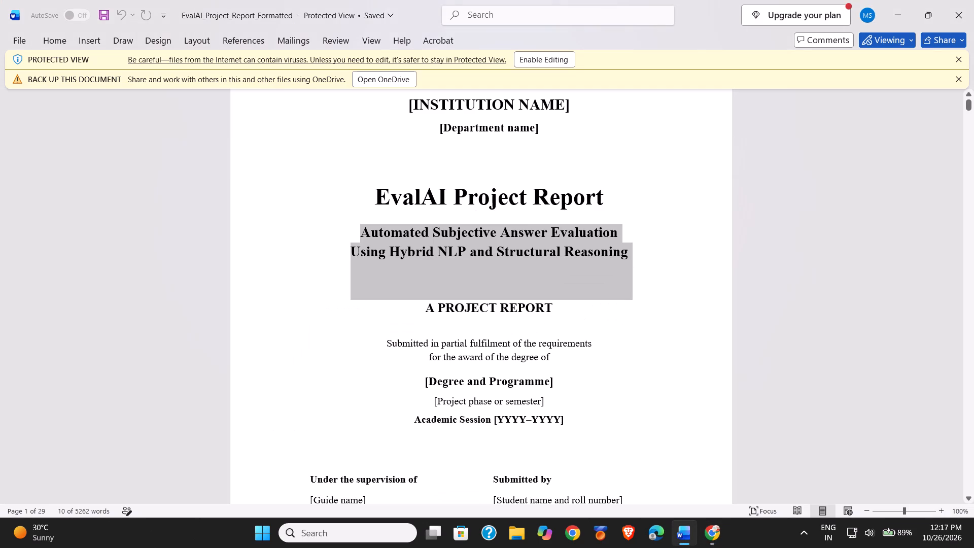
left_click(527, 226)
scroll(527, 226, "down", 3)
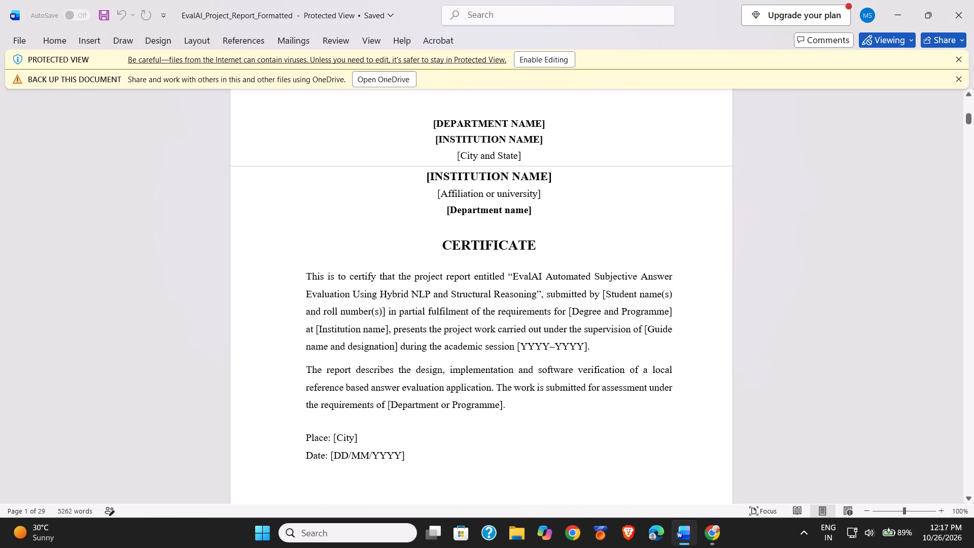
key("alt+Tab")
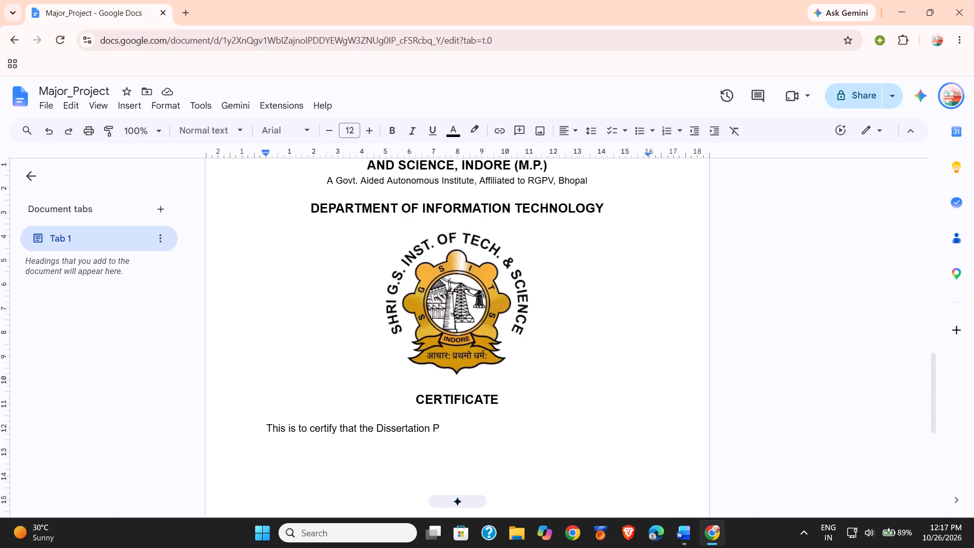
key("alt+Tab")
key("alt+Tab")
key("ctrl+BackSpace")
key("ctrl+BackSpace")
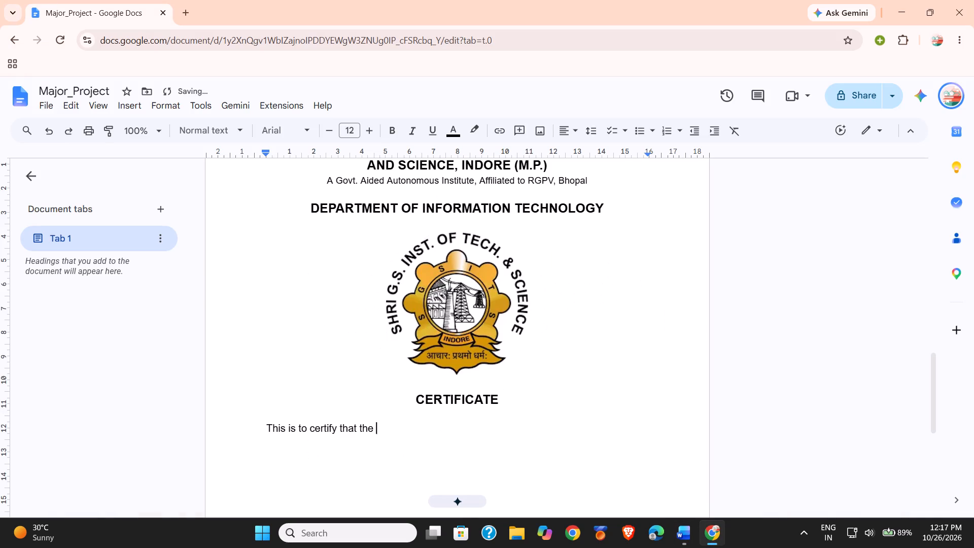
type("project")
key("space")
Continue the certificate paragraph with "report entitled", checking the wording against the Word reference.
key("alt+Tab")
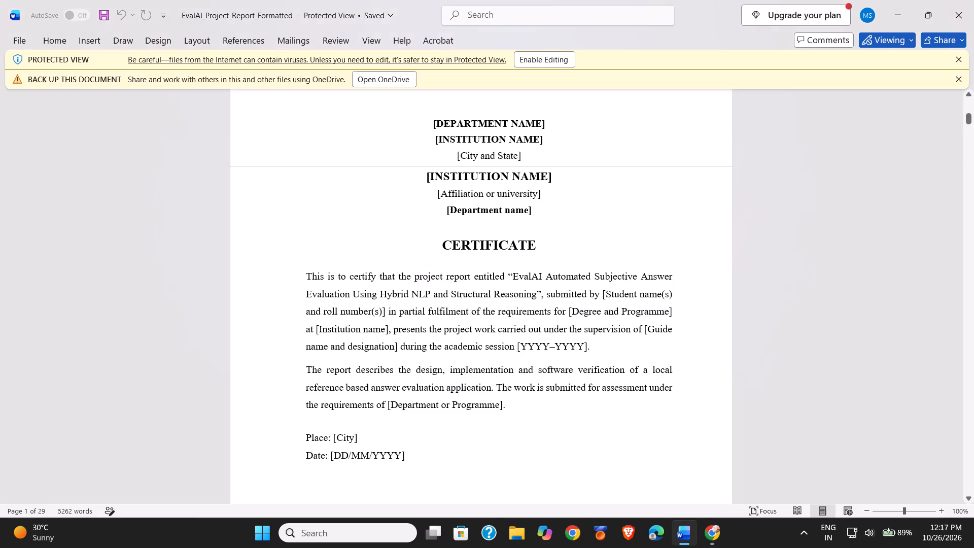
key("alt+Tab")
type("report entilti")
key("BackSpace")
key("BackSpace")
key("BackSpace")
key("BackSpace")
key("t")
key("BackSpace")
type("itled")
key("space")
Open the quoted project title in the certificate paragraph with “EvalAI Automated, following the Word reference.
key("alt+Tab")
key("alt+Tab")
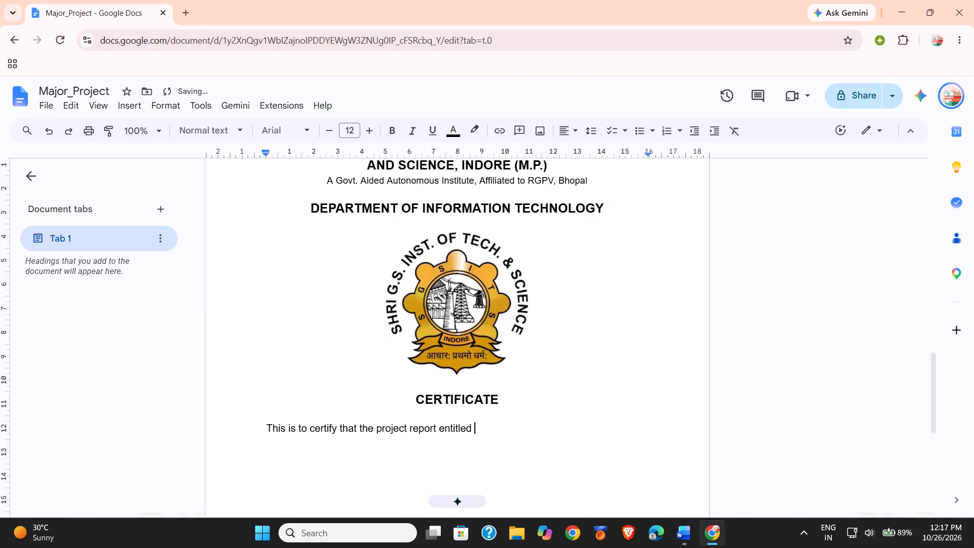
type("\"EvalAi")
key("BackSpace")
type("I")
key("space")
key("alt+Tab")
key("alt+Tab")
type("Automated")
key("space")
Continue the project title with "Subjective Answer Evaluation", as worded in the Word reference.
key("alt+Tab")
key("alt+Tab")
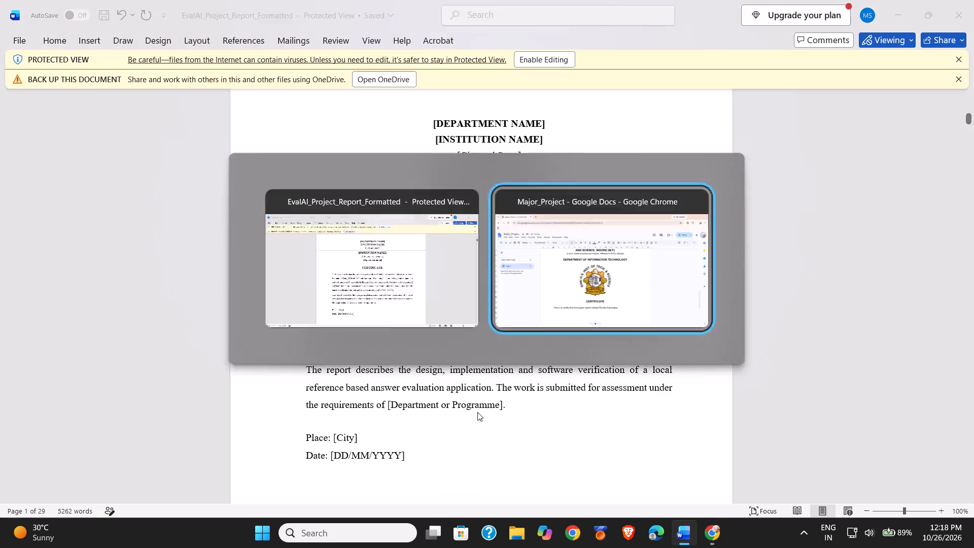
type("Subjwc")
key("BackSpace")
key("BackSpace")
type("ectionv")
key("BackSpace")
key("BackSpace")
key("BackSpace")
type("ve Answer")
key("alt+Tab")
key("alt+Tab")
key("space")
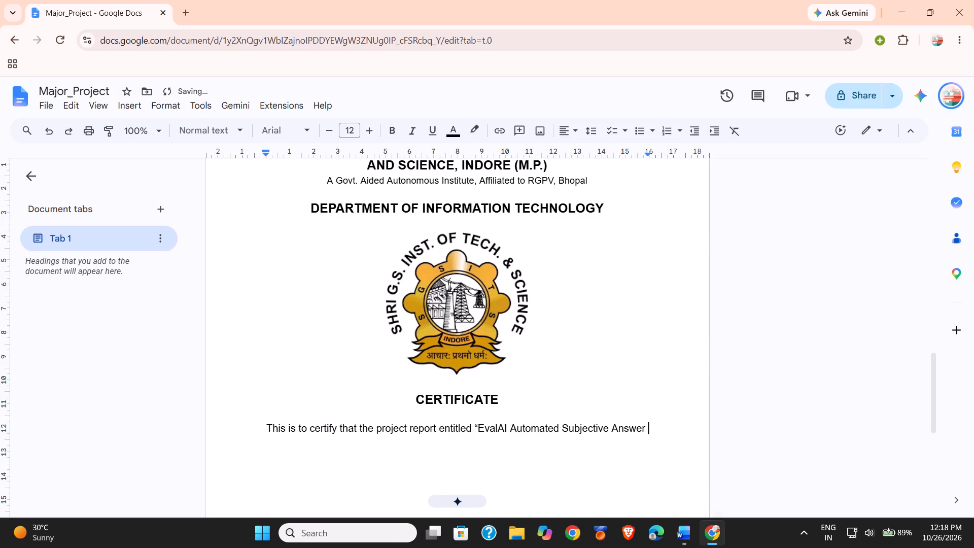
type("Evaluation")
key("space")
Continue the project title with "Using Hybrid NLP and", as worded in the Word reference.
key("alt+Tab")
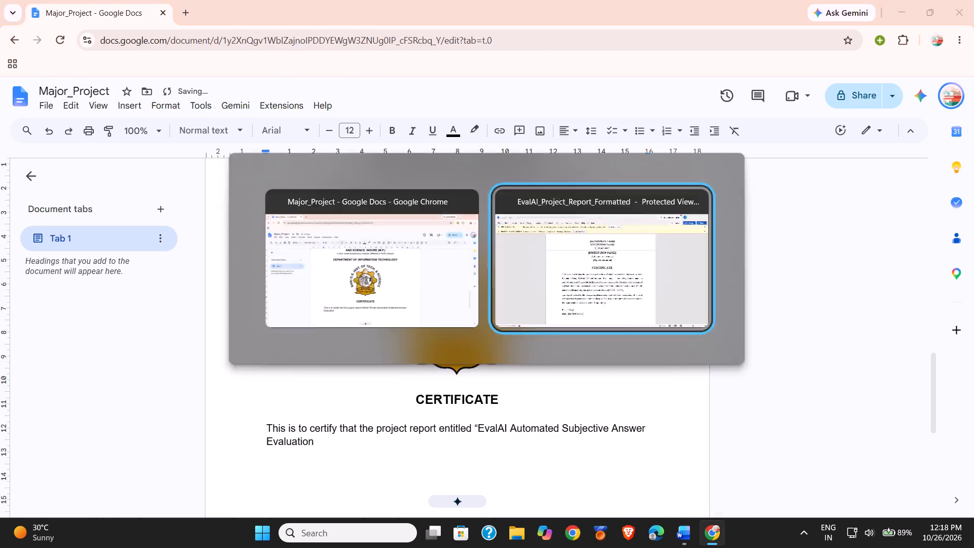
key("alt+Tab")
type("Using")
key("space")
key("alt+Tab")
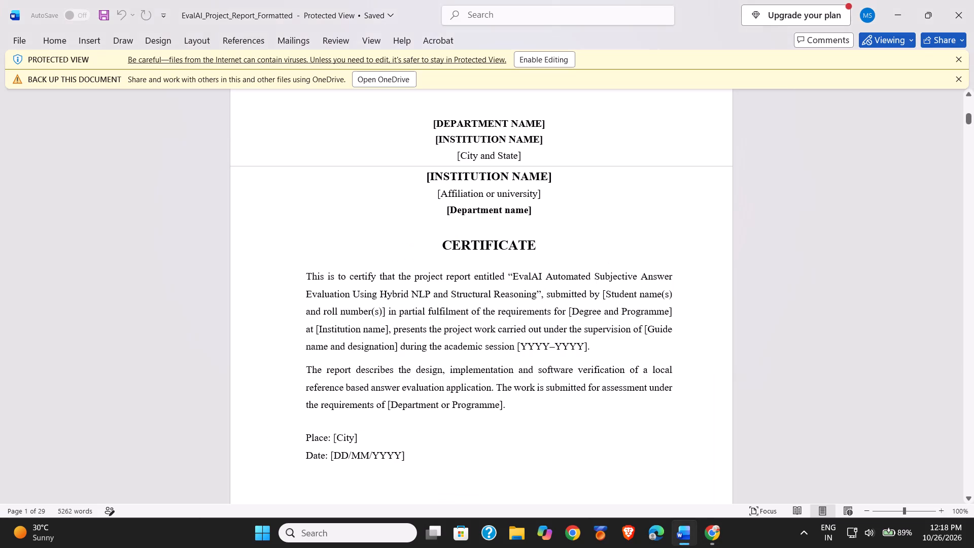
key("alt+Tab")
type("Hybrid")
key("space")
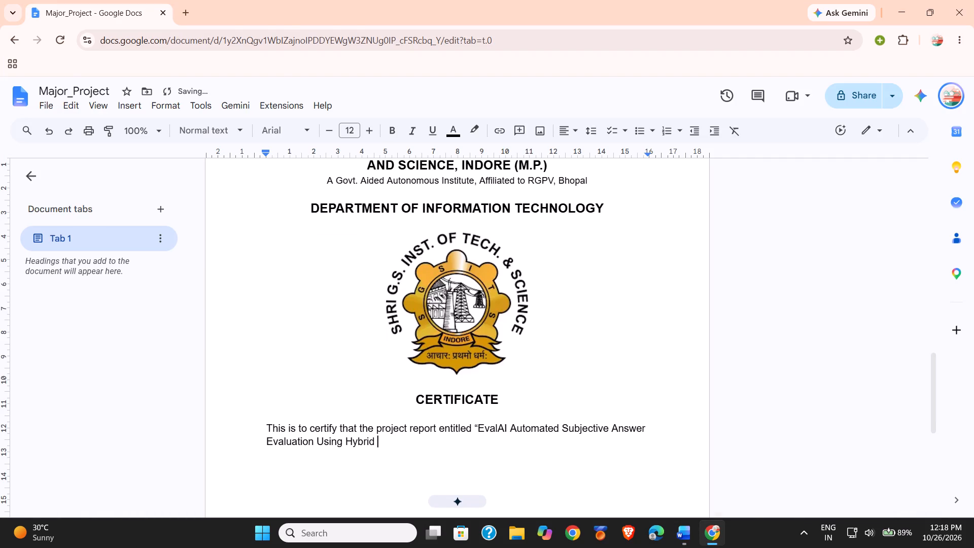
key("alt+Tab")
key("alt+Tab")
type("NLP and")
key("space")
Continue the project title with the start of the word "Structural", correcting its spelling.
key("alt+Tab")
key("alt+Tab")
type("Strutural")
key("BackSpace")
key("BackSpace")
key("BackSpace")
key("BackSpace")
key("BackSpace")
Complete the project title in the certificate paragraph with "Structural Reasoning", correcting the spelling while writing.
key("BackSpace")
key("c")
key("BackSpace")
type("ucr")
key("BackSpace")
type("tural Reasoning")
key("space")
Close the quotation right after the project title and continue the sentence with ", submitted by", following the Word reference.
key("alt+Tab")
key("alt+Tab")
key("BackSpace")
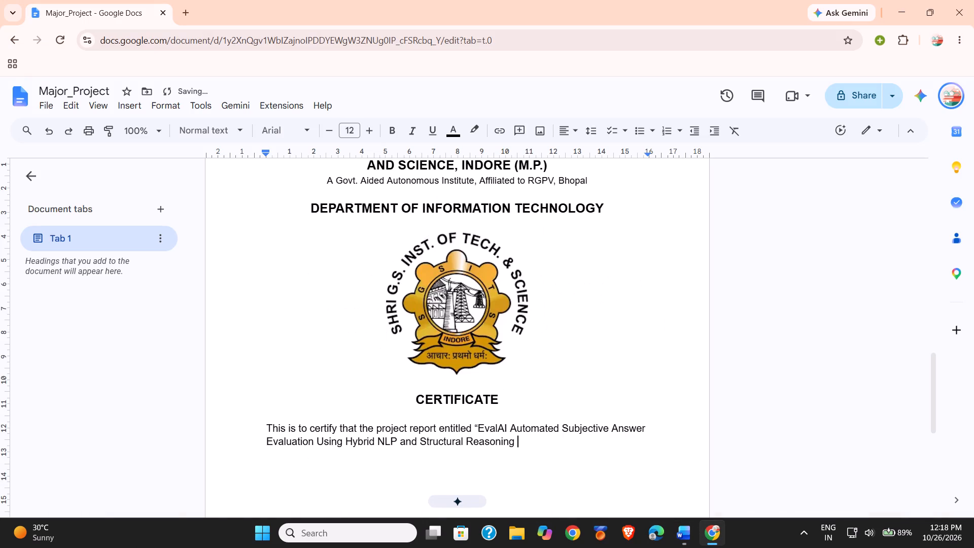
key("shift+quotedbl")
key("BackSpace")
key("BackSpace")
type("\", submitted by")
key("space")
Check the Word reference, and add the first student's name with bracketed roll number, followed by the second student's name.
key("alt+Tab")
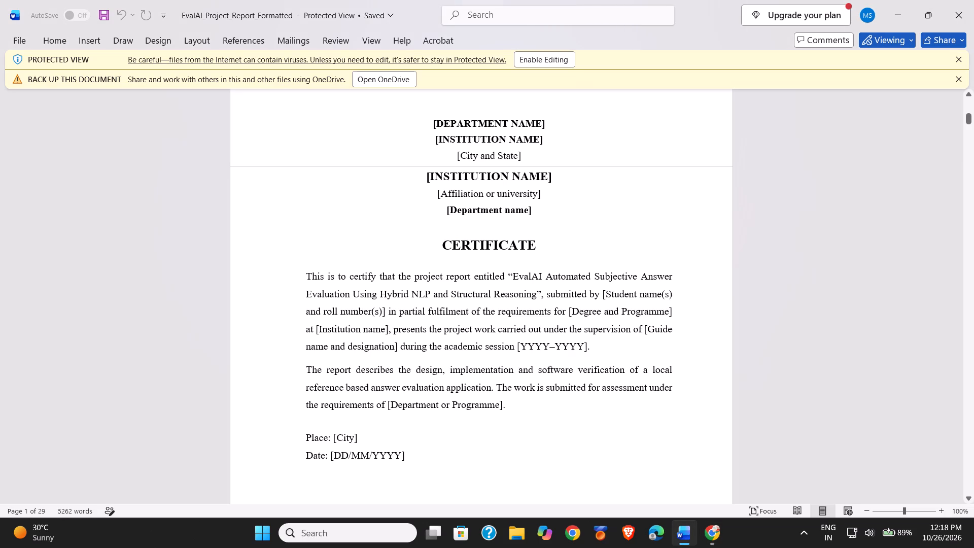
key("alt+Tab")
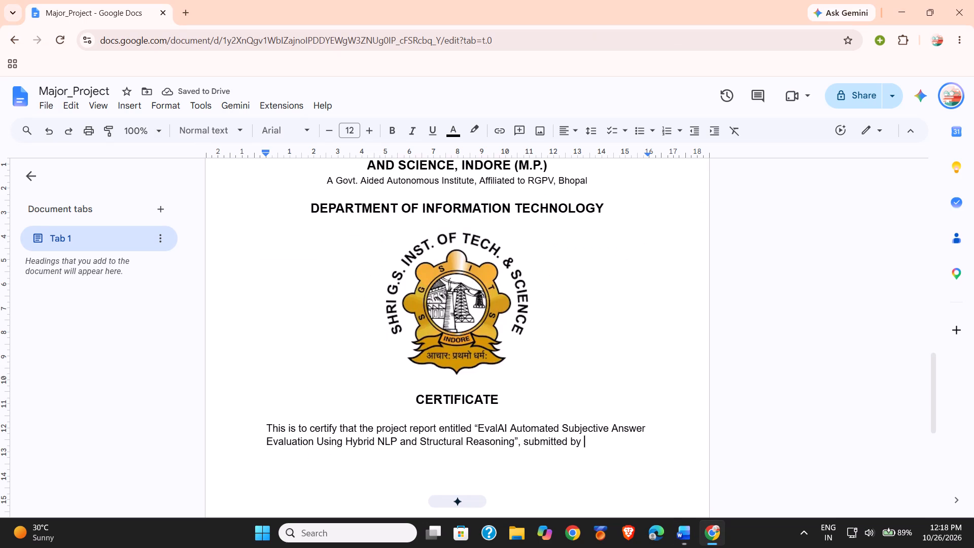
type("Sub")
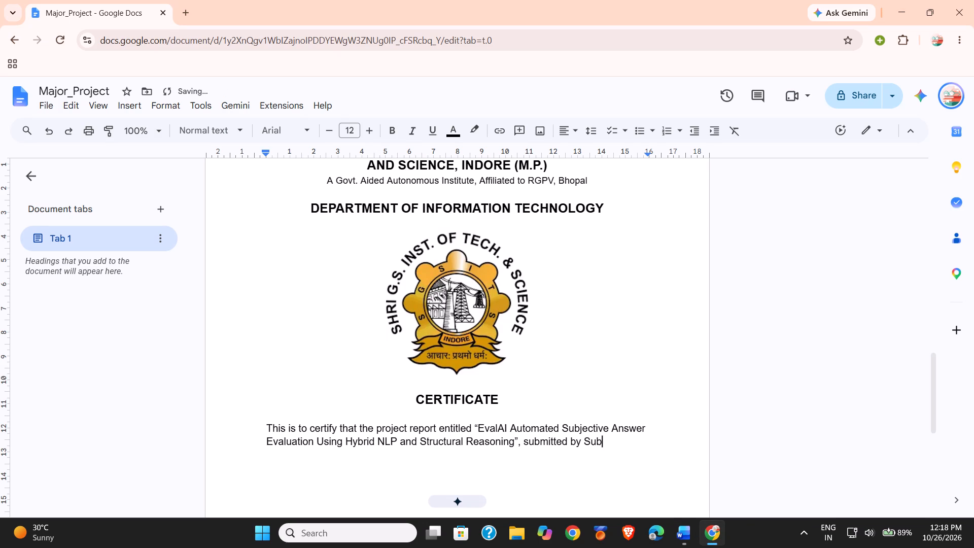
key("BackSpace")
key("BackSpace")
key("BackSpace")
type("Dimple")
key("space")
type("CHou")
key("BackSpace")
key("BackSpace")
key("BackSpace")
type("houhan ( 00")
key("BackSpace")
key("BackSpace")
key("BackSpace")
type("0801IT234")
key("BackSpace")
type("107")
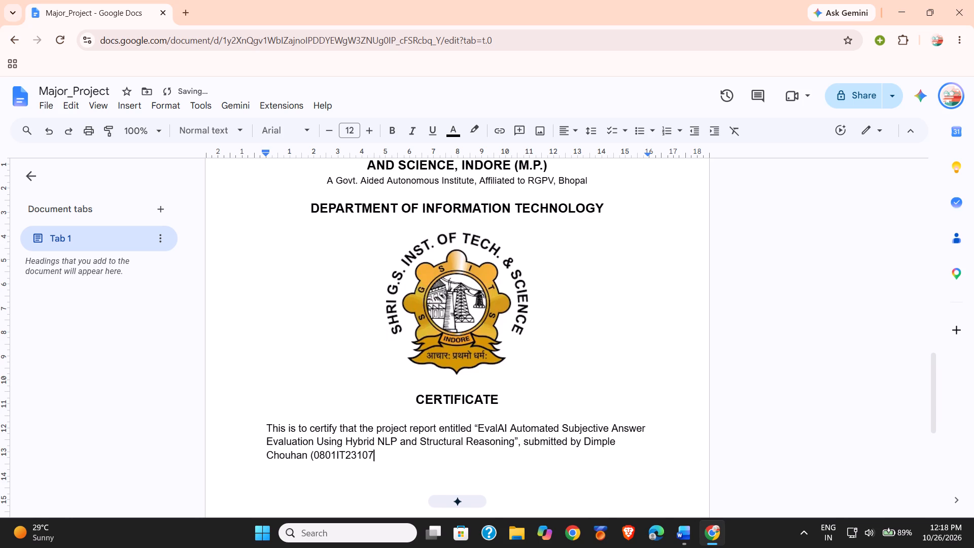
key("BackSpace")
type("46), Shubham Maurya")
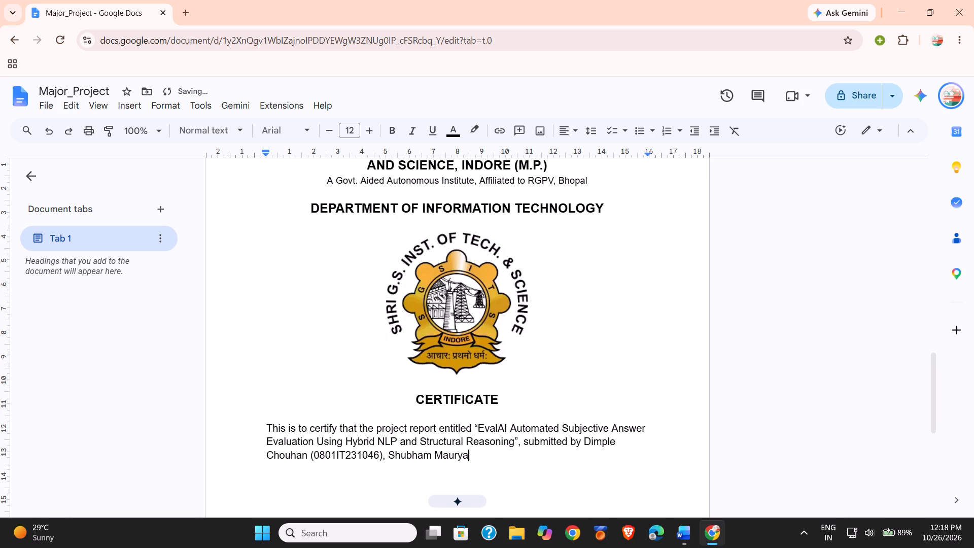
Add the second student's roll number in brackets, followed by "and" and the start of the third student's name.
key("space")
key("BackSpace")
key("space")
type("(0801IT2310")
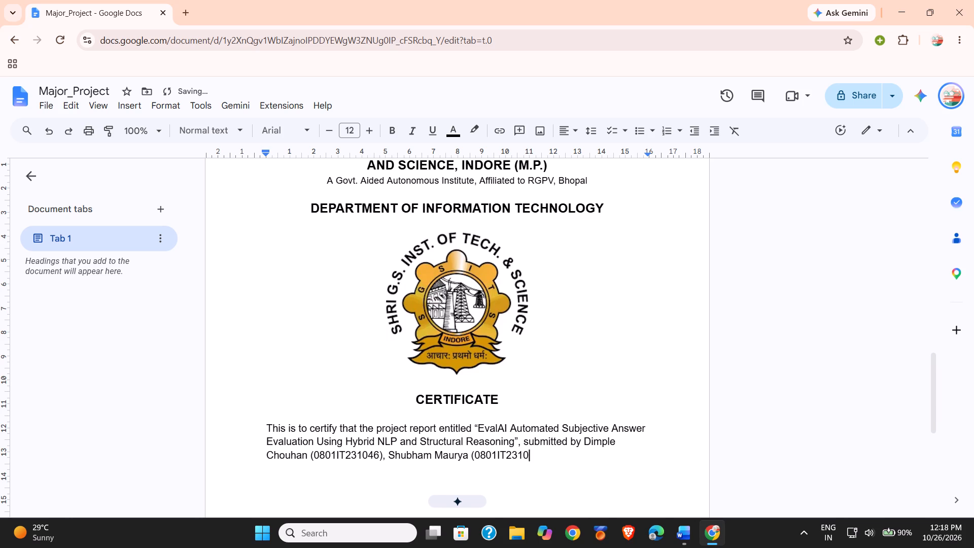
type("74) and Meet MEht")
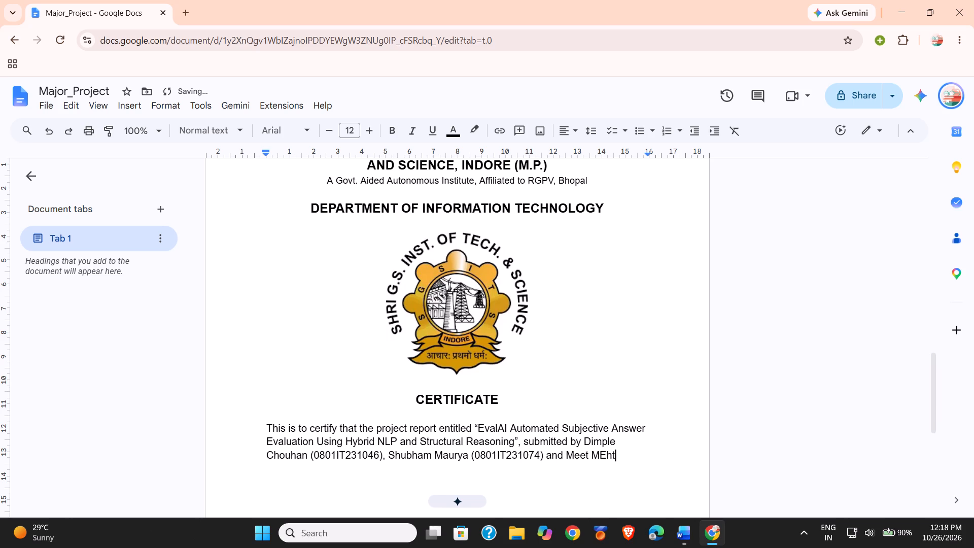
Correct and finish the third student's name, and add the roll number in brackets.
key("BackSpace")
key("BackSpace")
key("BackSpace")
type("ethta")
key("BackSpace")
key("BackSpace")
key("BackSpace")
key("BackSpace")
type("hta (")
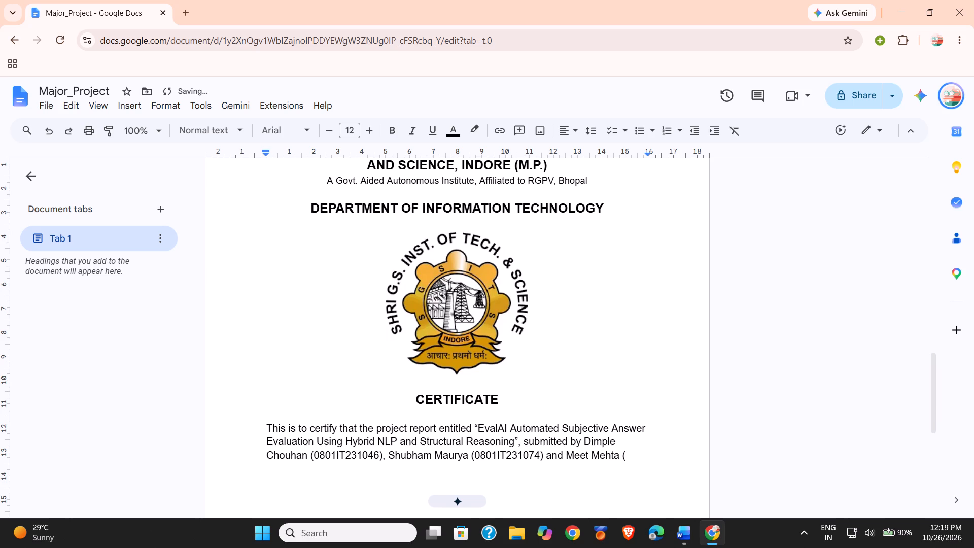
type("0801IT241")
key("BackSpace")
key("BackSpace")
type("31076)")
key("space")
Switch to the Word reference to check the certificate wording that follows the student names and roll numbers.
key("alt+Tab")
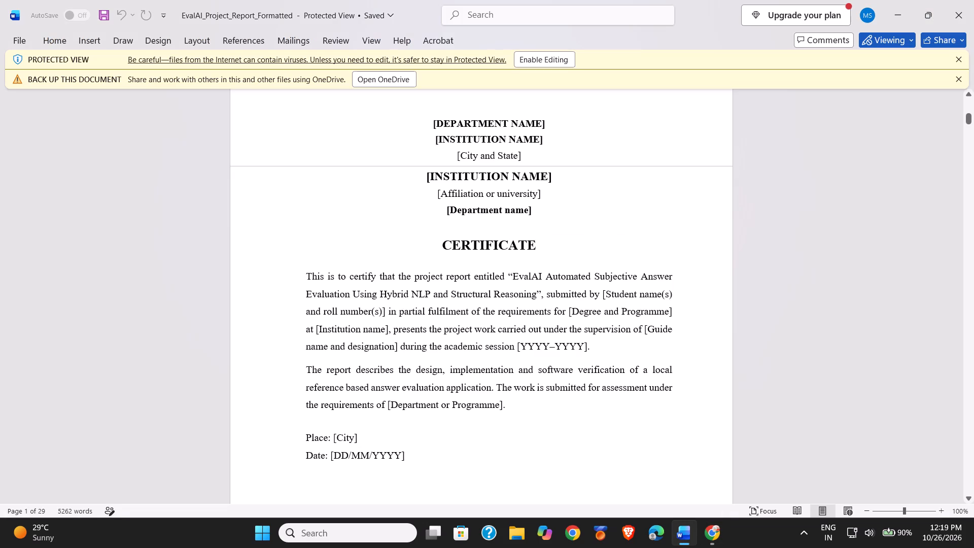
Continue the certificate paragraph after the student roll numbers with "in partial fulfilment", following the Word reference.
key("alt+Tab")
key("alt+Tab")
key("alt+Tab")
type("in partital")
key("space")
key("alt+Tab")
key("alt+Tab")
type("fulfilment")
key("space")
Continue the certificate paragraph with "of the requirements for", following the Word reference.
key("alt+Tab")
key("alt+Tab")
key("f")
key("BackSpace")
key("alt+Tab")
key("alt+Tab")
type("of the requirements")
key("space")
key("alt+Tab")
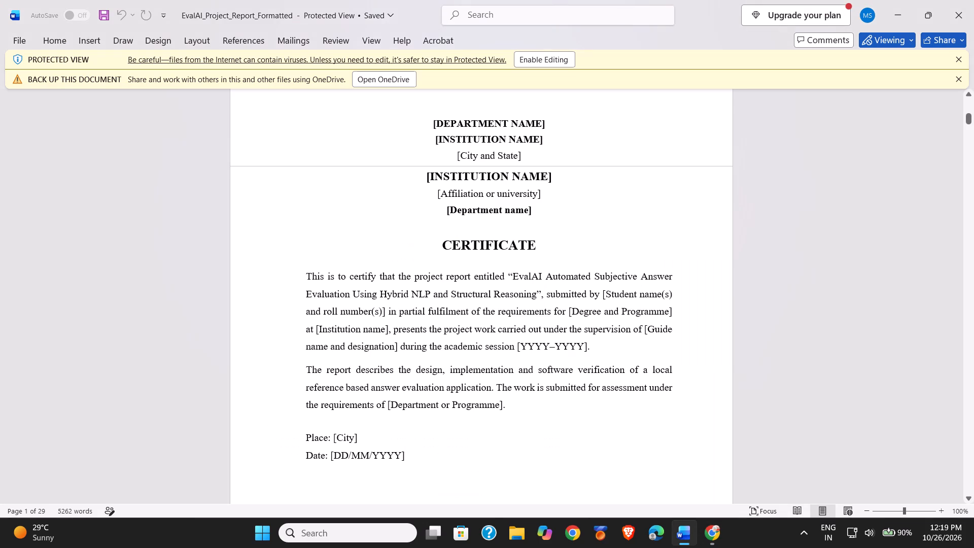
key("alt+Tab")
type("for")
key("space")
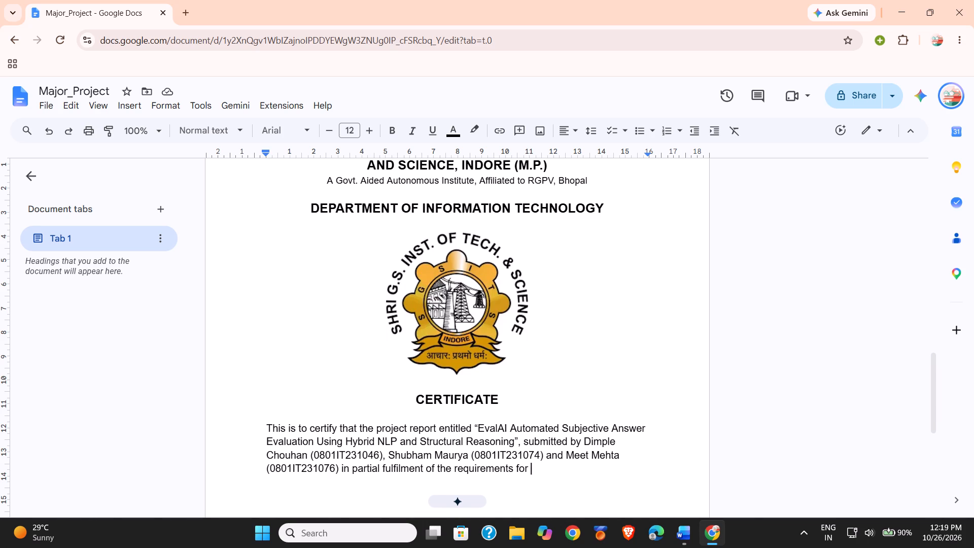
Compare the certificate paragraph in Google Docs with the Word reference's wording around the degree and department placeholders.
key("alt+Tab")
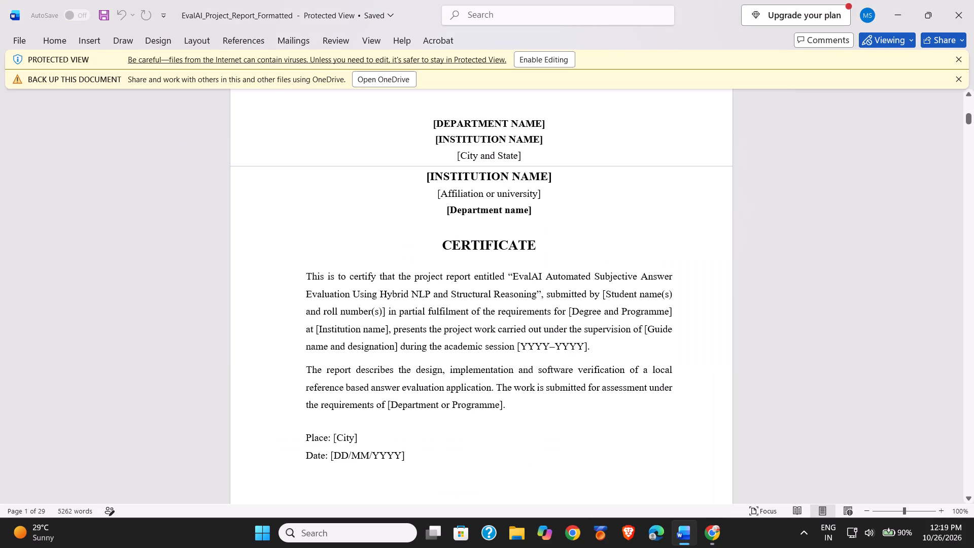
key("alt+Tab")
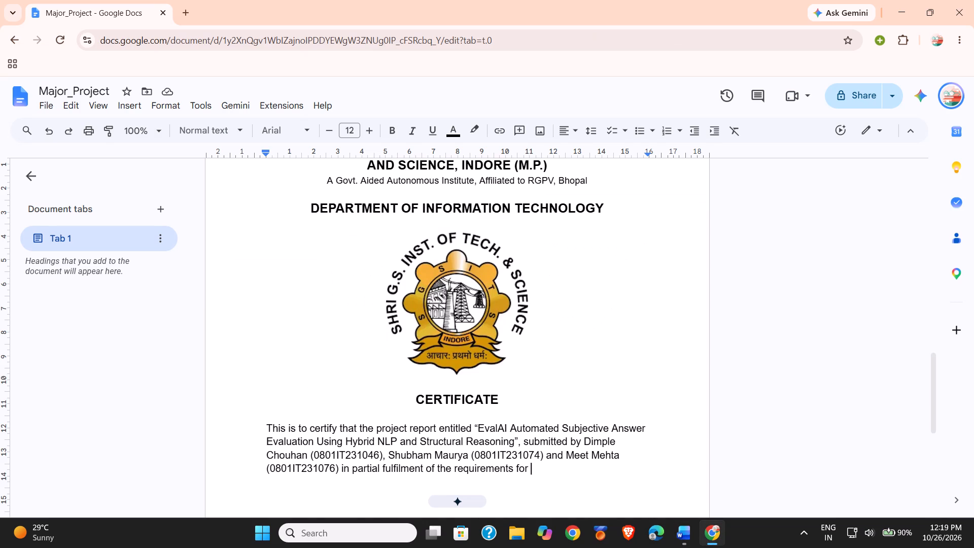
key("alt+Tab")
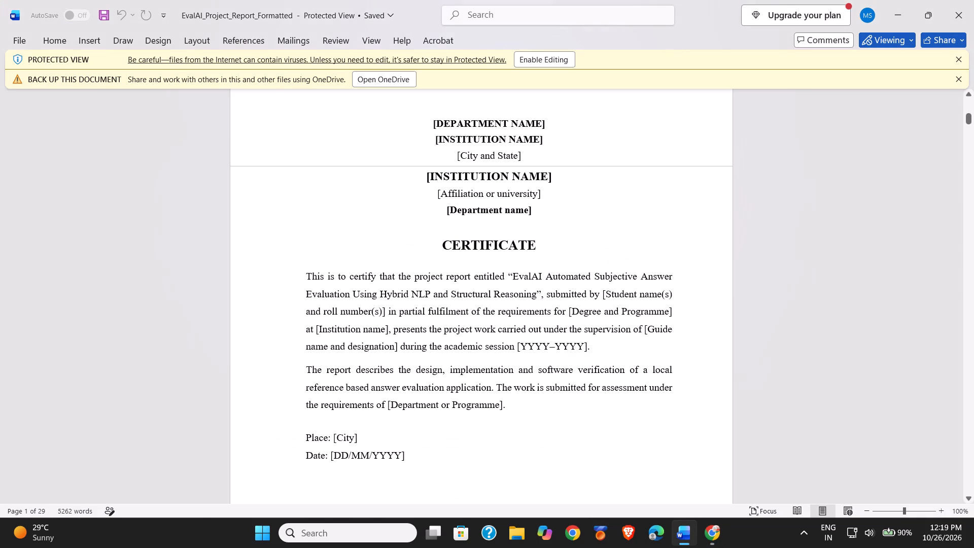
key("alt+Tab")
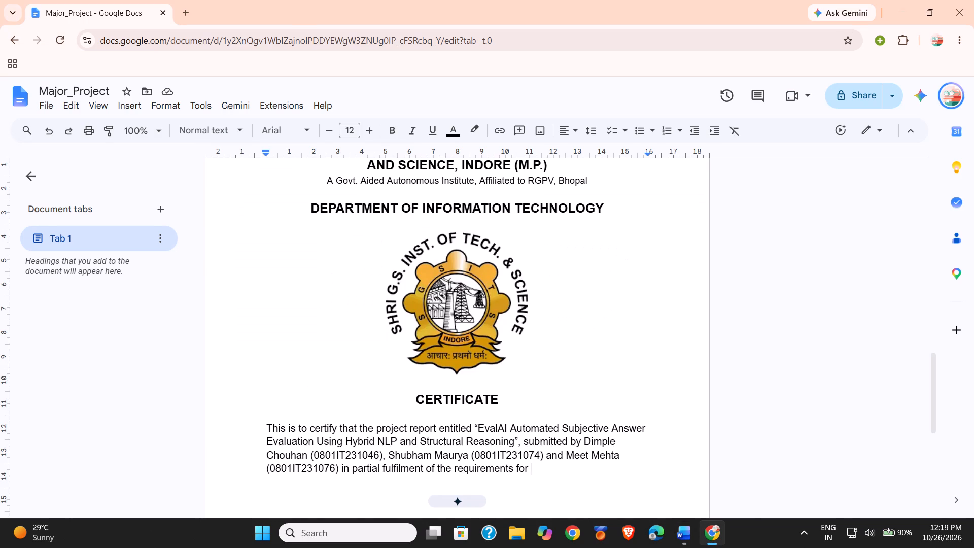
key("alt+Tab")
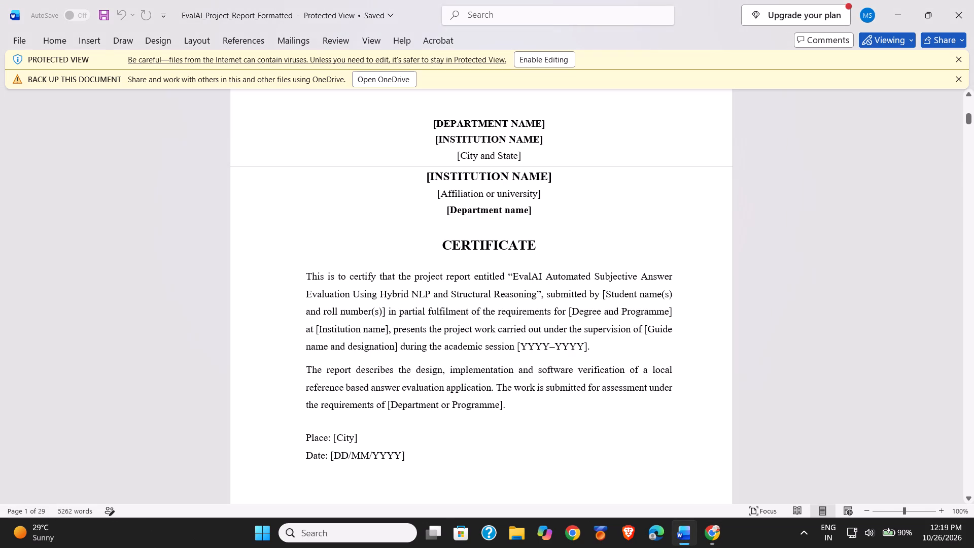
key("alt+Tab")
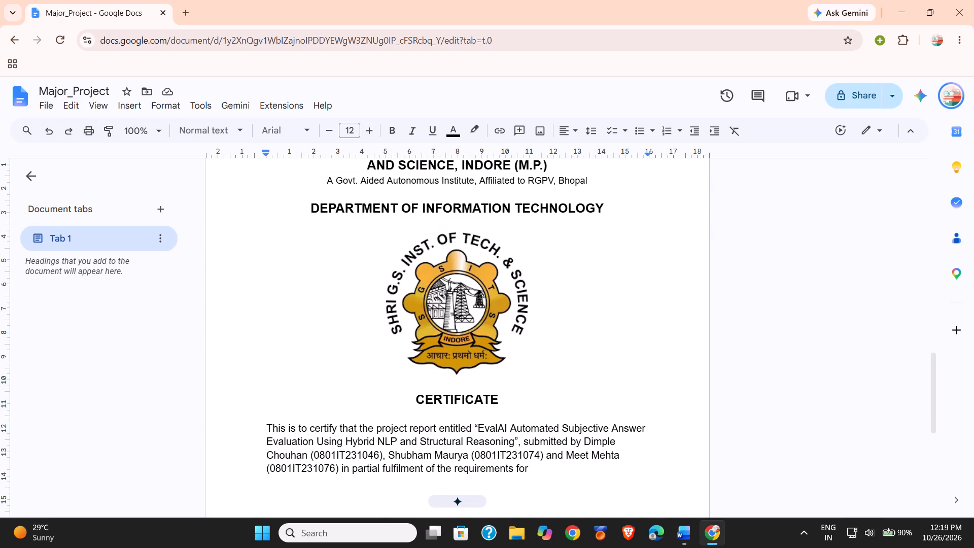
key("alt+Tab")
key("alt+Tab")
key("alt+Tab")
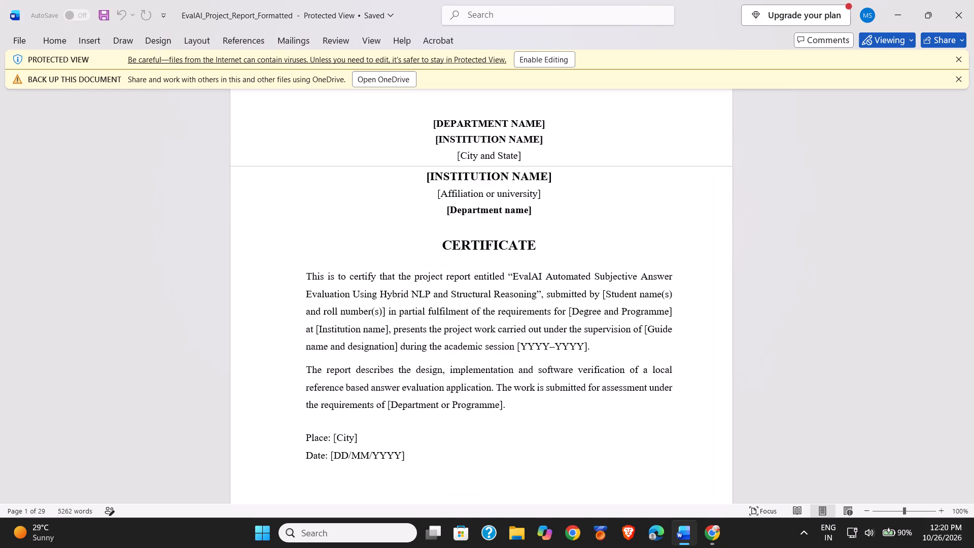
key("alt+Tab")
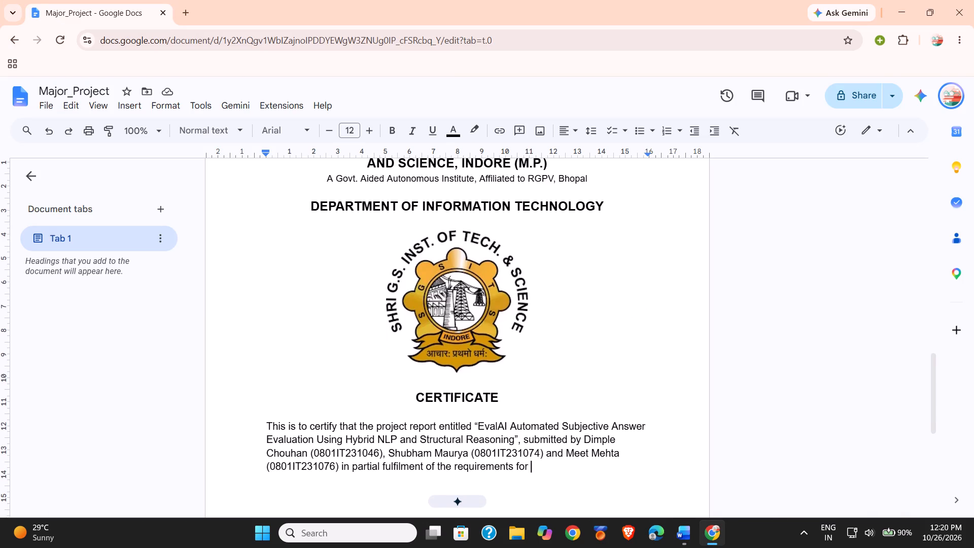
Replace the trailing "for" in the certificate paragraph with "of Department of Information Technology".
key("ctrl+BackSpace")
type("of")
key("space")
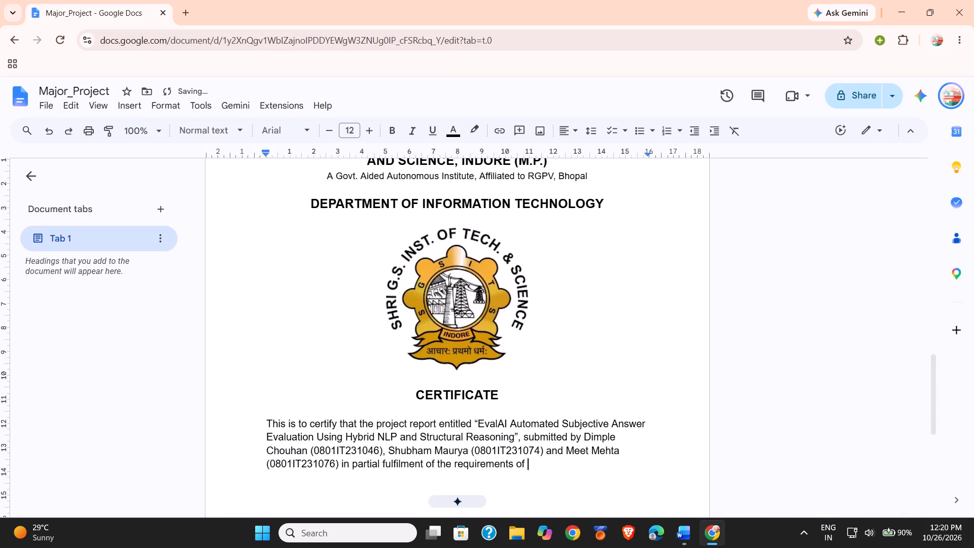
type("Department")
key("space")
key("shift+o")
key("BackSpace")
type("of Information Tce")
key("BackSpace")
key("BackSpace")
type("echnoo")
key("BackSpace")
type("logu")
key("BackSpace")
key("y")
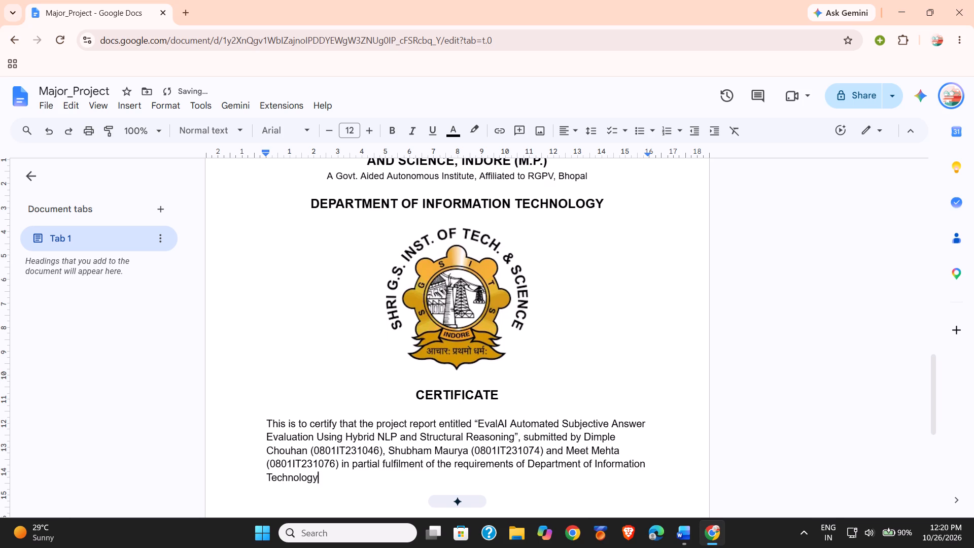
Make "Department of Information Technology" bold in the certificate paragraph.
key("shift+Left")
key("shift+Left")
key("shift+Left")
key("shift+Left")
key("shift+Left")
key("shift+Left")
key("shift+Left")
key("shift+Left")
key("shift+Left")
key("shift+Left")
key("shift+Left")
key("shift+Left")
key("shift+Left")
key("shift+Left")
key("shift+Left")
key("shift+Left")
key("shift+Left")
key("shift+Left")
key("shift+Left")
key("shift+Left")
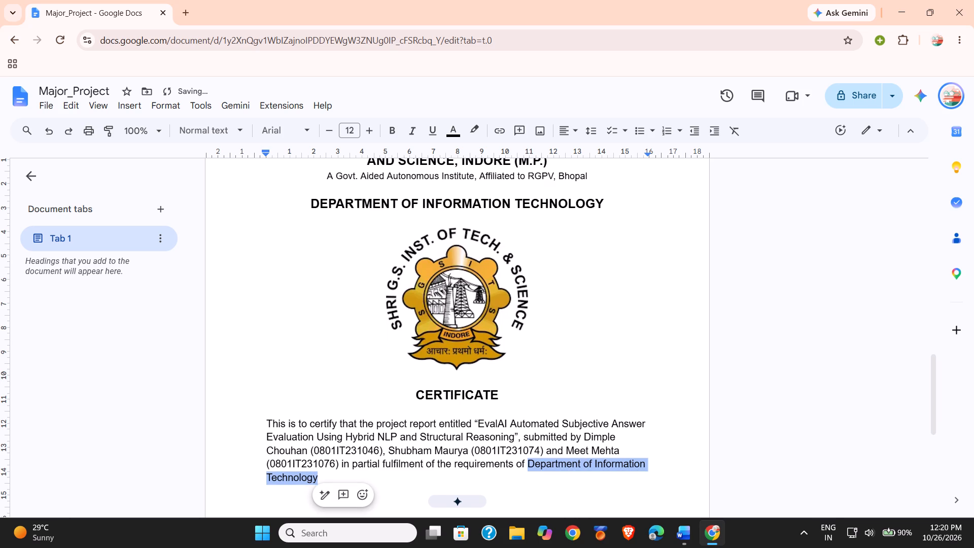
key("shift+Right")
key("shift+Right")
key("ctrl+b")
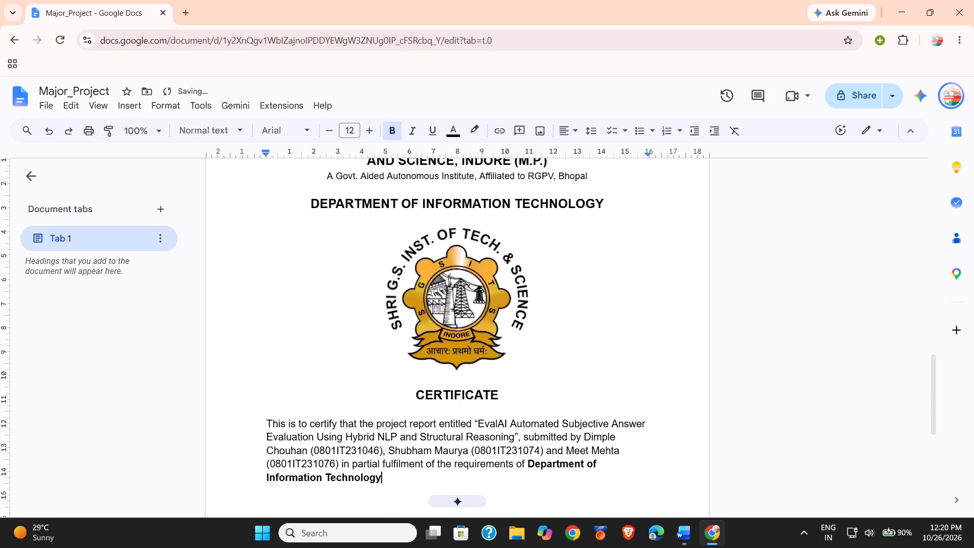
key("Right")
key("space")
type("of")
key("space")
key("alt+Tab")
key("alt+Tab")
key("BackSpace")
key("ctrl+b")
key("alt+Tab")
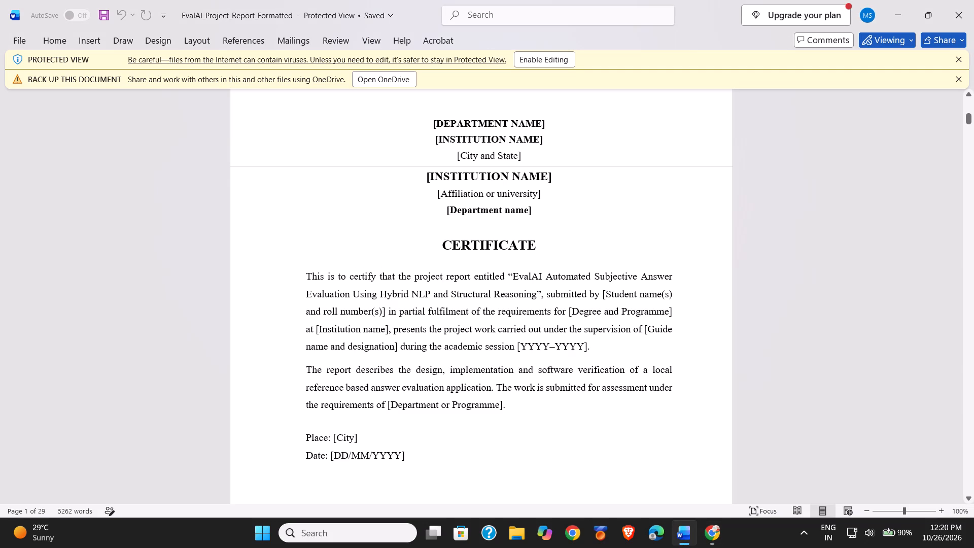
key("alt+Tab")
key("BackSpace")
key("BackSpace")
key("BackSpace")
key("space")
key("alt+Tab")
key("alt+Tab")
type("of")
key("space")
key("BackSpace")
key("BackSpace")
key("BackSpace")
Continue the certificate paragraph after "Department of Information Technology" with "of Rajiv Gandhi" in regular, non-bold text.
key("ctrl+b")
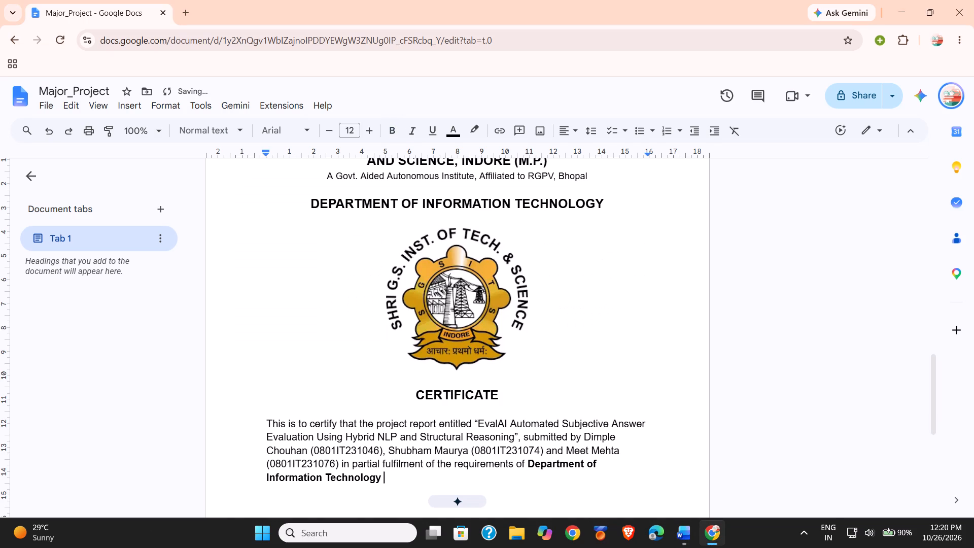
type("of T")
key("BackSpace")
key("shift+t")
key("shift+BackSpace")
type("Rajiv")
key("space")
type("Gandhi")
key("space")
Replace the certificate paragraph in Google Docs with both certificate body paragraphs copied from the Word reference.
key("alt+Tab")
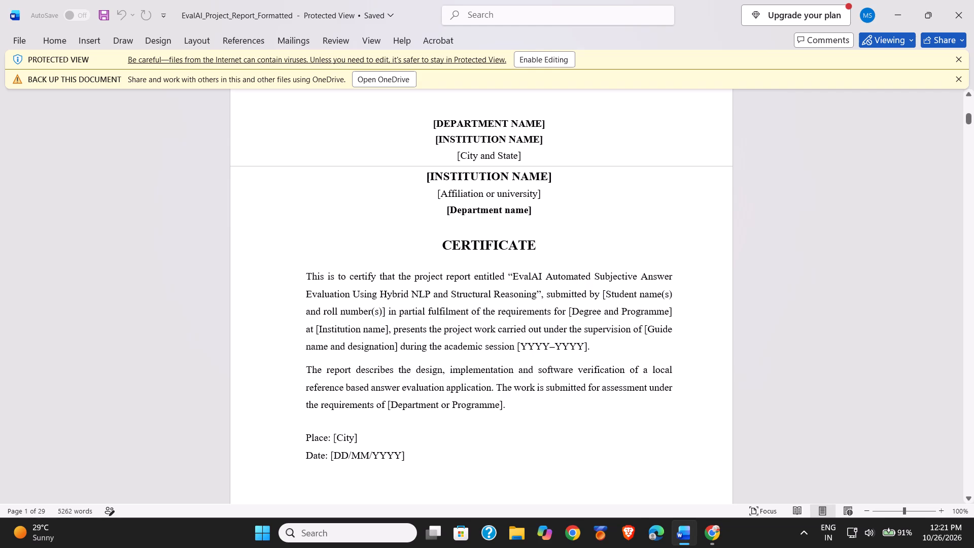
left_click_drag(512, 405, 287, 286)
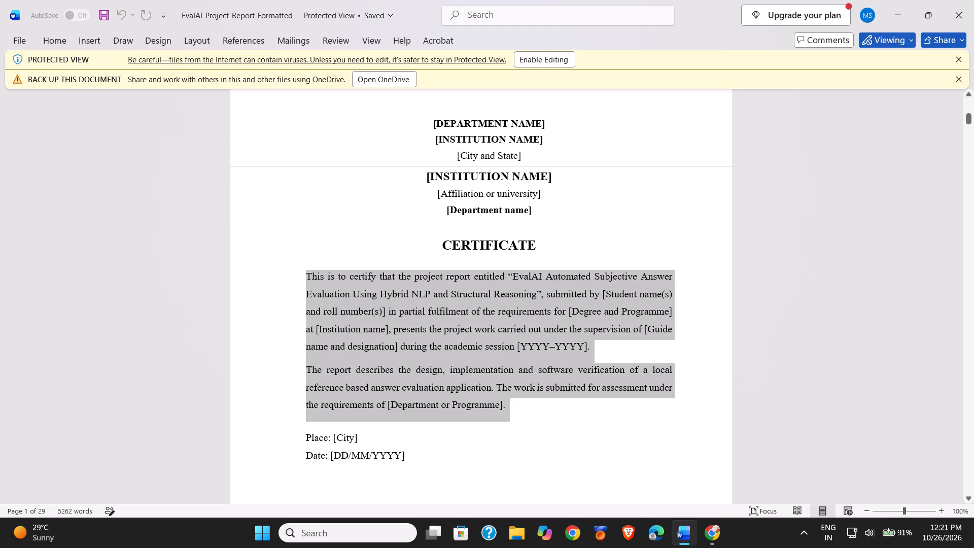
left_click_drag(287, 286, 287, 284)
key("ctrl+c")
key("alt+Tab")
scroll(482, 406, "down", 1)
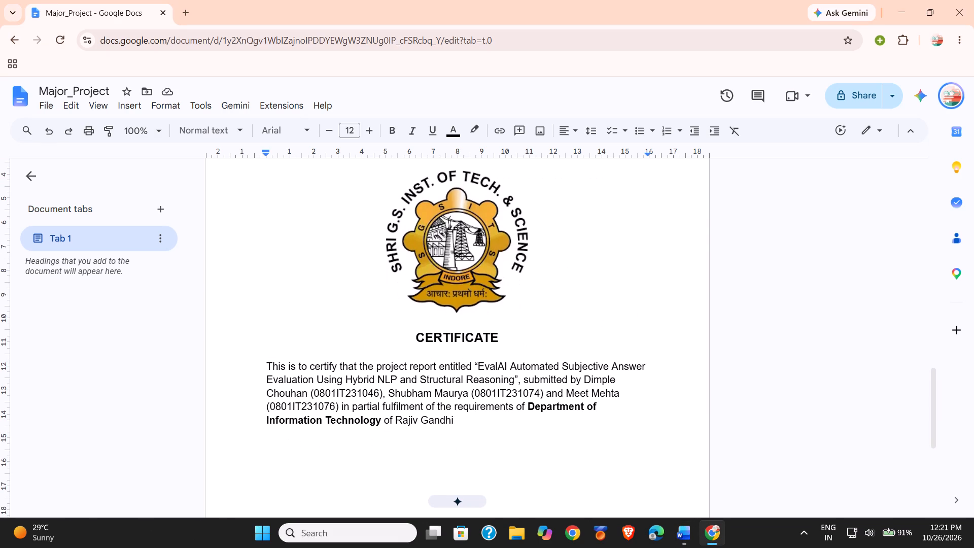
left_click_drag(469, 424, 265, 371)
key("ctrl+v")
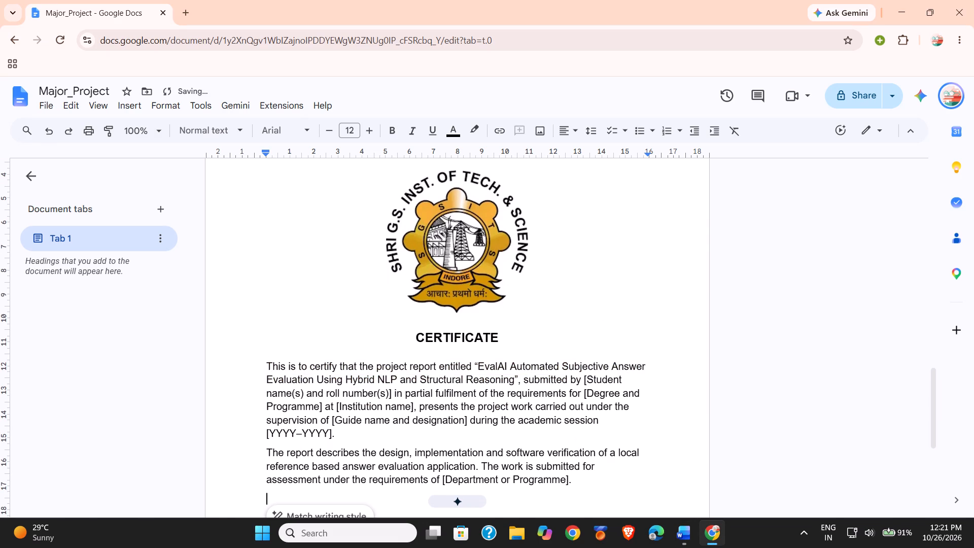
Replace the placeholder "[Student name(s) and roll number(s)]" in the certificate with the three students' names, each followed by the roll number in parentheses.
scroll(354, 404, "down", 1)
left_click(394, 408)
scroll(394, 408, "down", 1)
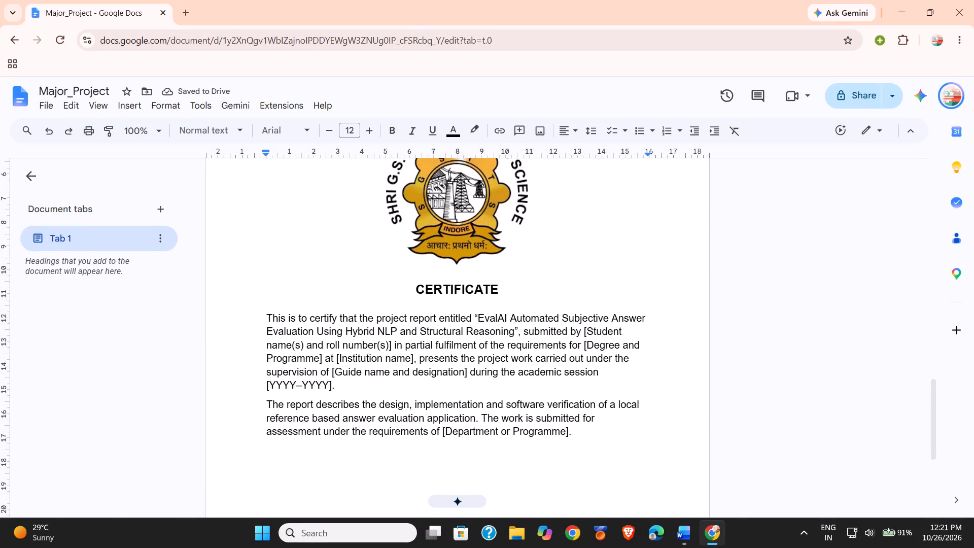
left_click(467, 336)
left_click_drag(584, 334, 442, 338)
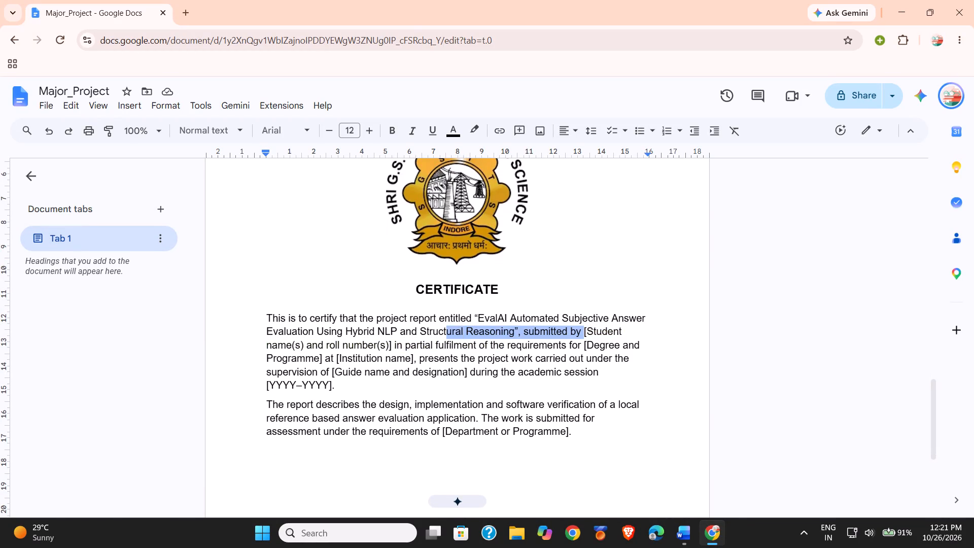
left_click_drag(442, 338, 393, 344)
key("BackSpace")
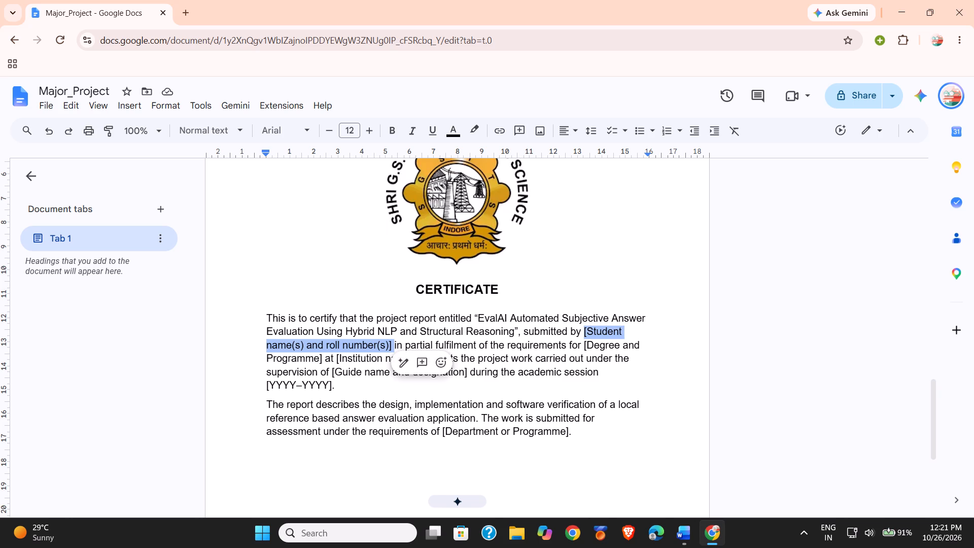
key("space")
key("Left")
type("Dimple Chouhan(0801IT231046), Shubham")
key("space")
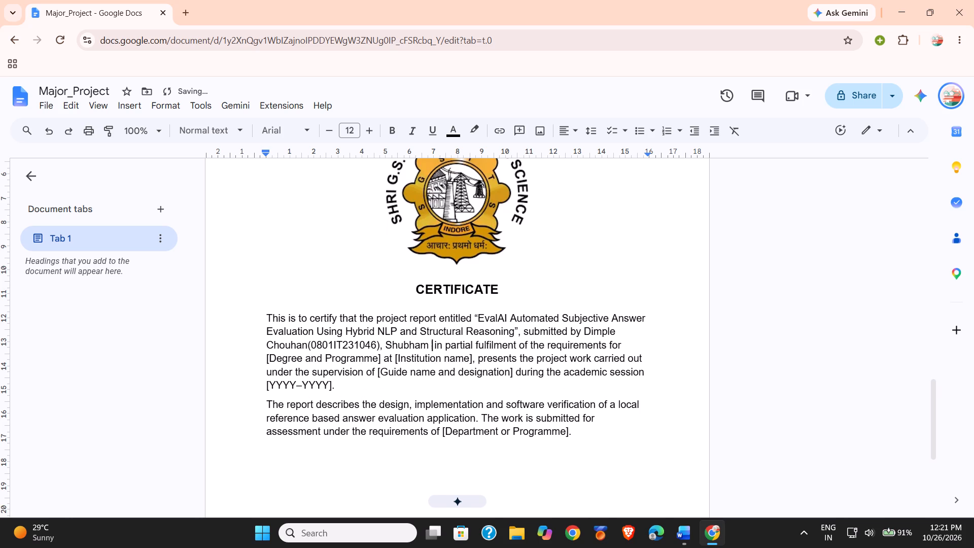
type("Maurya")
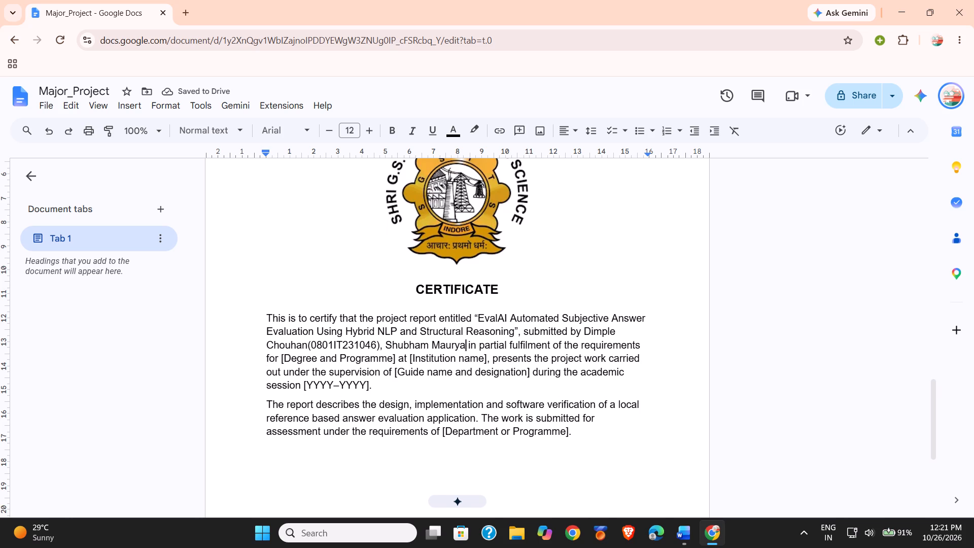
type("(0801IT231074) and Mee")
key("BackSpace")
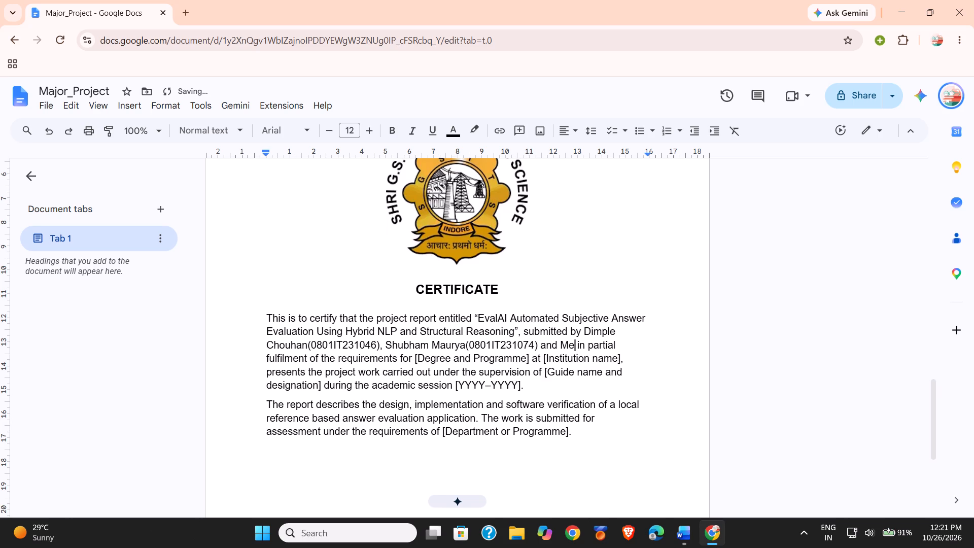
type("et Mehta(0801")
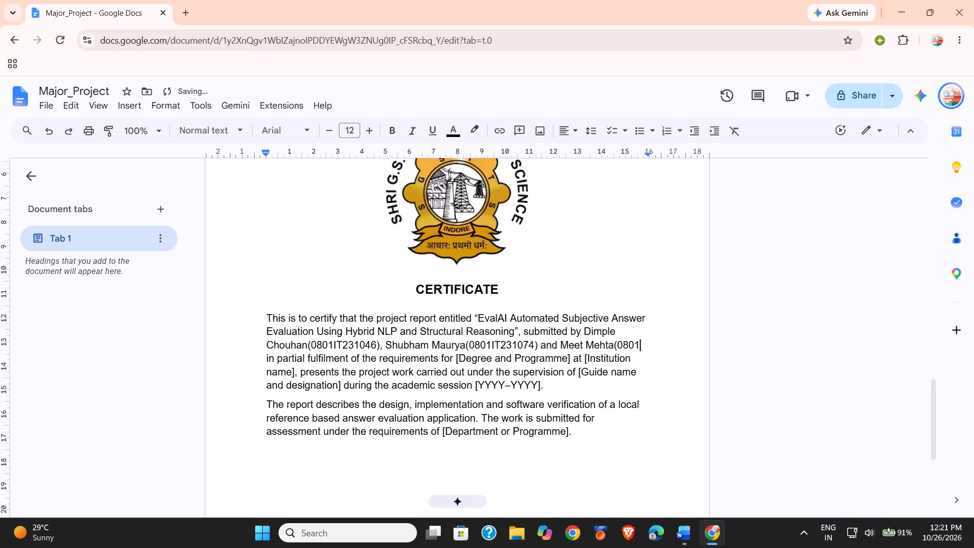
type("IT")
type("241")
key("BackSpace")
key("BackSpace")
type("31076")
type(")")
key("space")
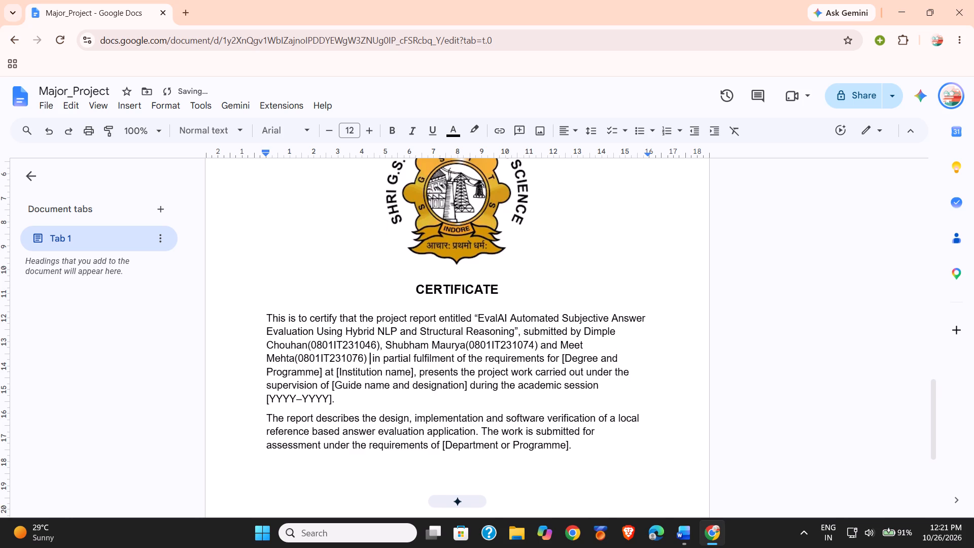
Make the three students' names and roll numbers bold in the certificate paragraph, keeping the "and" between them regular.
left_click_drag(583, 327, 366, 357)
key("ctrl+b")
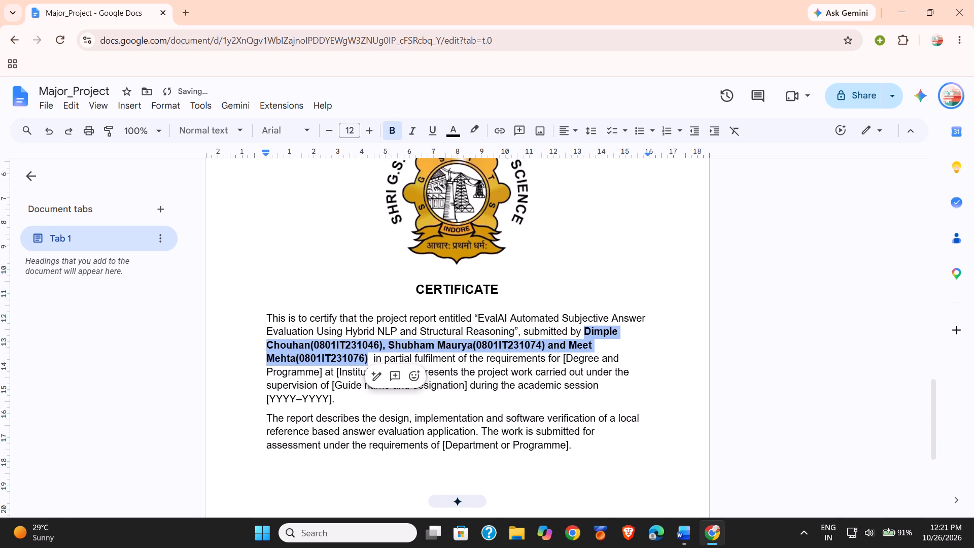
double_click(562, 348)
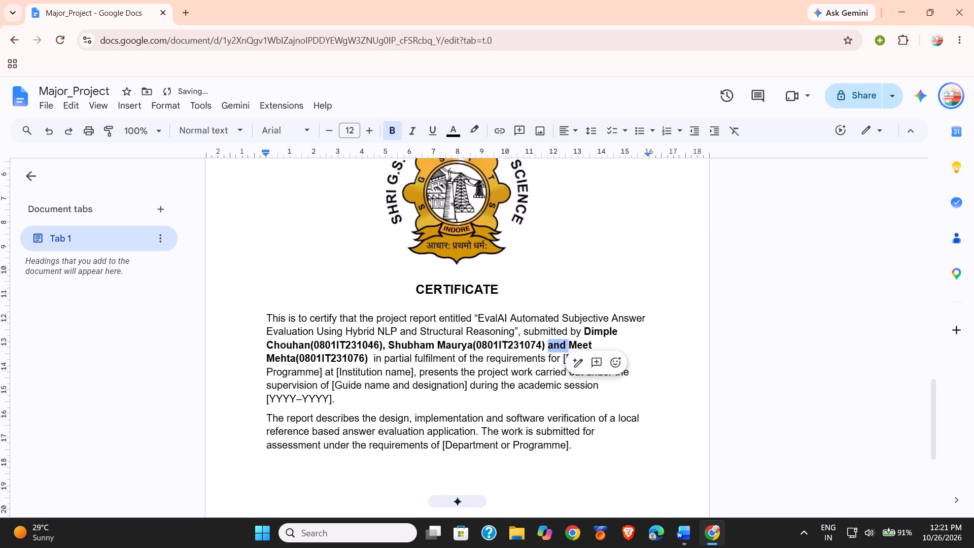
key("ctrl+b")
left_click(478, 385)
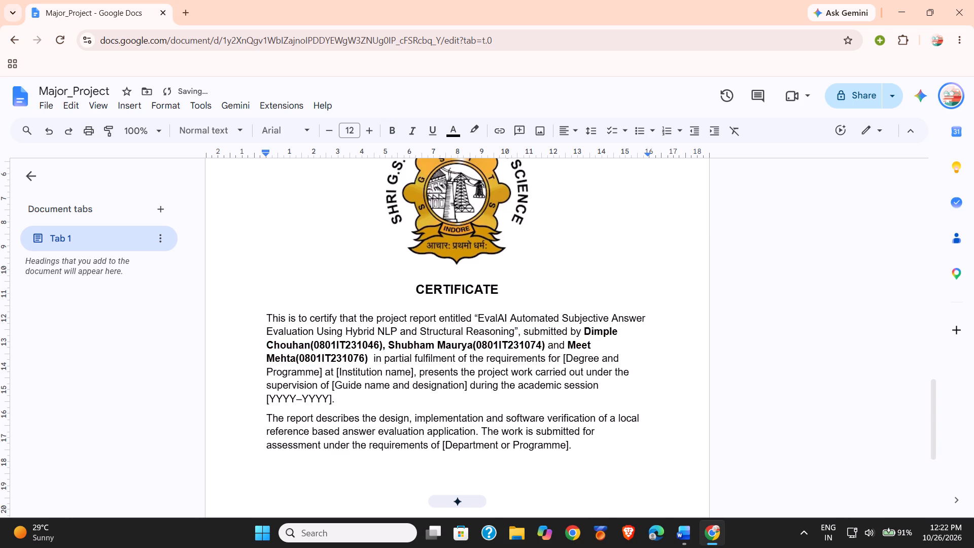
Insert a space between each of the three students' names and the opening parenthesis of the roll number.
left_click(316, 340)
key("Left")
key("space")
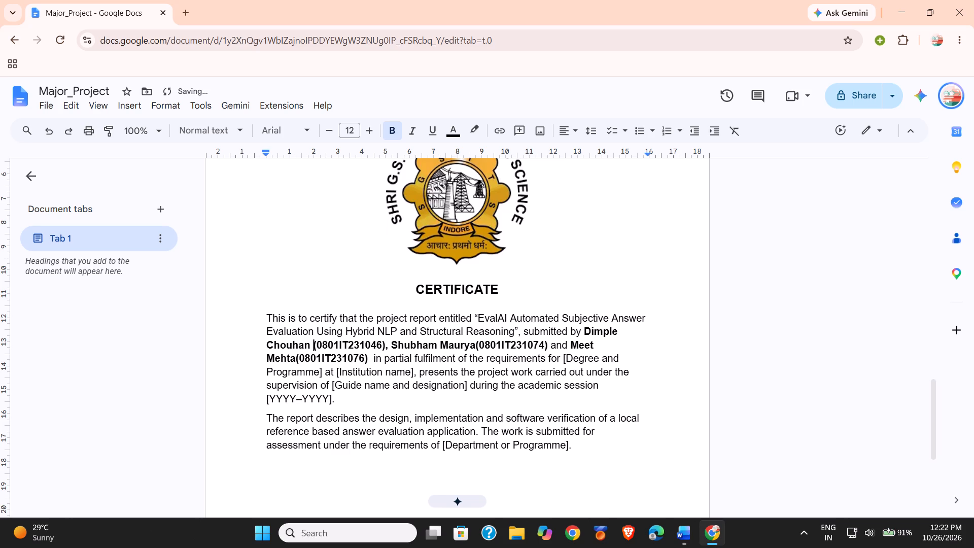
left_click(475, 345)
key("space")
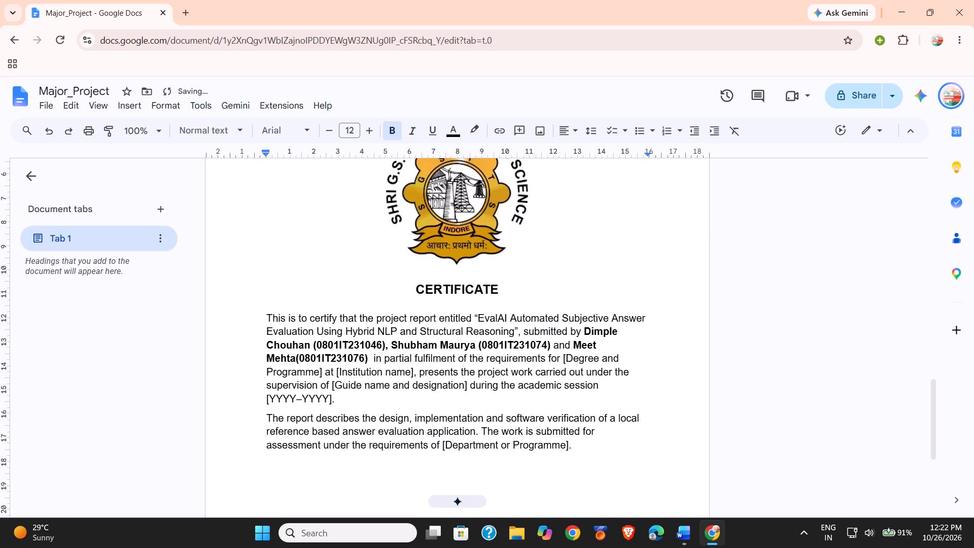
left_click(296, 360)
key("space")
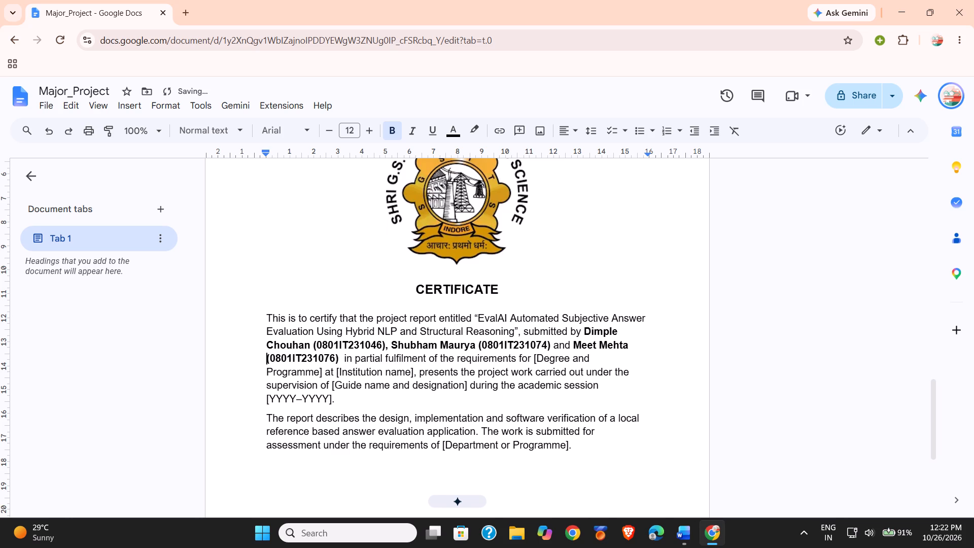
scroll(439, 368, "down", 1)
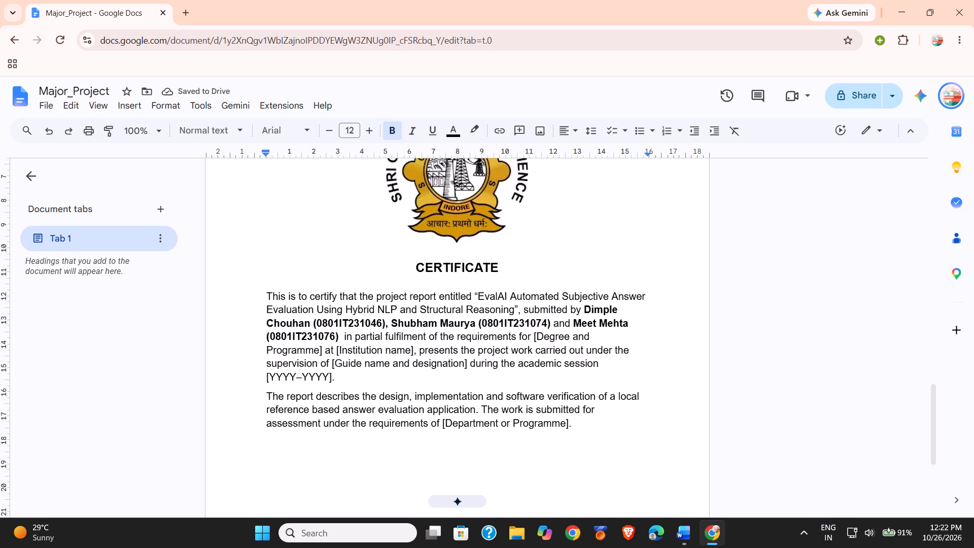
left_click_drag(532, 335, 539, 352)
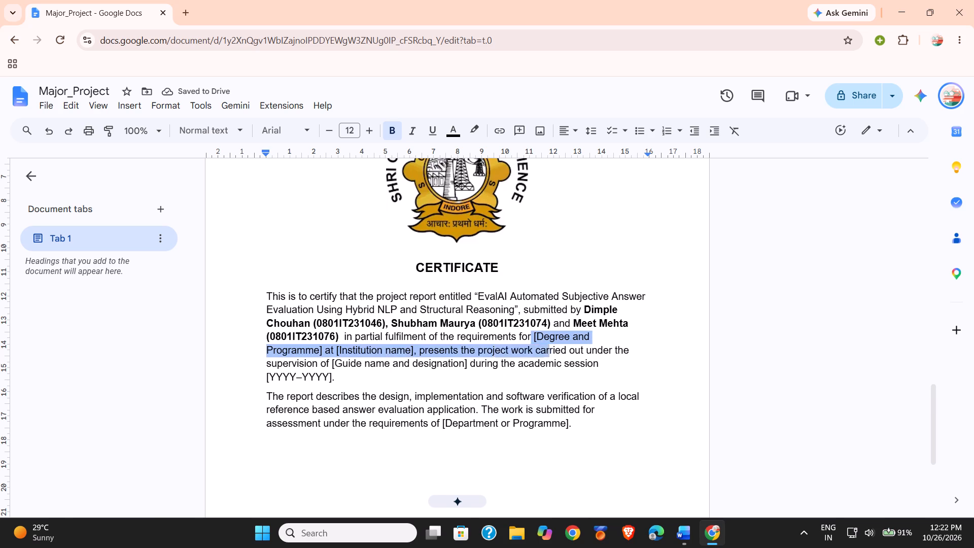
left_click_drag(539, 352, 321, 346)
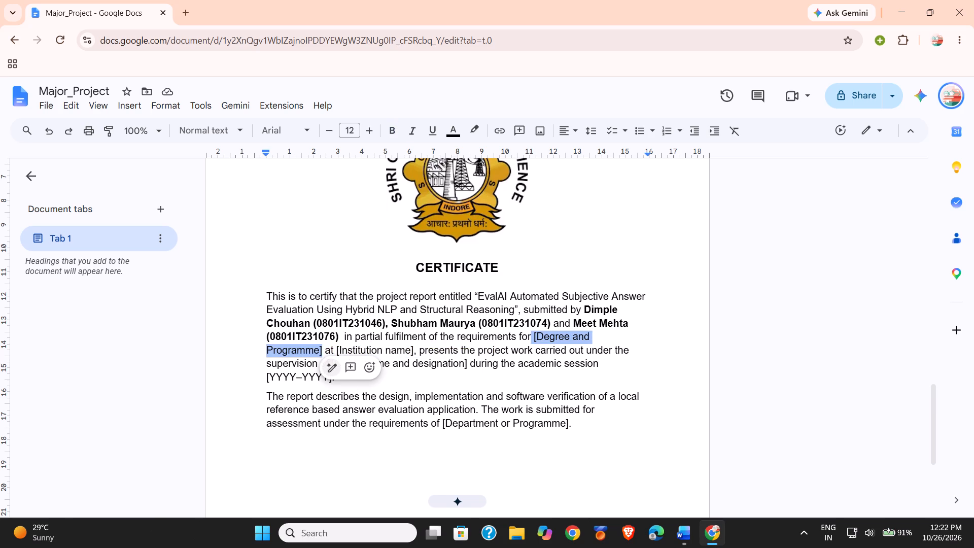
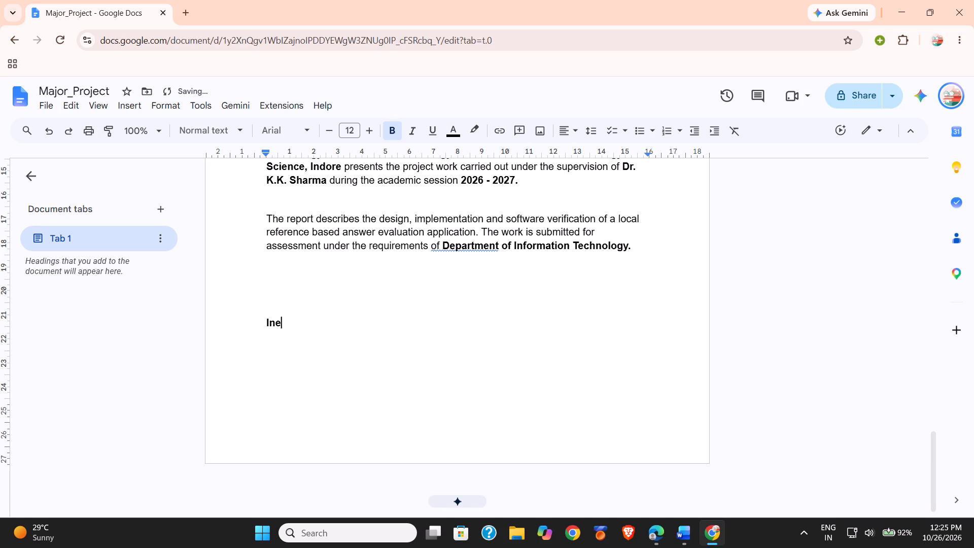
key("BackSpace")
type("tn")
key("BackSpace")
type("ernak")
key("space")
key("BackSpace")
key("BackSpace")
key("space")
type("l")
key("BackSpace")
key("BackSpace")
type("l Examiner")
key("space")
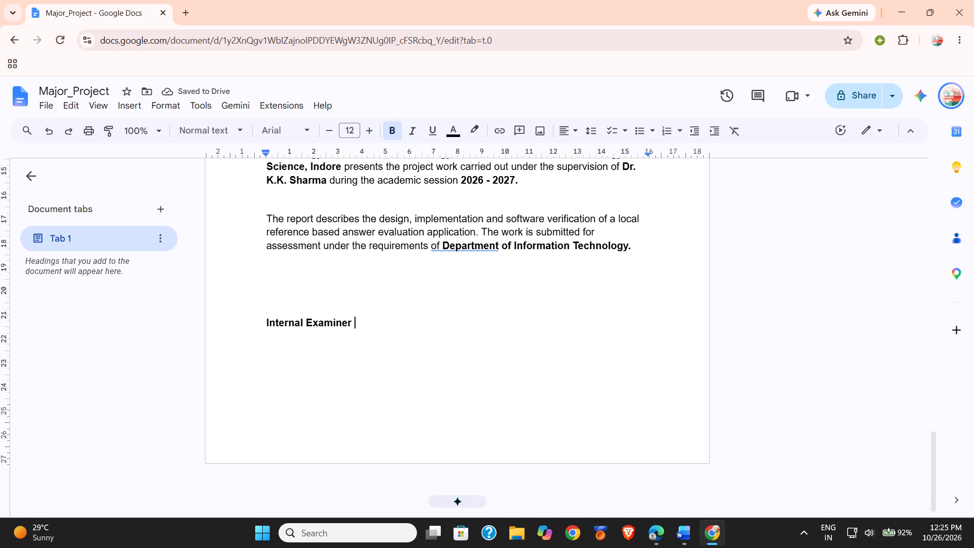
Add a bold "Date : 30/10/26" line directly under Internal Examiner, with no leading space.
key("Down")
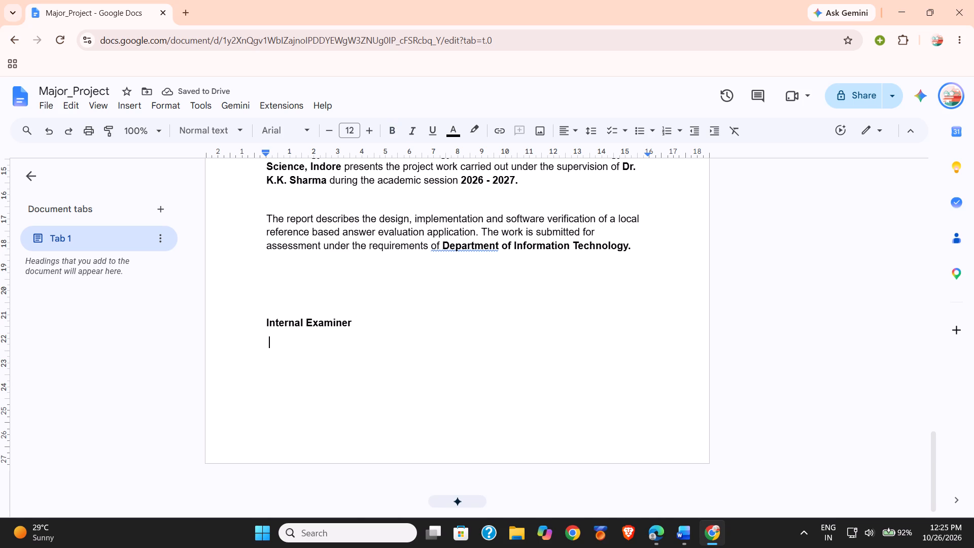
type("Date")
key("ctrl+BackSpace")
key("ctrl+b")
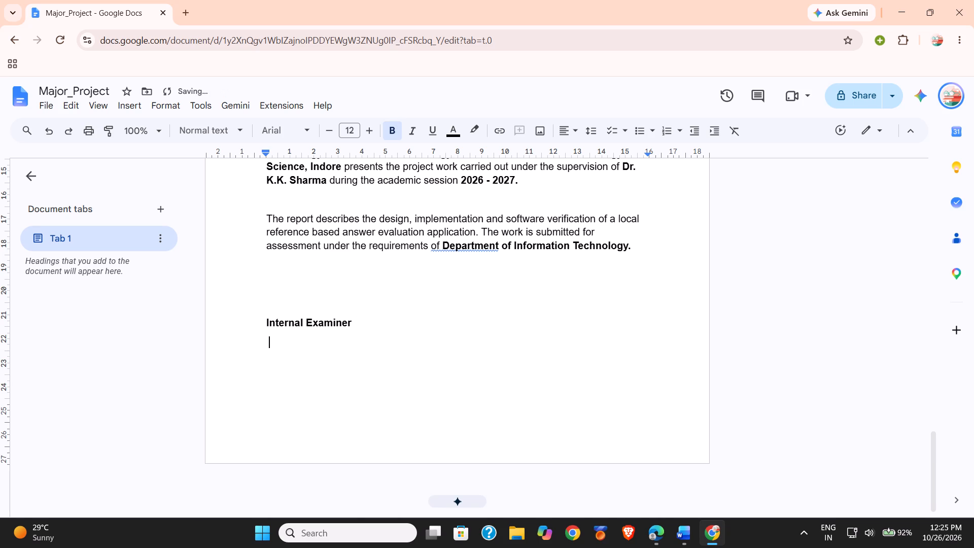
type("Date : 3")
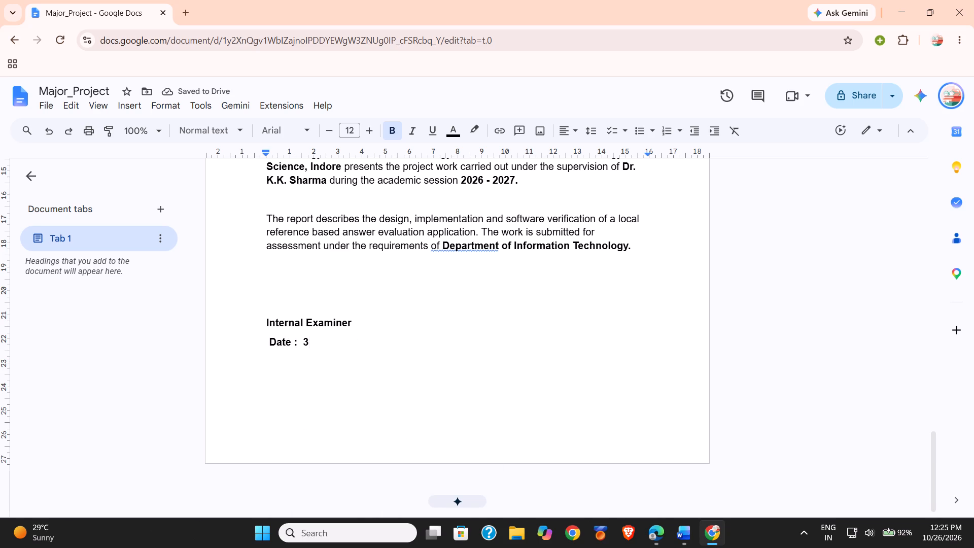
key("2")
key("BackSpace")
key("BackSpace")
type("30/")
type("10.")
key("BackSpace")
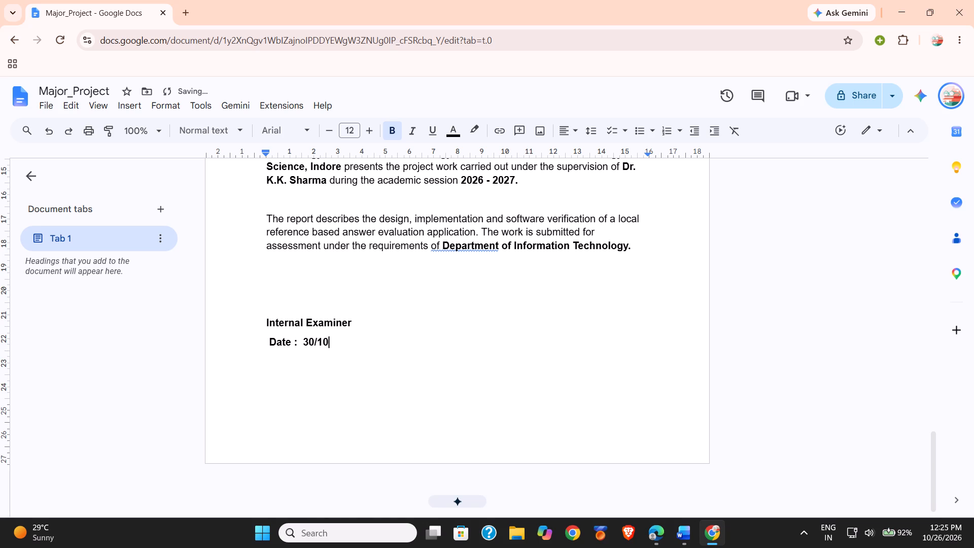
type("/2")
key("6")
left_click(266, 338)
key("Delete")
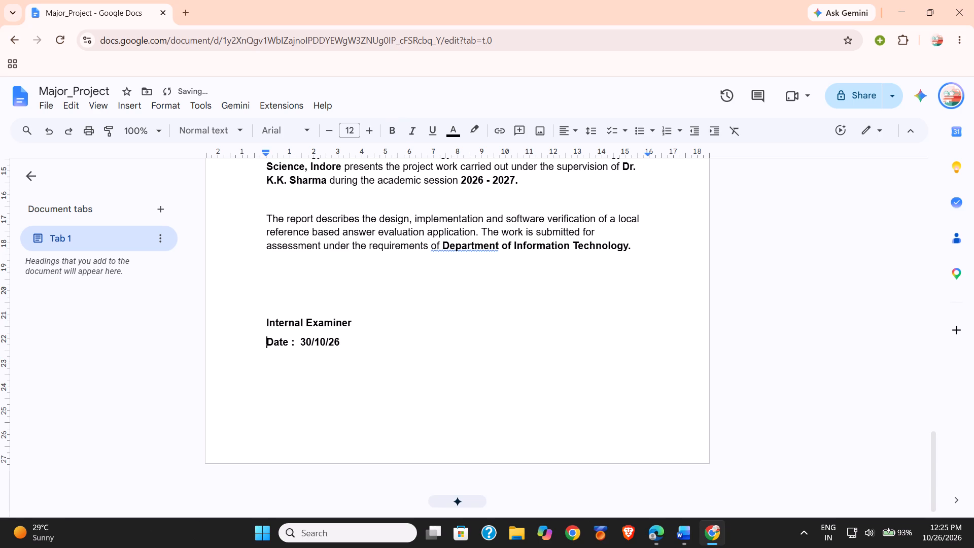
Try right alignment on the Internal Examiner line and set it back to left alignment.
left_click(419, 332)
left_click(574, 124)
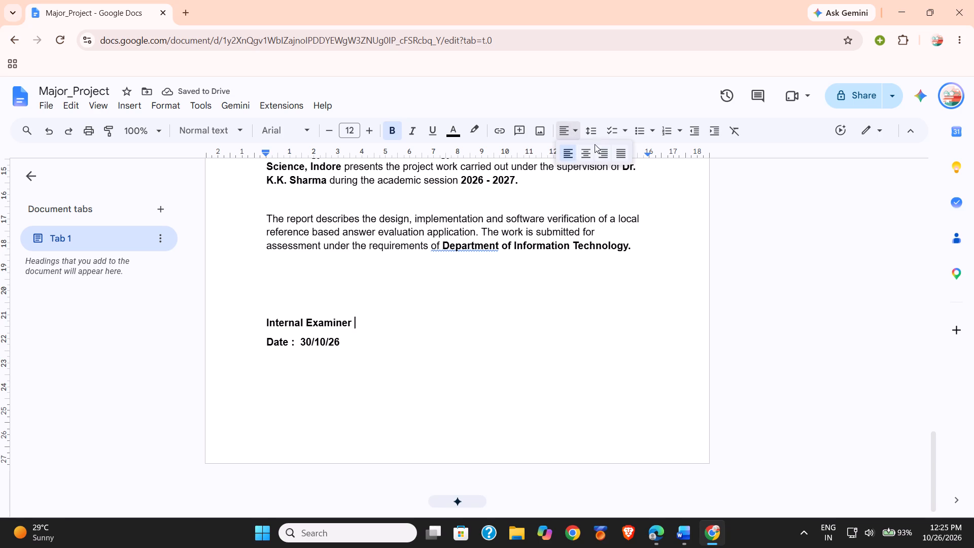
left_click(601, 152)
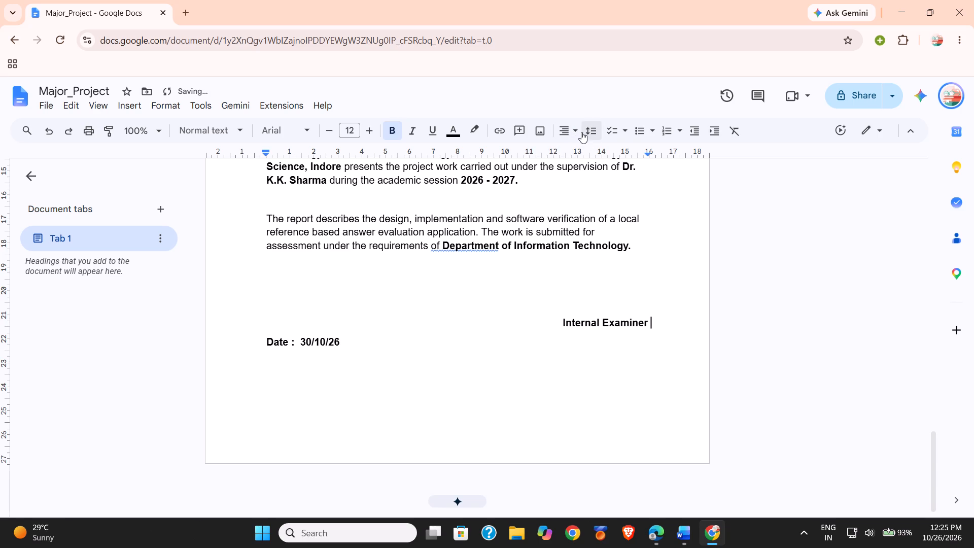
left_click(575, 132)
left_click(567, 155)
Add "External Examiner" on the same line as Internal Examiner, spaced out towards the page's right margin.
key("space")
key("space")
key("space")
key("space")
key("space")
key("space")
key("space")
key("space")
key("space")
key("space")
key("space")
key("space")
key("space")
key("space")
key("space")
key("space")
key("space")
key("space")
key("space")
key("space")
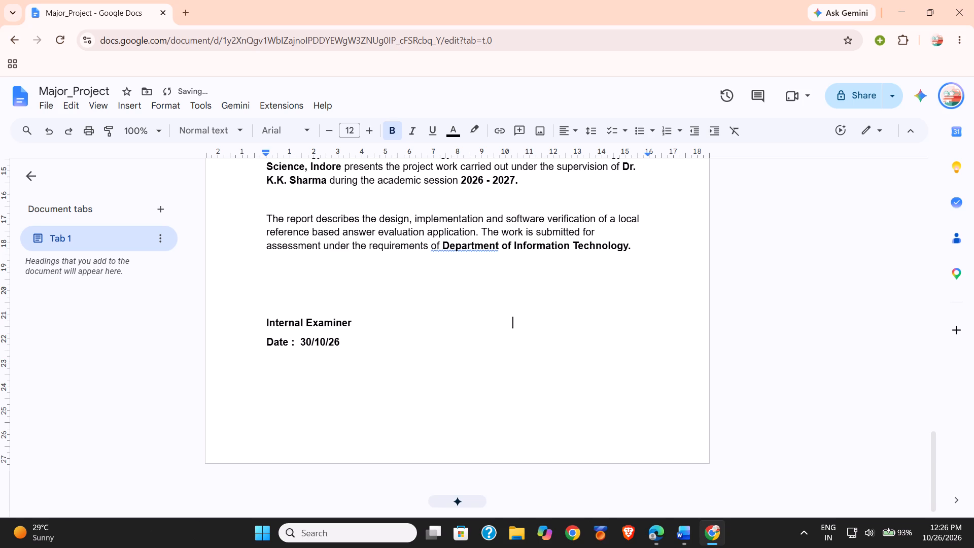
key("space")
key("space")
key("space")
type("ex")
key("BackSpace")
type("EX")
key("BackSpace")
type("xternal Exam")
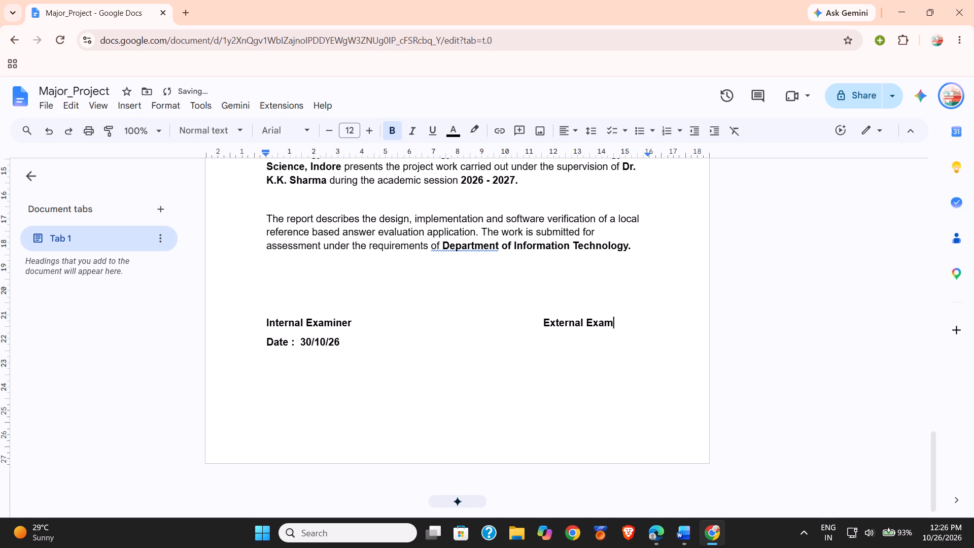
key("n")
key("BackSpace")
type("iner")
Add "Date : 30/10/26" on the existing date line, spaced out to sit beneath External Examiner.
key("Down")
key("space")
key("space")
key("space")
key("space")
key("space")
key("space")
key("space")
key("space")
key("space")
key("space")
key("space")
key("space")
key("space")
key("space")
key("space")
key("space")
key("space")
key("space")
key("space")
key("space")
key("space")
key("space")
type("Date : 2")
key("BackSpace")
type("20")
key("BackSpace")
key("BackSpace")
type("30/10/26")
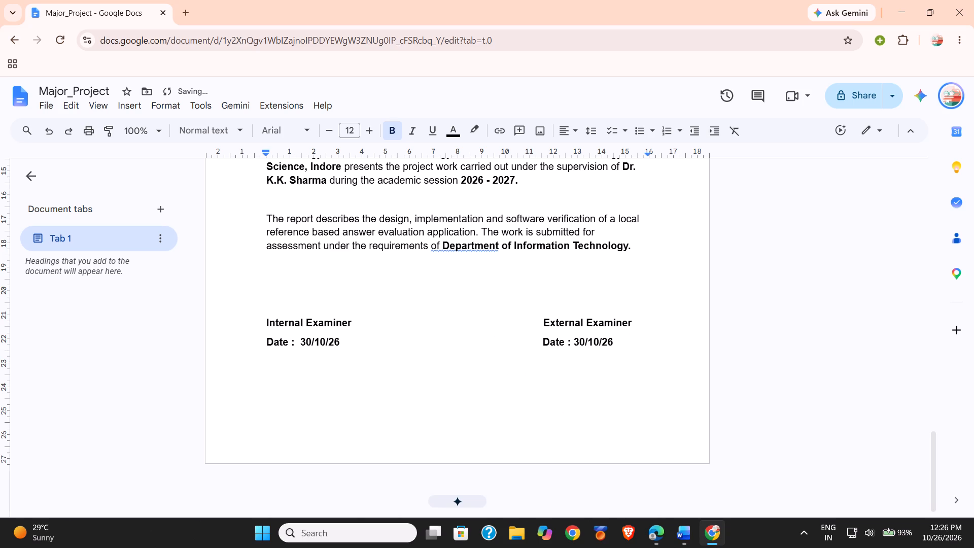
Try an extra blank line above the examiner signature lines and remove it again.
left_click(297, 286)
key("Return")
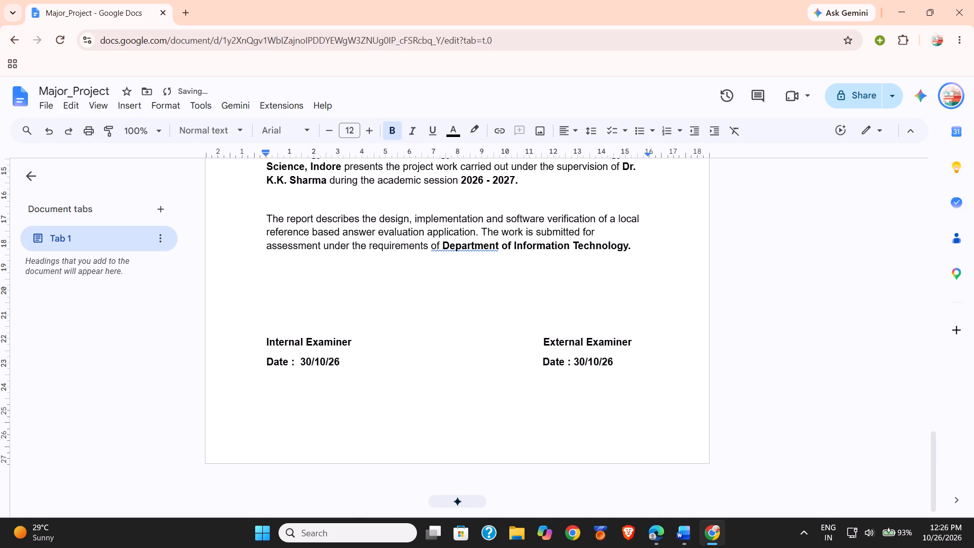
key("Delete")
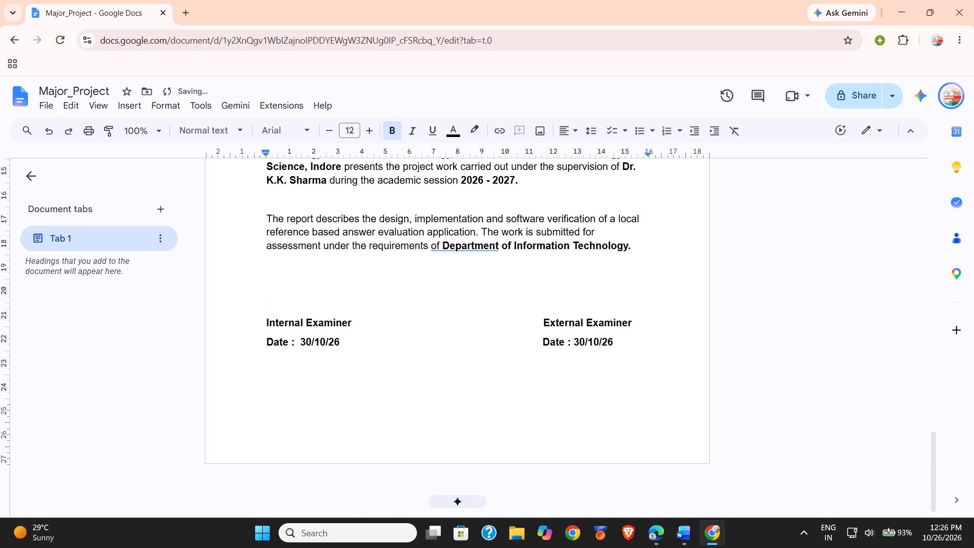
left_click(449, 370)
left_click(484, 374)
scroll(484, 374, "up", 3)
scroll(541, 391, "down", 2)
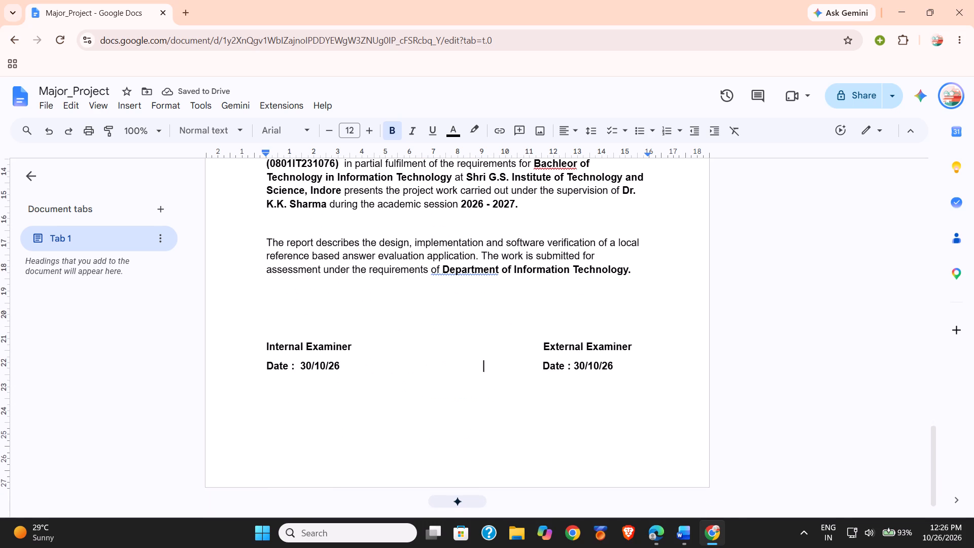
Copy the report's content from the external examiner's date back up to the title page heading.
left_click_drag(625, 368, 187, 3)
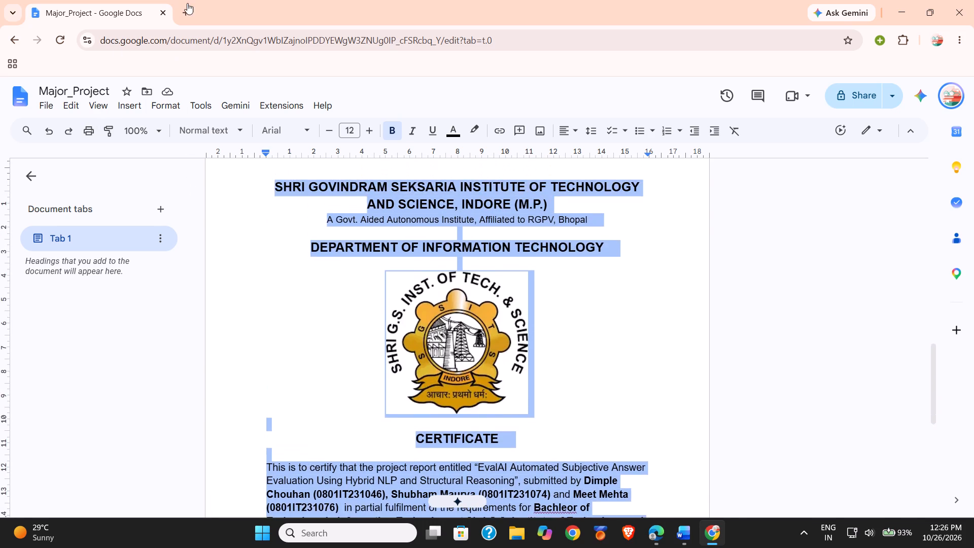
left_click_drag(187, 3, 191, 0)
key("ctrl+c")
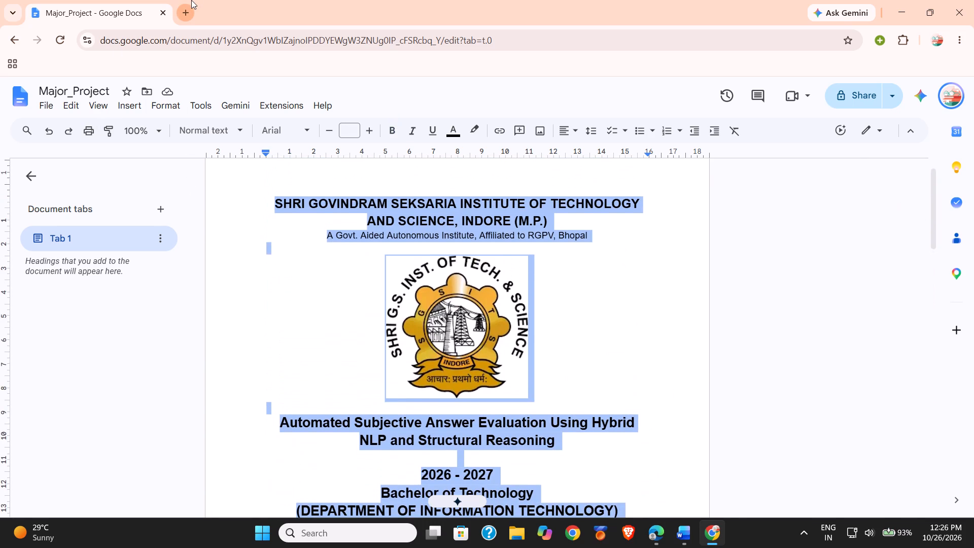
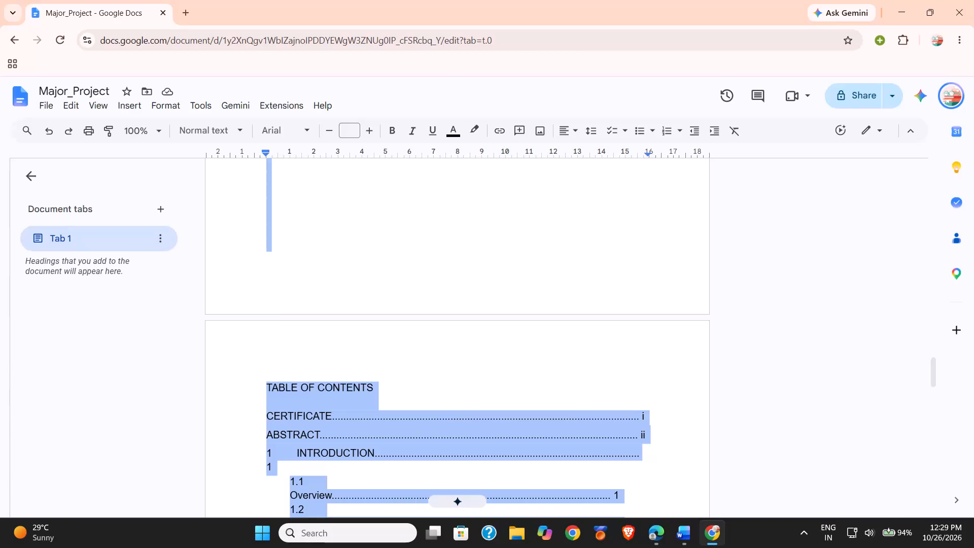
Undo the pasted table of contents and paste the copied table of contents with dot leaders in its place.
left_click(488, 400)
key("ctrl+z")
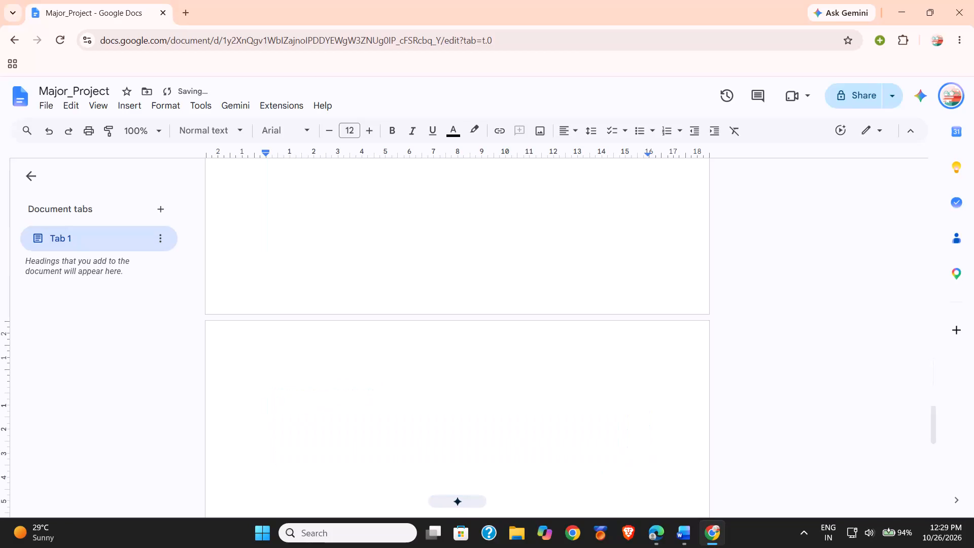
key("ctrl+v")
Format the TABLE OF CONTENTS heading as bold, size 15 and centred.
scroll(488, 400, "up", 1)
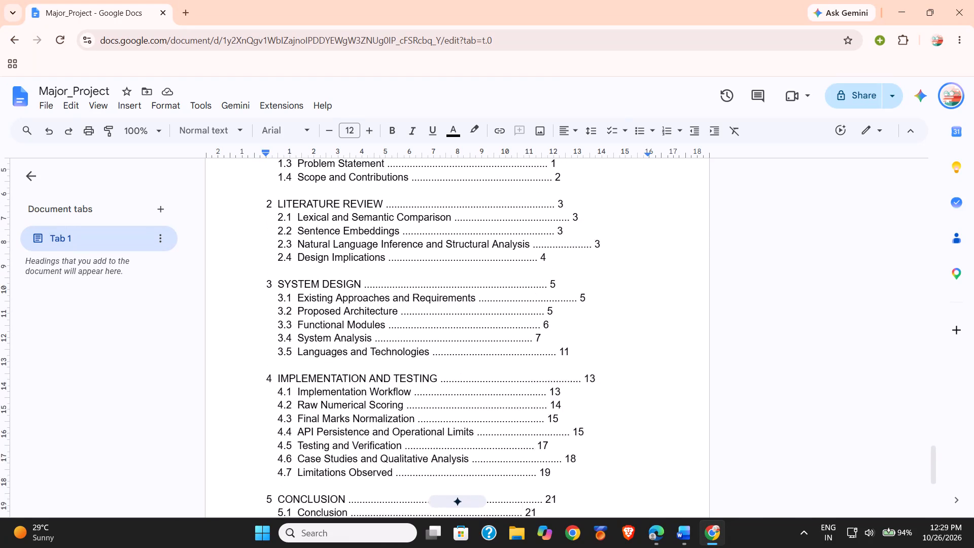
scroll(488, 400, "up", 2)
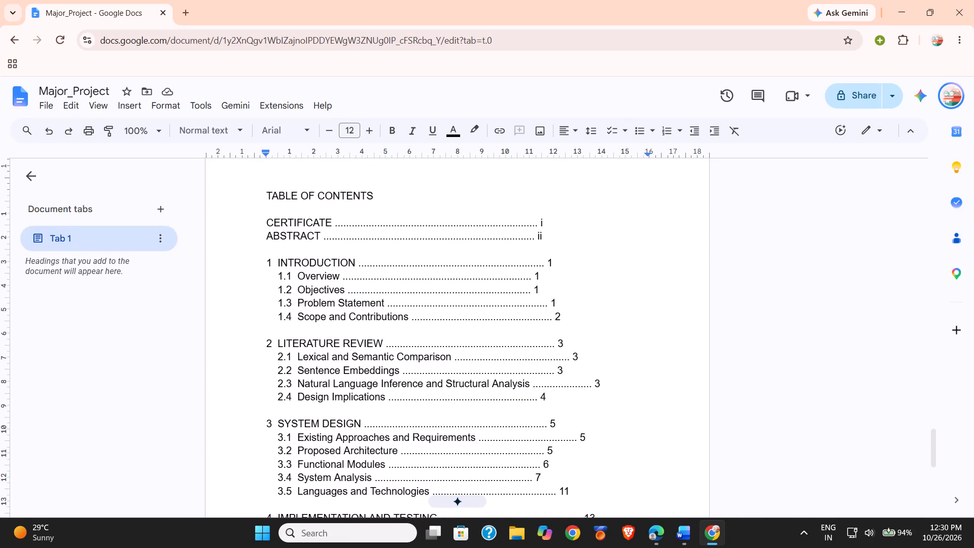
scroll(445, 279, "up", 2)
left_click_drag(375, 344, 251, 329)
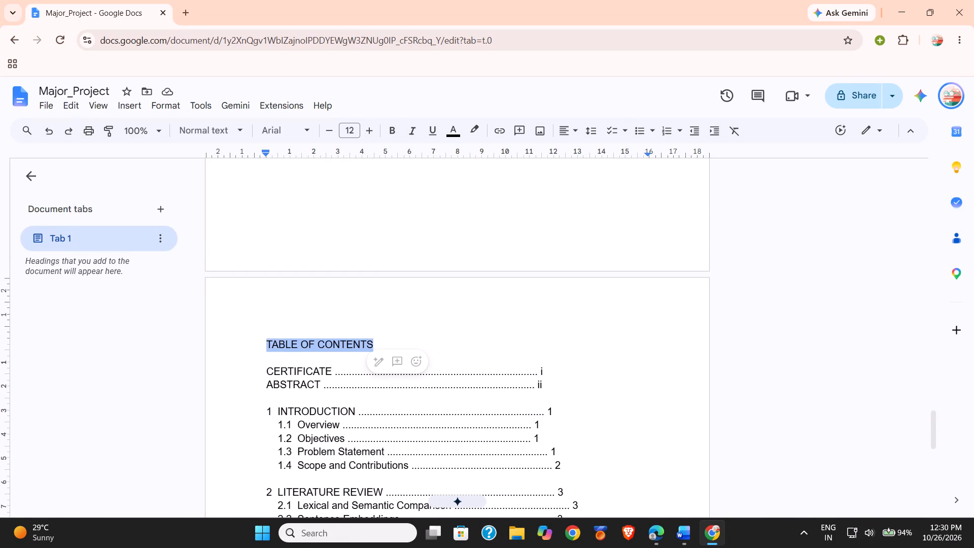
key("ctrl+b")
left_click(350, 132)
key("1")
key("5")
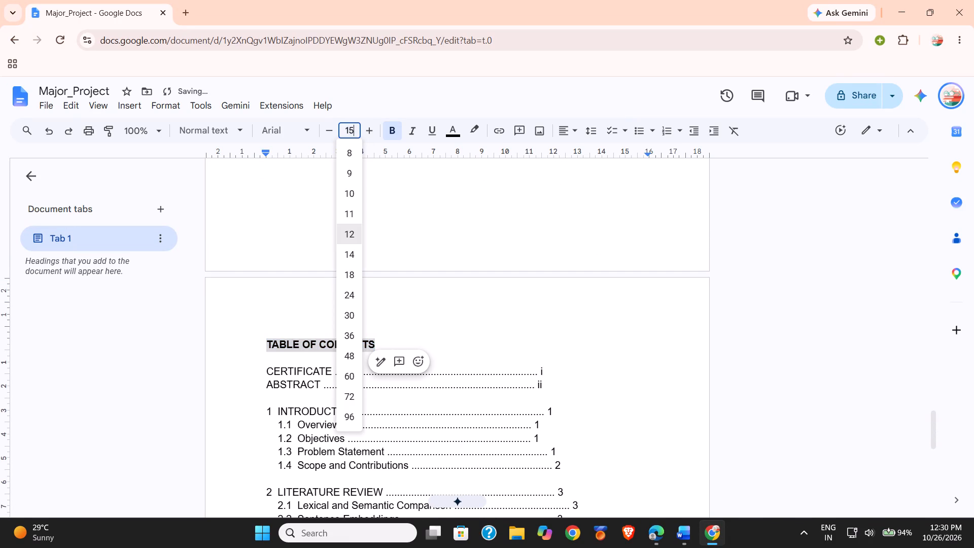
key("Return")
left_click(572, 132)
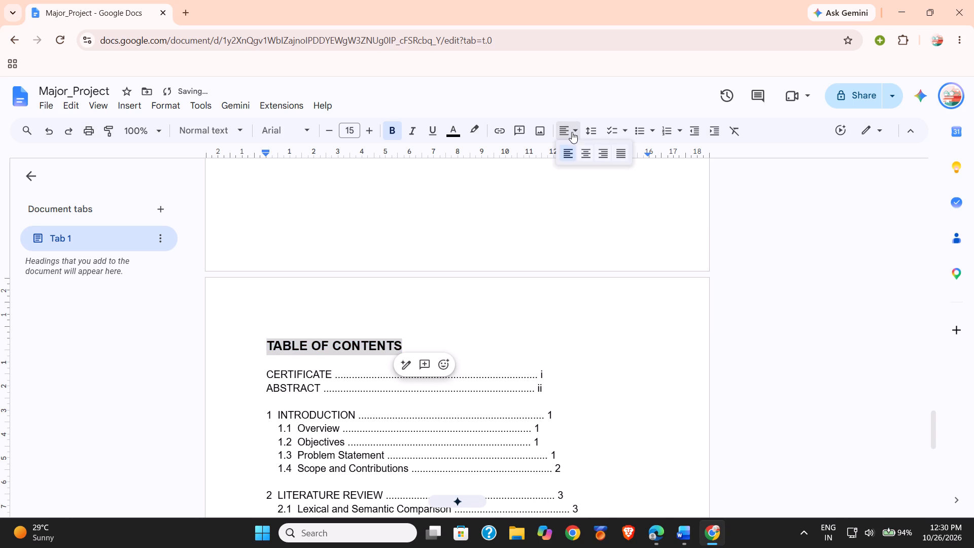
left_click(586, 153)
left_click(530, 329)
Examine the pasted table of contents entries and the alignment of their dot leaders and page numbers.
scroll(530, 329, "down", 1)
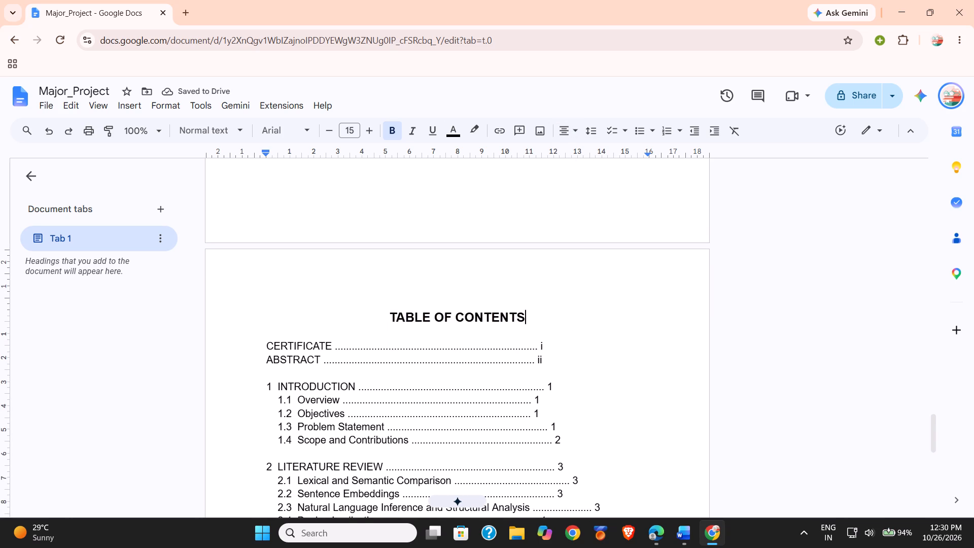
scroll(493, 380, "down", 1)
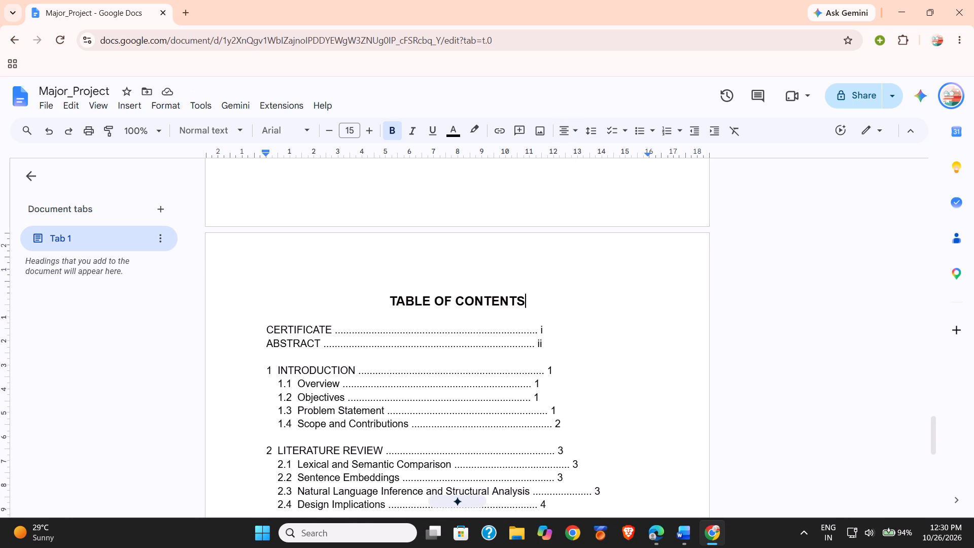
scroll(328, 325, "down", 3)
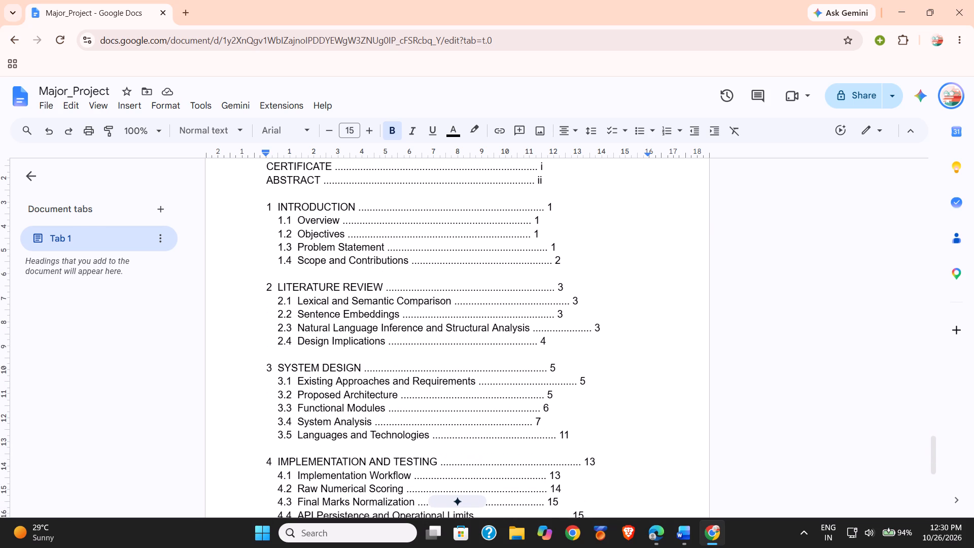
scroll(328, 325, "down", 1)
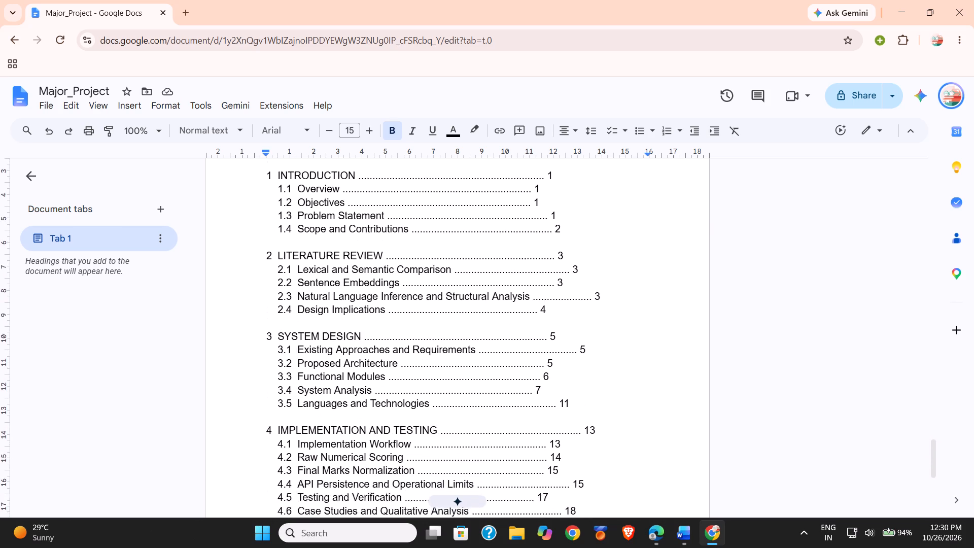
scroll(328, 325, "up", 2)
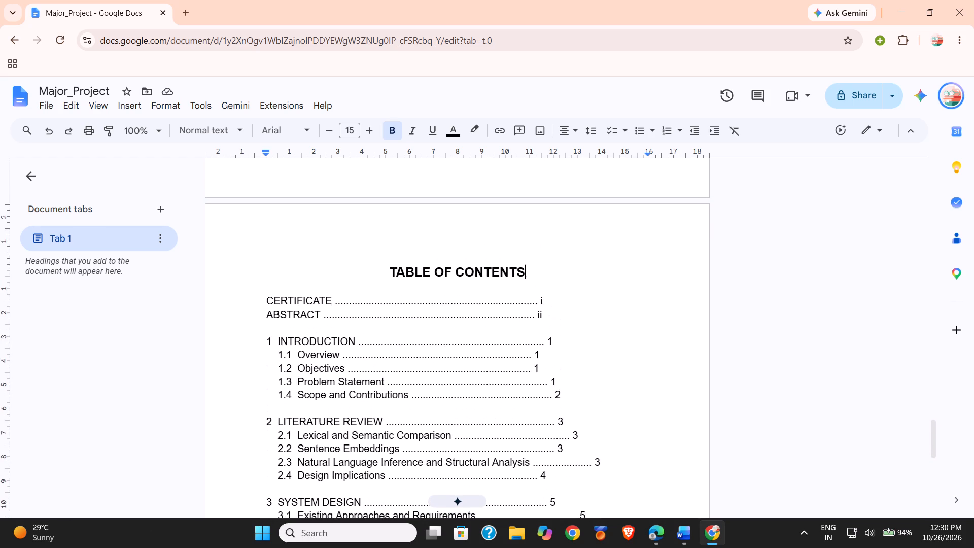
left_click_drag(333, 299, 264, 300)
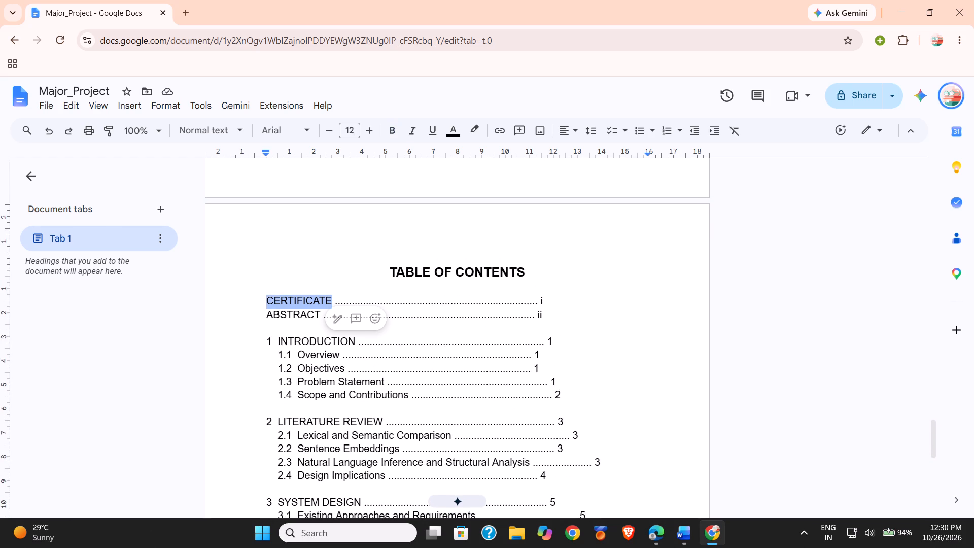
left_click(407, 288)
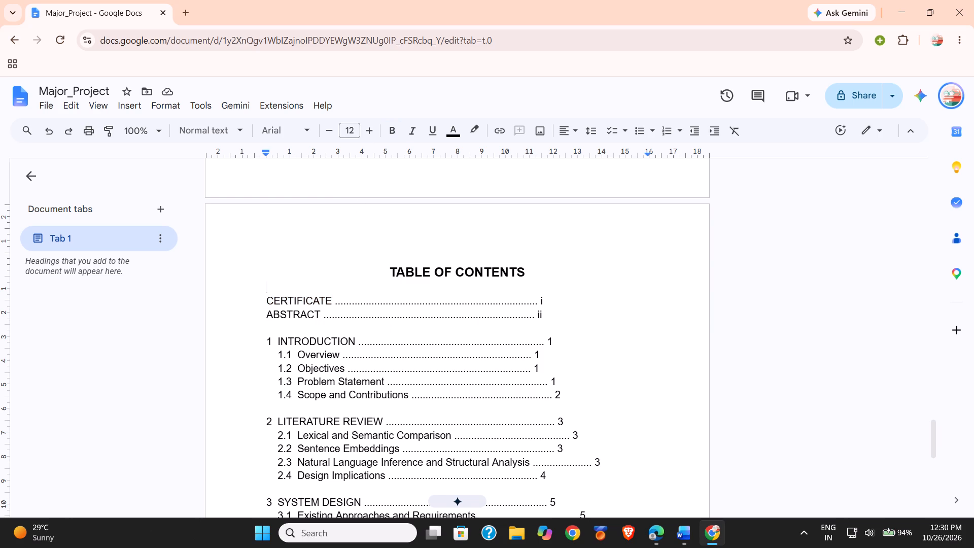
Lengthen the CERTIFICATE entry's dot leader so page number i sits at about 14.5 cm on the ruler.
left_click(539, 300)
key("period")
key("period")
key("period")
key("period")
key("period")
key("period")
key("period")
key("period")
key("period")
key("period")
key("period")
key("period")
key("period")
key("period")
key("period")
key("period")
key("period")
key("period")
key("period")
key("period")
Lengthen the ABSTRACT entry's dot leader so page number ii lines up beneath the CERTIFICATE page number.
left_click(534, 317)
key("period")
key("period")
key("period")
key("period")
key("period")
key("period")
key("period")
key("period")
key("period")
key("period")
key("period")
key("period")
key("period")
key("period")
key("period")
key("period")
key("period")
key("period")
key("period")
key("period")
type("....")
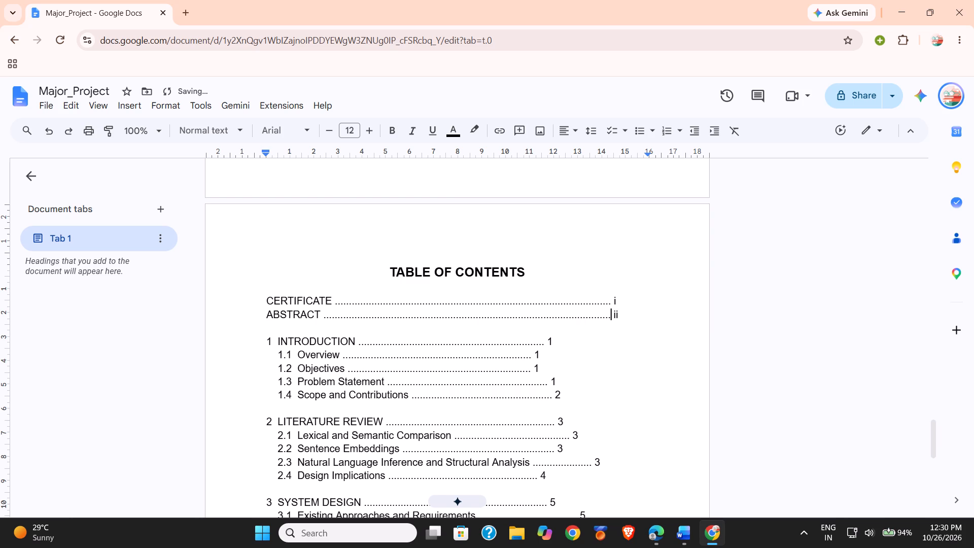
Lengthen the dot leader of the 1 INTRODUCTION entry so its page number lines up with the entries above.
left_click(546, 342)
scroll(546, 342, "down", 2)
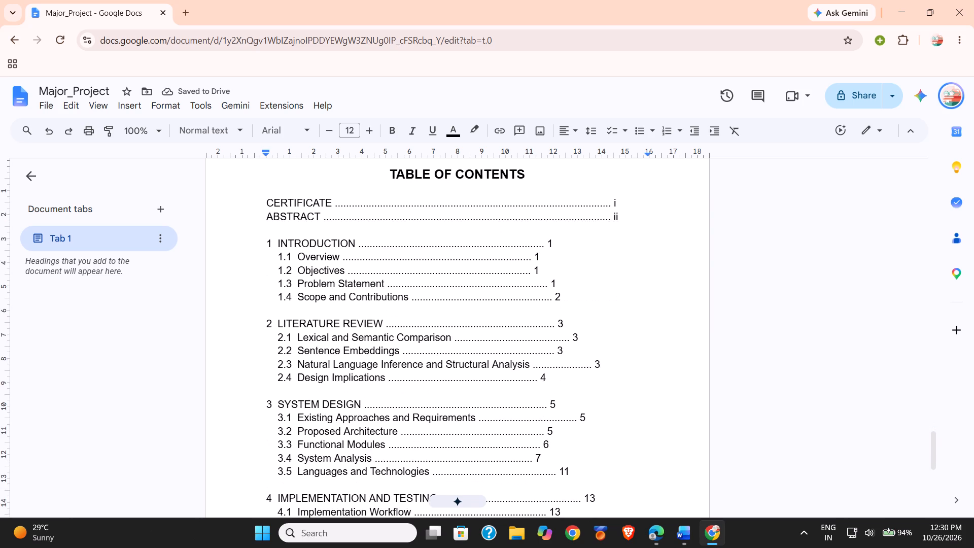
left_click(528, 255, "alt")
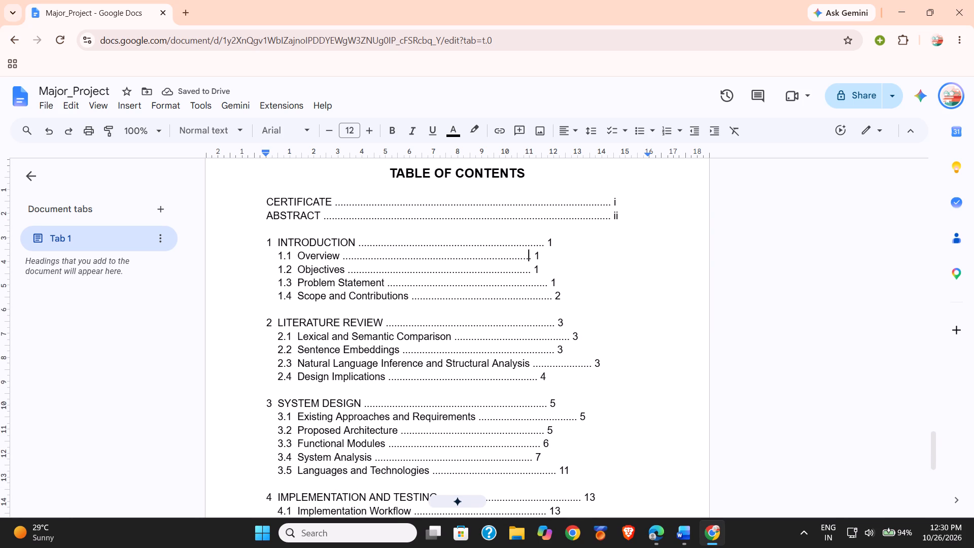
left_click(526, 246)
key("period")
key("period")
key("period")
key("period")
key("period")
key("period")
key("period")
key("period")
key("period")
key("period")
key("period")
key("period")
key("period")
key("period")
key("period")
key("period")
key("period")
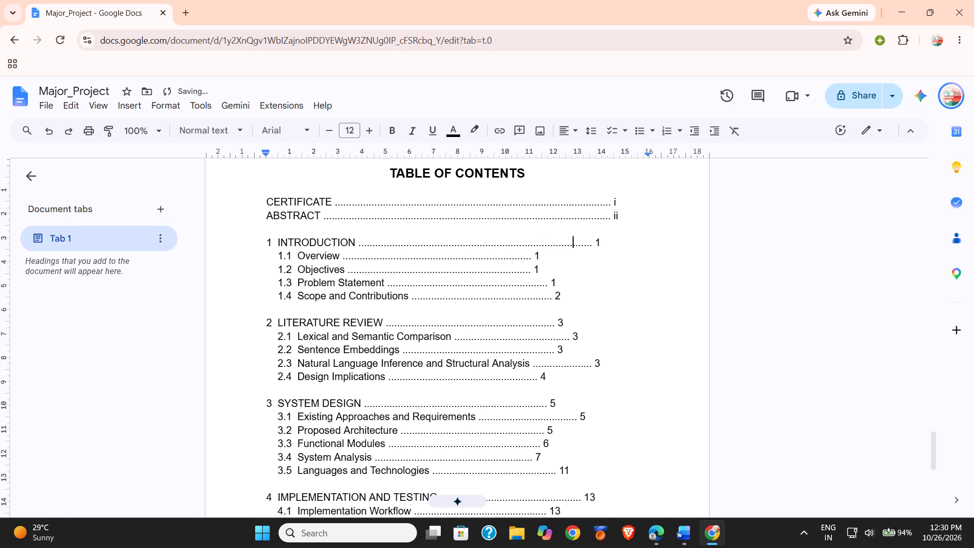
type("......")
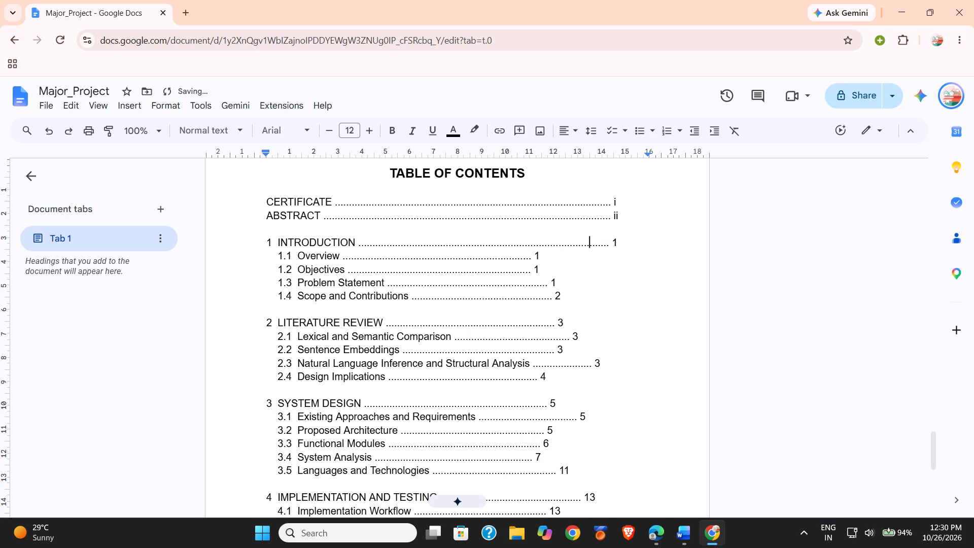
Lengthen the dot leader of the 1.1 Overview entry so its page number aligns with the INTRODUCTION entry's.
left_click(474, 259)
key("period")
key("period")
key("period")
key("period")
key("period")
key("period")
key("period")
key("period")
key("period")
key("period")
key("period")
key("period")
key("period")
key("period")
key("period")
key("period")
key("period")
key("period")
key("period")
key("period")
type(".....")
key("period")
Lengthen the dot leader of the 1.2 Objectives entry so its page number aligns with the Overview entry's.
left_click(474, 275)
key("period")
key("period")
key("period")
key("period")
key("period")
key("period")
key("period")
key("period")
key("period")
key("period")
key("period")
key("period")
key("period")
key("period")
key("period")
key("period")
key("period")
key("period")
key("period")
key("period")
type("....")
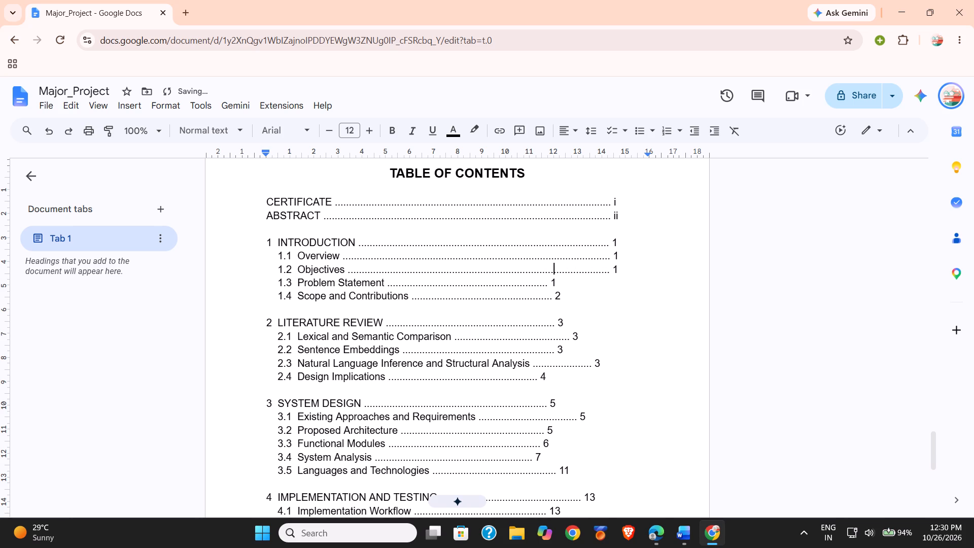
Lengthen the dot leader of the 1.3 Problem Statement entry so its page number aligns with the Objectives entry's.
left_click(514, 277)
type("..")
key("period")
Lengthen the dot leader of the 1.4 Scope and Contributions entry so its page number aligns with the Problem Statement entry's.
key("Down")
key("ctrl+Left")
key("Left")
key("period")
key("period")
key("period")
key("period")
key("period")
key("period")
key("period")
key("period")
key("period")
key("period")
key("period")
key("period")
key("period")
key("period")
key("period")
key("period")
key("period")
key("period")
key("period")
key("period")
Lengthen the dot leader of the 2 LITERATURE REVIEW entry so its page number aligns with the chapter 1 entries.
key("Down")
key("Down")
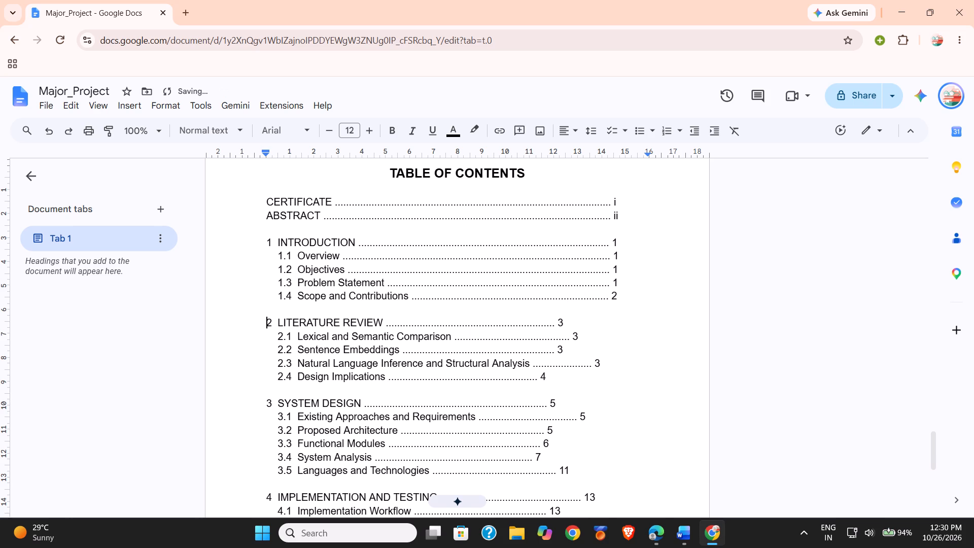
key("Down")
key("Up")
key("ctrl+Right")
key("ctrl+Right")
key("ctrl+Right")
key("ctrl+Right")
key("Left")
key("period")
key("period")
key("period")
key("period")
key("period")
key("period")
key("period")
key("period")
key("period")
key("period")
key("period")
key("period")
key("period")
key("period")
key("period")
key("period")
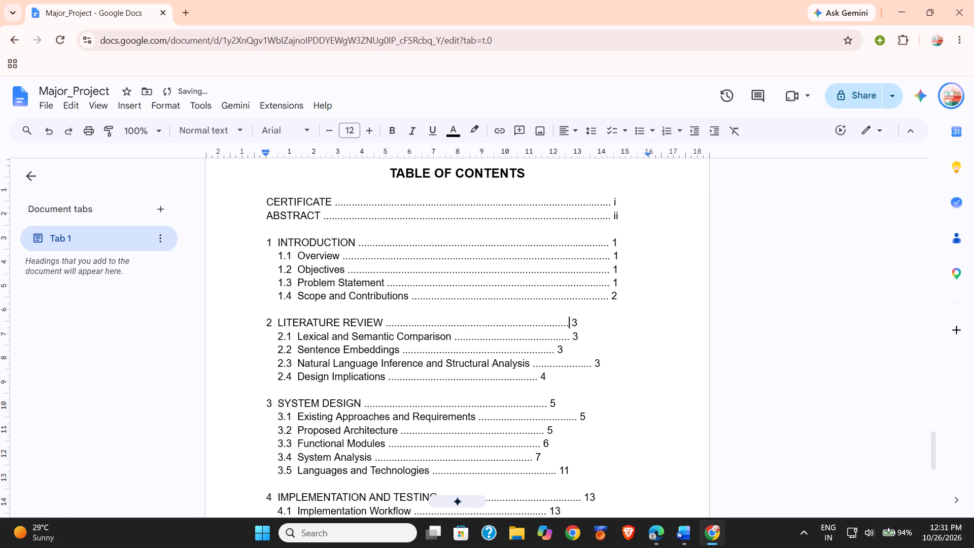
type("...")
Lengthen the dot leader of the 2.1 Lexical and Semantic Comparison entry so its page number aligns with the LITERATURE REVIEW entry's.
left_click(501, 335)
key("period")
key("period")
key("period")
key("period")
key("period")
key("period")
key("period")
key("period")
key("period")
key("period")
key("period")
key("period")
type("..")
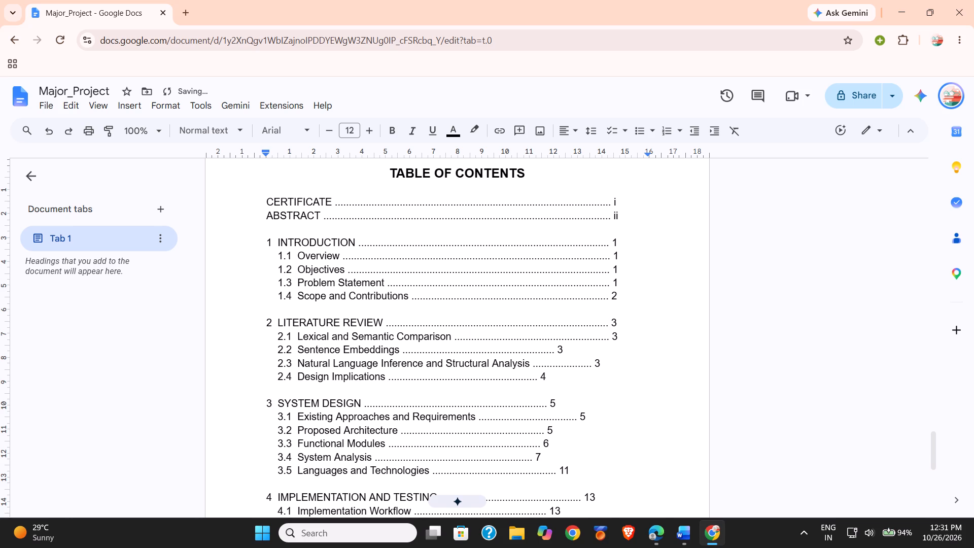
Lengthen the dot leader of the 2.2 Sentence Embeddings entry so its page number aligns with the entries above.
left_click(543, 349)
type("...........")
key("period")
key("BackSpace")
Lengthen the dot leader of the 2.3 Natural Language Inference and Structural Analysis entry so its page number aligns with the entries above.
left_click(561, 363)
type("......")
Lengthen the dot leader of the 2.4 Design Implications entry so its page number lines up with the chapter 2 entries.
scroll(561, 363, "down", 2)
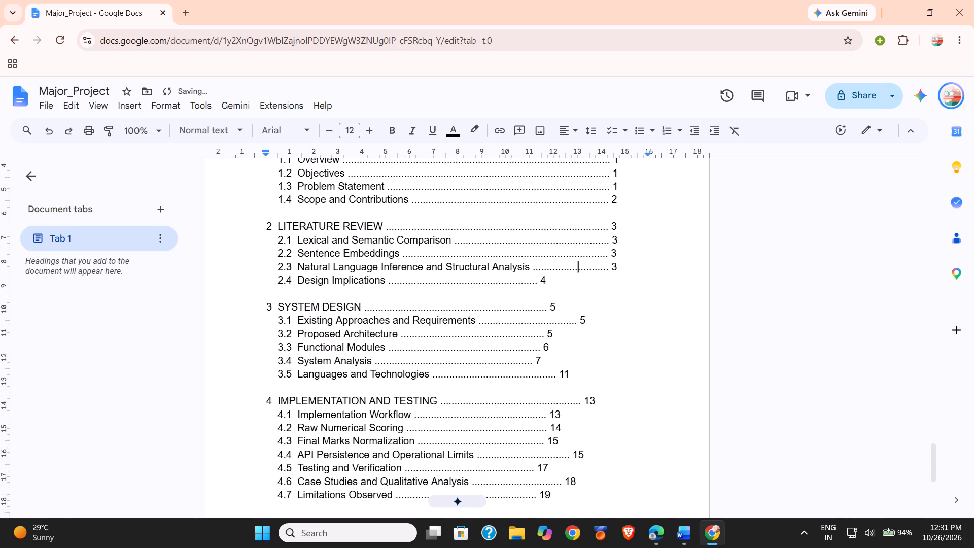
left_click(525, 278)
key("period")
key("period")
key("period")
key("period")
key("period")
key("period")
key("period")
key("period")
key("period")
key("period")
key("period")
key("period")
key("period")
key("period")
key("period")
key("period")
key("period")
key("period")
key("period")
type(".....")
left_click(588, 199)
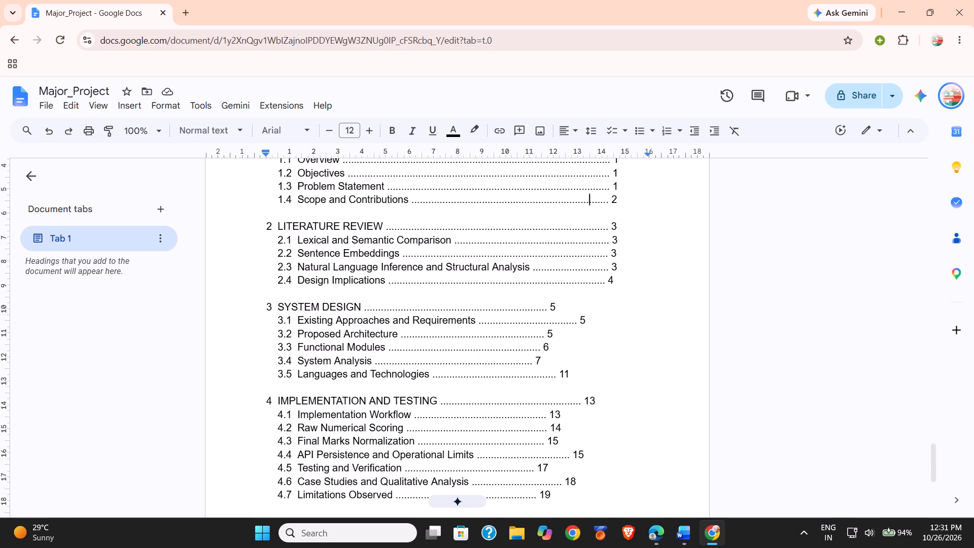
left_click(589, 280)
type("..")
Add one leader dot each to the 2.3, 2.2, 2.1 and LITERATURE REVIEW entries to match the Design Implications page number.
left_click(601, 271)
key("period")
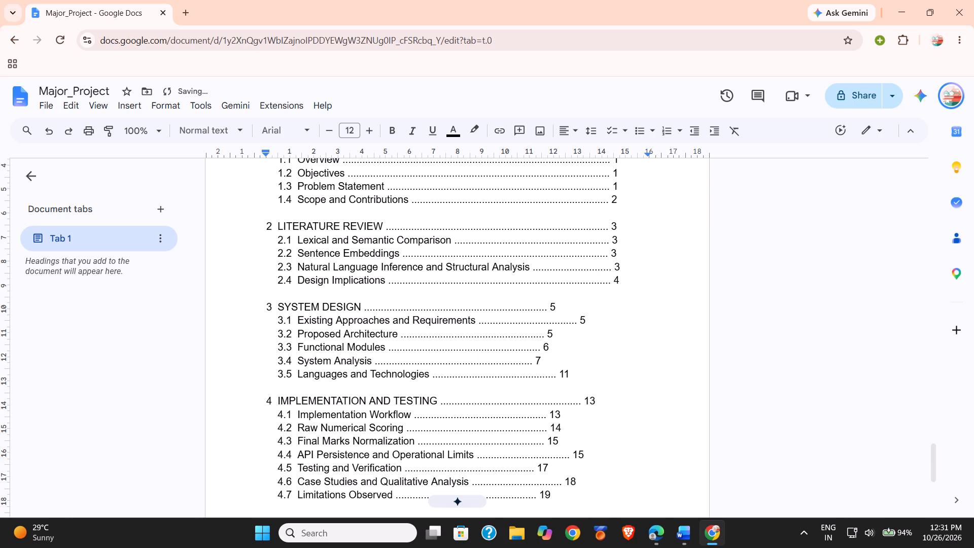
left_click(601, 258)
key("period")
left_click(596, 241)
key("period")
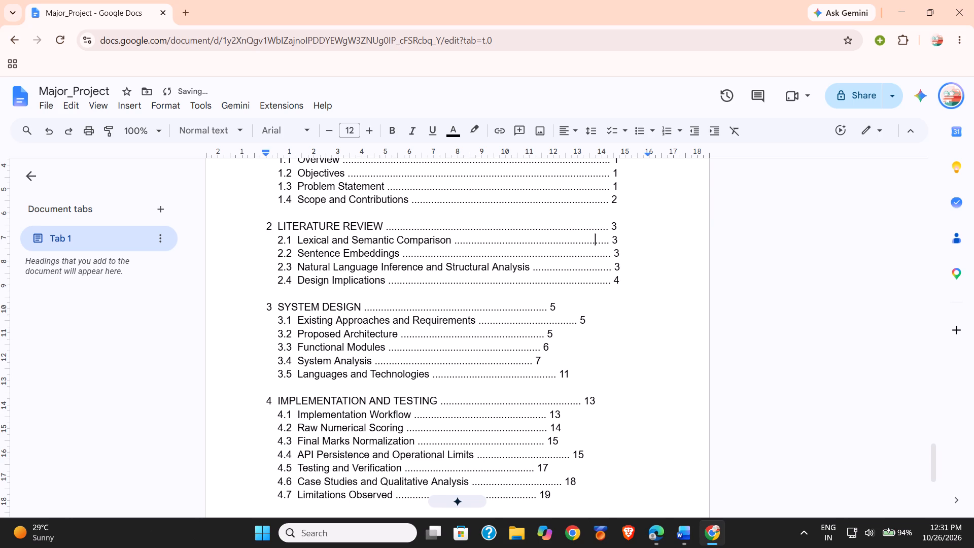
left_click(599, 232)
key("period")
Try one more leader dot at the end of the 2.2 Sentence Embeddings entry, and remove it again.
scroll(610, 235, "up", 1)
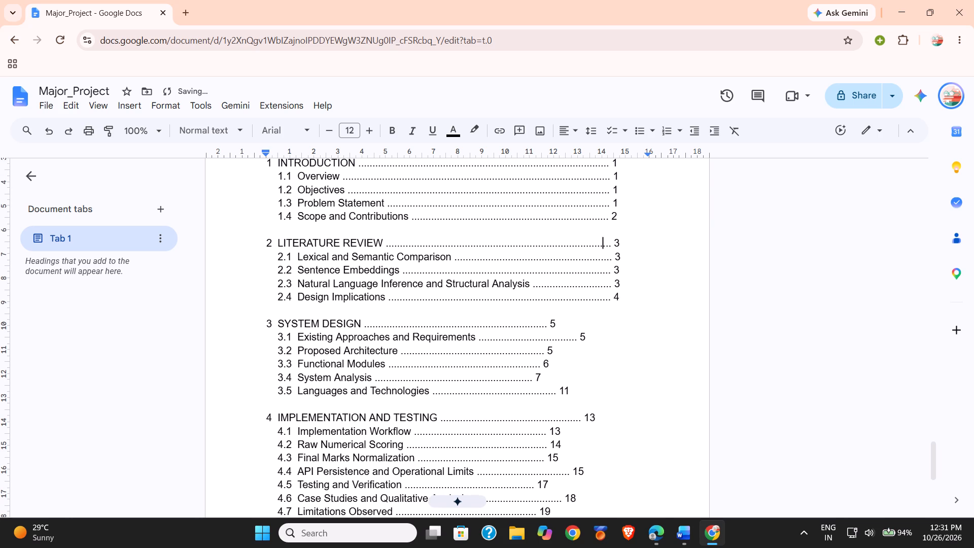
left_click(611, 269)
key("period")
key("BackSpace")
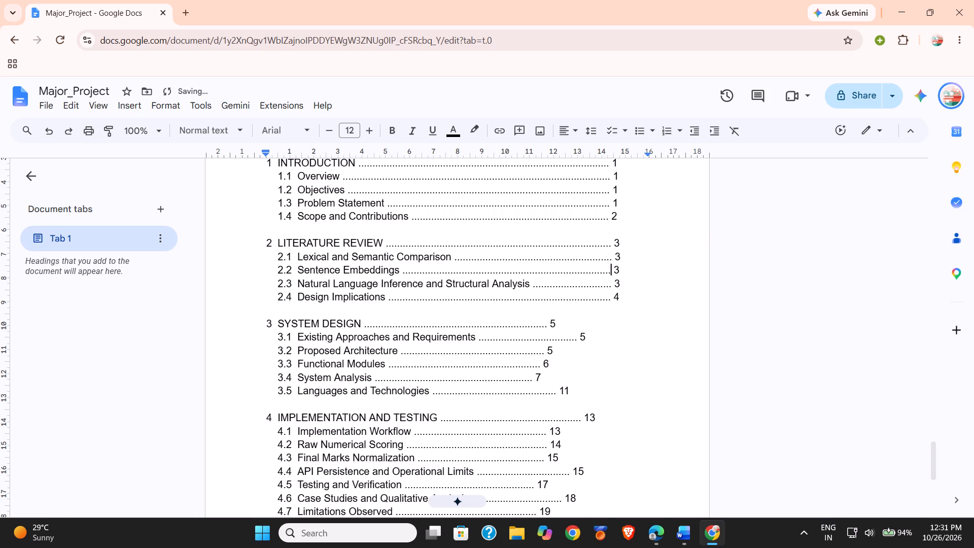
Add one leader dot to the 1.4 Scope and Contributions entry to fine-tune its page number's alignment.
left_click(613, 333)
scroll(613, 333, "up", 1)
left_click(598, 251)
key("period")
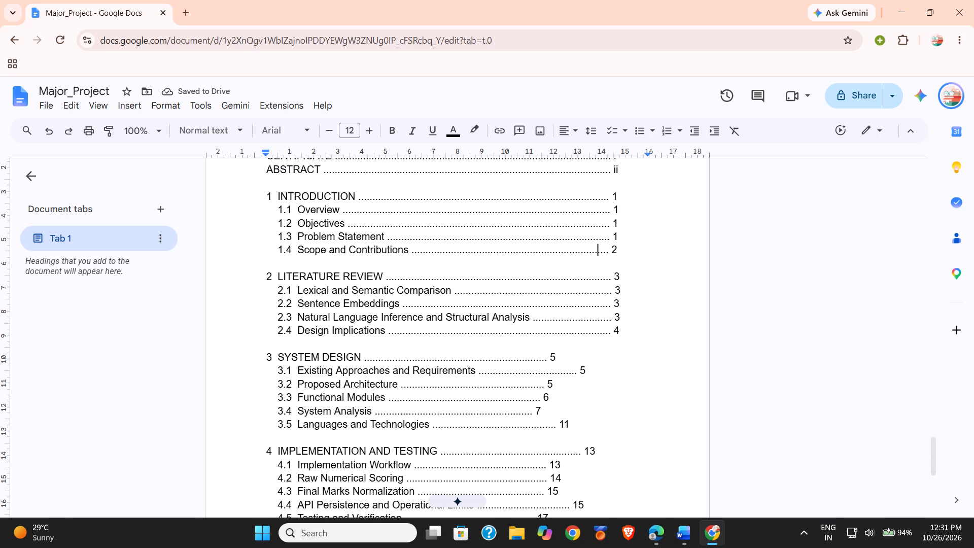
left_click(610, 239)
Lengthen the dot leader of the 3 SYSTEM DESIGN entry so its page number aligns with the chapter 2 entries.
scroll(610, 239, "down", 1)
scroll(604, 284, "down", 1)
left_click(536, 282)
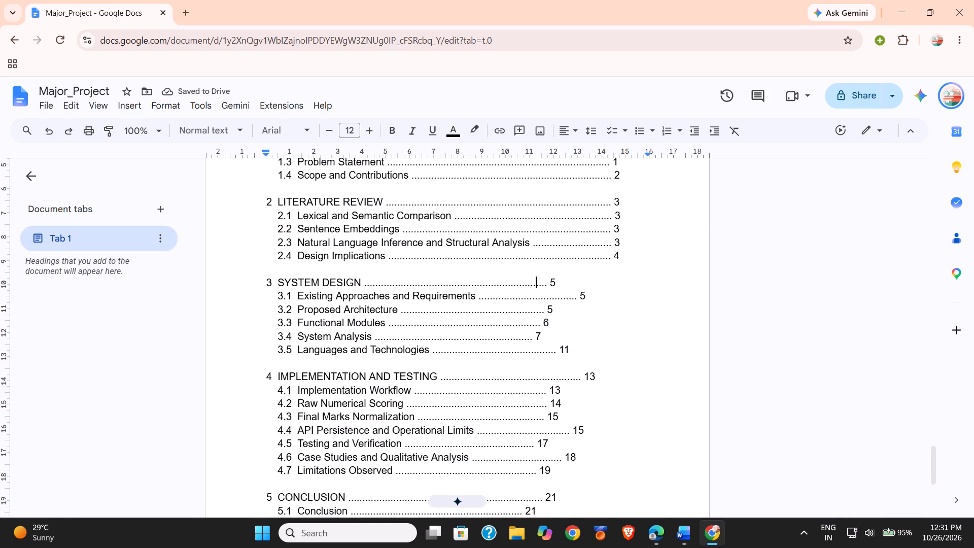
type("...")
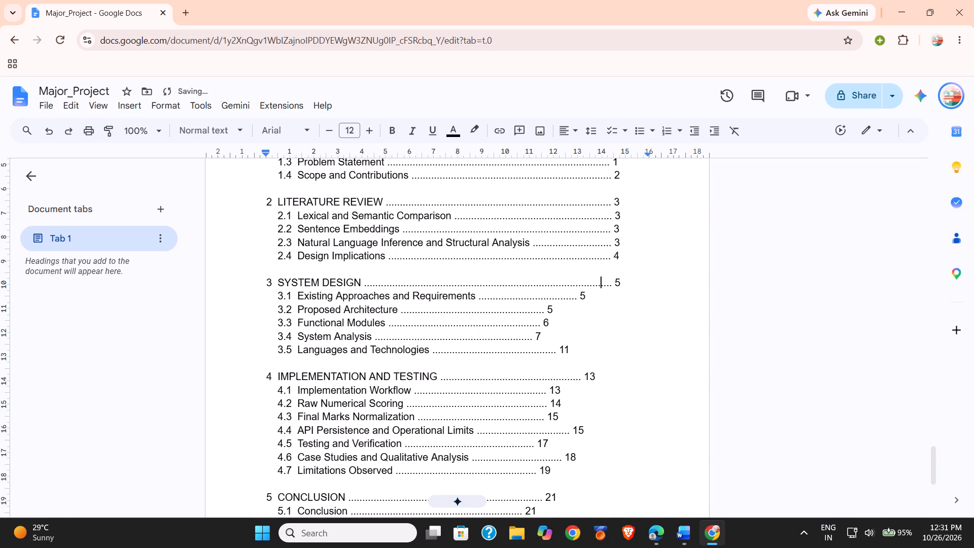
key("BackSpace")
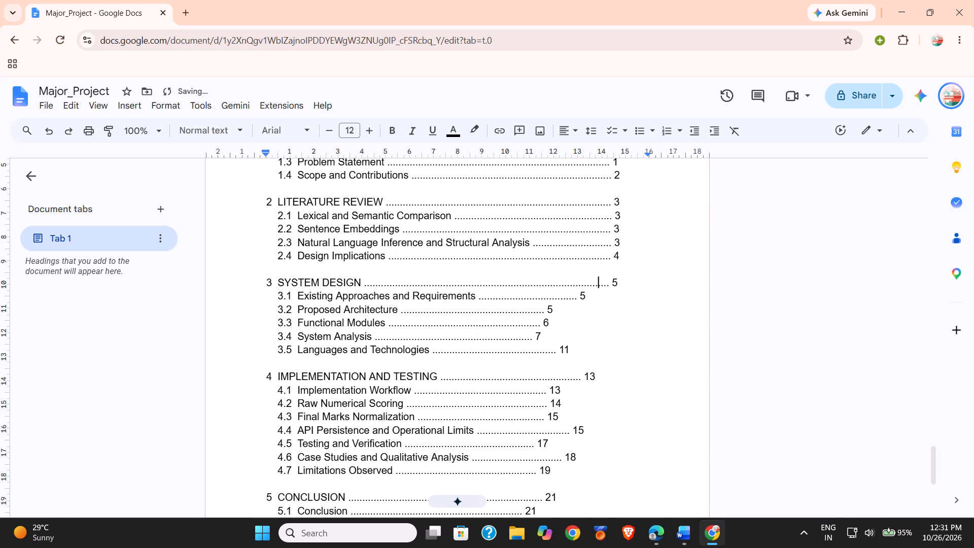
Lengthen the dot leader of the 3.1 Existing Approaches and Requirements entry so its page number aligns with the SYSTEM DESIGN entry's.
left_click(532, 300)
key("period")
key("period")
key("period")
key("period")
key("period")
key("period")
key("period")
key("period")
key("period")
key("period")
key("period")
key("period")
key("BackSpace")
key("period")
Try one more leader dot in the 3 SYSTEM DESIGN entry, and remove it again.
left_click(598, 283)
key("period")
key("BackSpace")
Lengthen the dot leader of the 3.2 Proposed Architecture entry so its page number aligns with the SYSTEM DESIGN entry's.
left_click(532, 314)
type("...")
type("..")
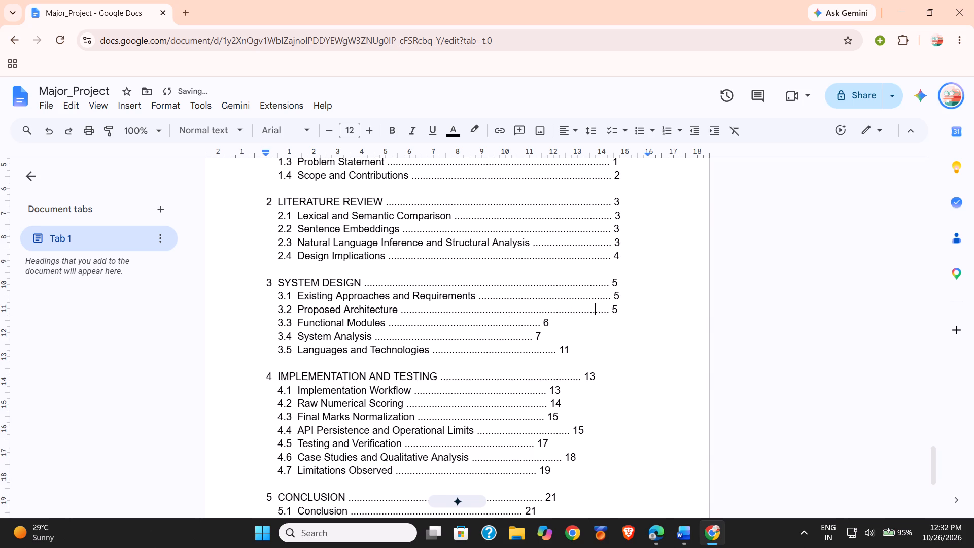
Lengthen the dot leader of the 3.3 Functional Modules entry so its page number aligns with the Proposed Architecture entry's.
left_click(509, 330)
type("...")
type("..............")
key("BackSpace")
Lengthen the dot leader of the 3.4 System Analysis entry so its page number aligns with the Functional Modules entry's.
left_click(494, 339)
type("...")
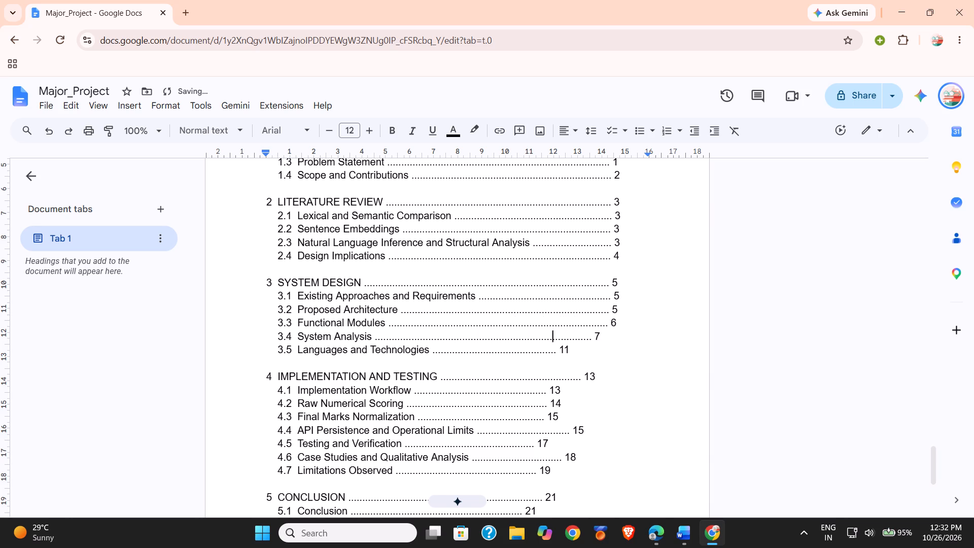
type("...")
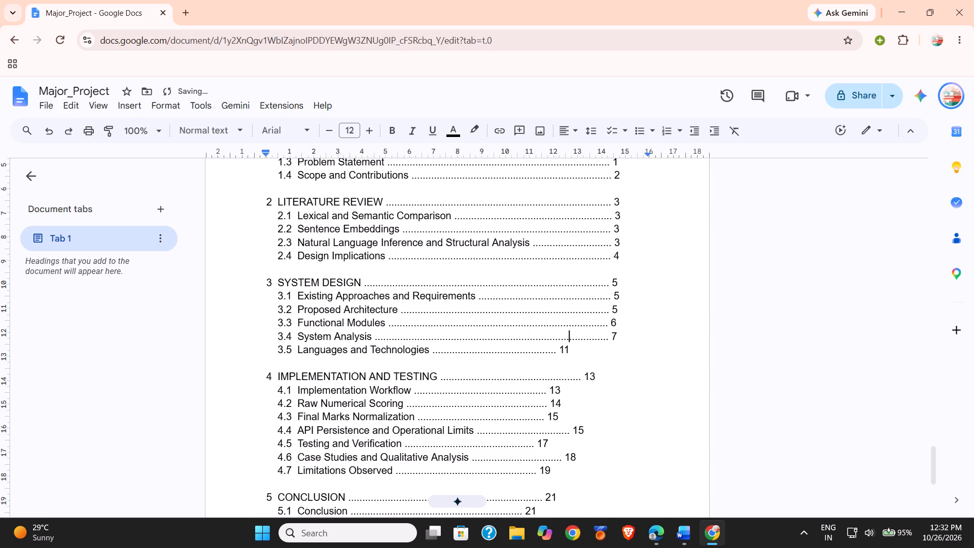
Lengthen the dot leader of the 3.5 Languages and Technologies entry so its page number aligns with the System Analysis entry's.
left_click(490, 356)
key("period")
key("period")
key("period")
key("period")
key("period")
key("period")
key("period")
key("period")
key("period")
key("period")
key("period")
key("period")
key("period")
key("period")
key("period")
key("period")
key("period")
key("period")
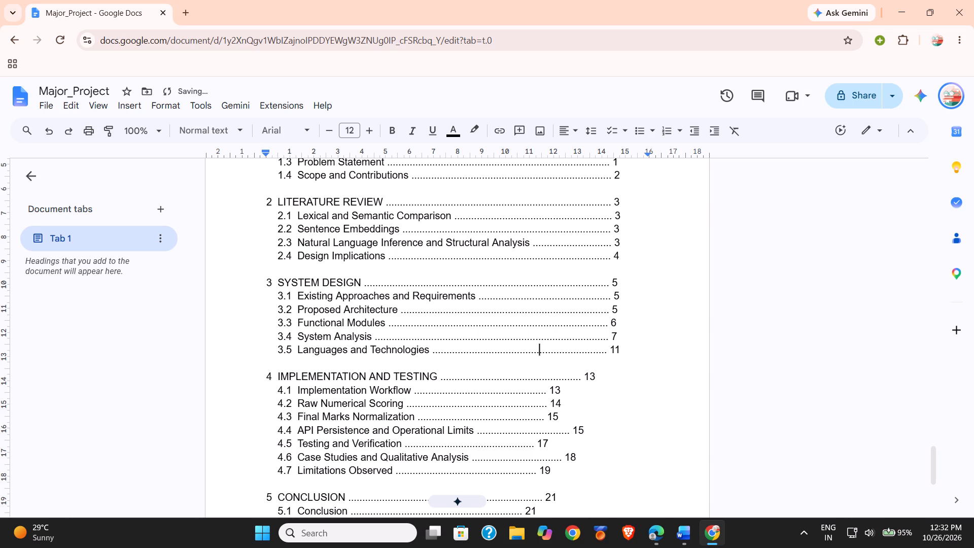
Lengthen the dot leader of the 4 IMPLEMENTATION AND TESTING entry so its page number aligns with the Languages and Technologies entry's.
left_click(521, 379)
type("..")
type("..")
Lengthen the dot leader of the 4.1 Implementation Workflow entry so its page number aligns with the IMPLEMENTATION AND TESTING entry's.
left_click(522, 393)
scroll(522, 393, "down", 1)
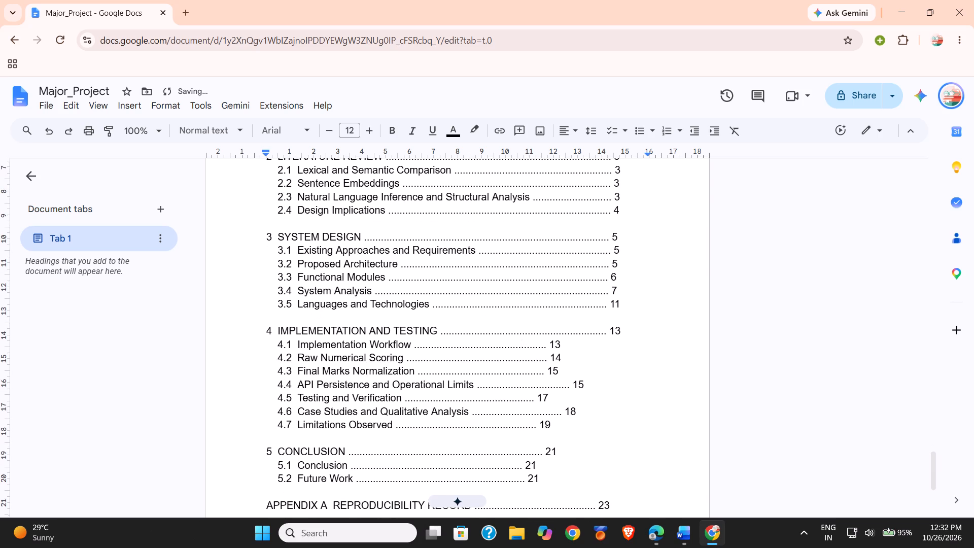
key("period")
key("period")
key("period")
key("period")
key("period")
key("period")
key("period")
key("period")
key("period")
key("period")
key("period")
key("period")
key("period")
key("period")
key("period")
key("period")
key("period")
key("period")
key("period")
key("period")
key("period")
Lengthen the dot leader of the 4.2 Raw Numerical Scoring entry so its page number aligns with the Implementation Workflow entry's.
left_click(515, 358)
scroll(515, 358, "down", 1)
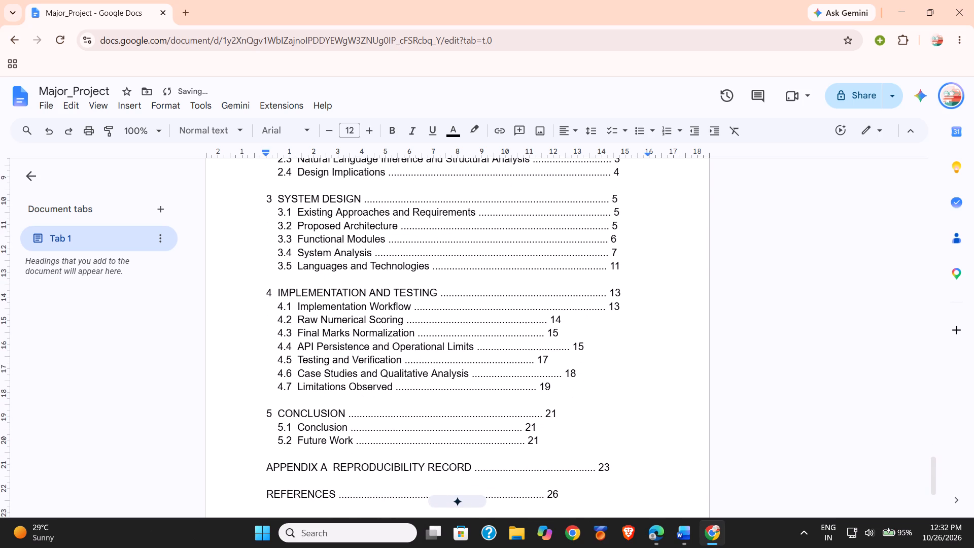
key("period")
key("period")
key("period")
key("period")
key("period")
key("period")
key("period")
key("period")
key("period")
key("period")
key("period")
key("period")
key("period")
key("period")
key("period")
key("period")
key("period")
key("period")
key("period")
key("period")
key("period")
Lengthen the dot leader of the 4.3 Final Marks Normalization entry so its page number aligns with the Raw Numerical Scoring entry's.
left_click(524, 332)
key("period")
key("period")
key("period")
key("period")
key("period")
key("period")
key("period")
key("period")
key("period")
key("period")
key("period")
key("period")
key("period")
key("period")
key("period")
key("period")
key("period")
key("period")
key("period")
key("period")
key("period")
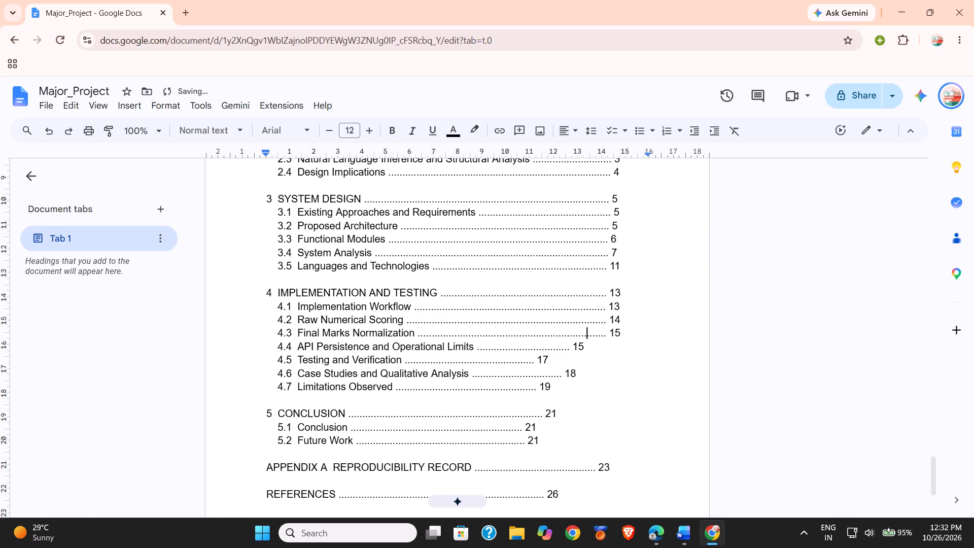
Lengthen the dot leader of the 4.4 API Persistence and Operational Limits entry so its page number aligns with the Final Marks Normalization entry's.
left_click(526, 346)
scroll(526, 346, "down", 1)
type("..")
key("BackSpace")
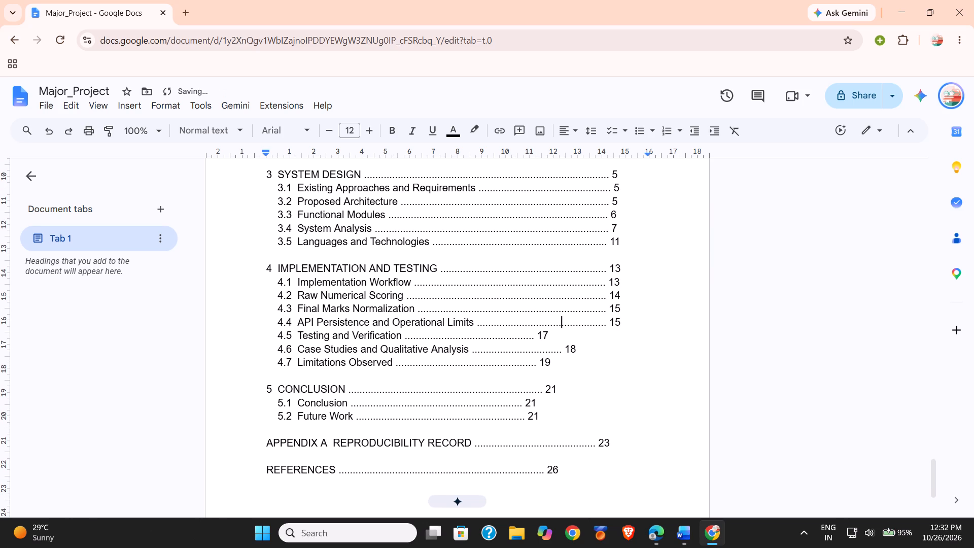
Lengthen the dot leader of the 4.5 Testing and Verification entry so its page number aligns with the entry above.
left_click(515, 337)
key("period")
key("period")
key("period")
key("period")
key("period")
key("period")
key("period")
key("period")
key("period")
key("period")
key("period")
key("period")
key("period")
key("period")
key("period")
key("period")
key("period")
key("period")
key("period")
key("period")
type(".....")
Lengthen the dot leader of the 4.6 Case Studies and Qualitative Analysis entry so its page number aligns with the Testing and Verification entry's.
left_click(526, 353)
key("period")
key("period")
key("period")
key("period")
key("period")
key("period")
key("period")
key("period")
key("period")
key("period")
key("period")
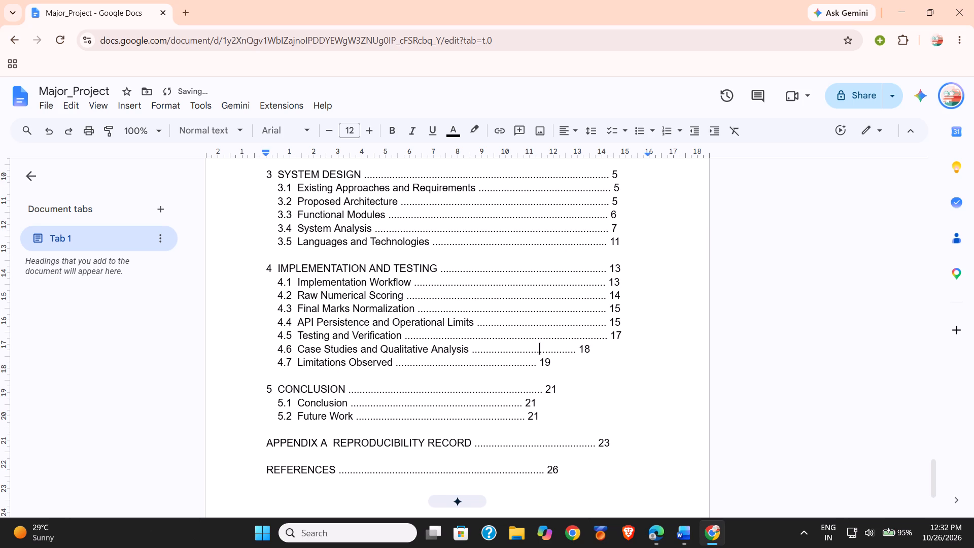
type(".....")
Lengthen the dot leader of the 4.7 Limitations Observed entry so its page number aligns with the entry above.
left_click(511, 362)
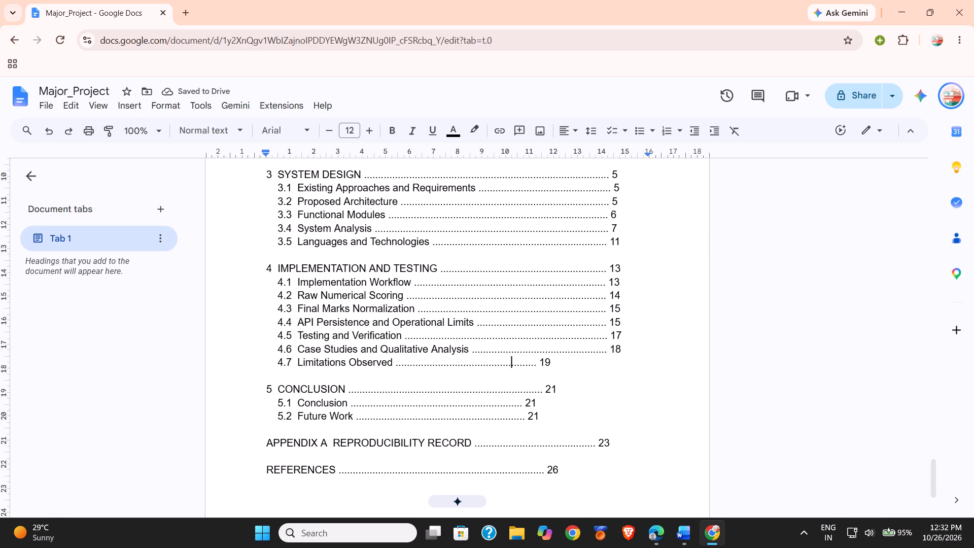
type(".....")
type("...........")
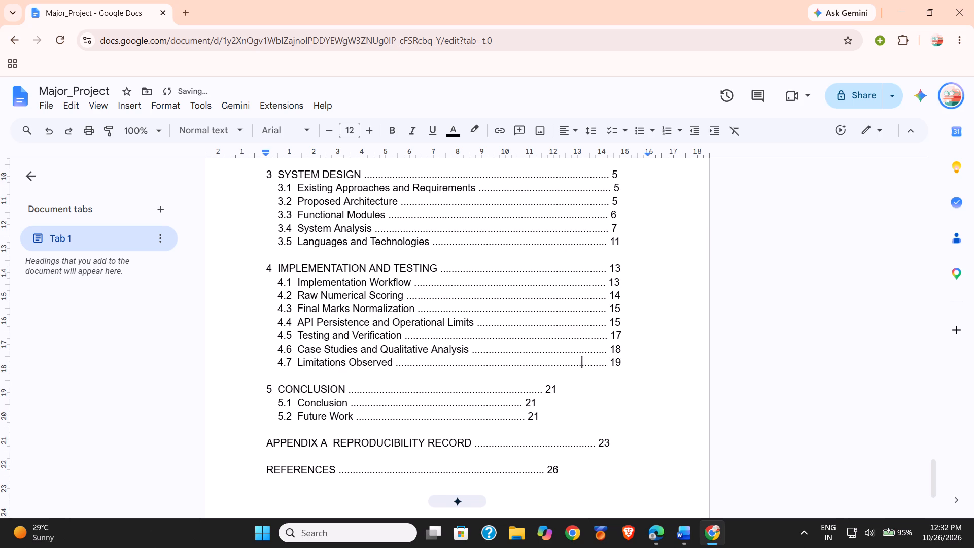
Lengthen the dot leader of the 5 CONCLUSION entry so its page number aligns with the Limitations Observed entry's.
left_click(499, 387)
key("period")
key("period")
key("period")
key("period")
key("period")
key("period")
key("period")
key("period")
key("period")
key("period")
key("period")
key("period")
key("period")
key("period")
key("period")
key("period")
type("...")
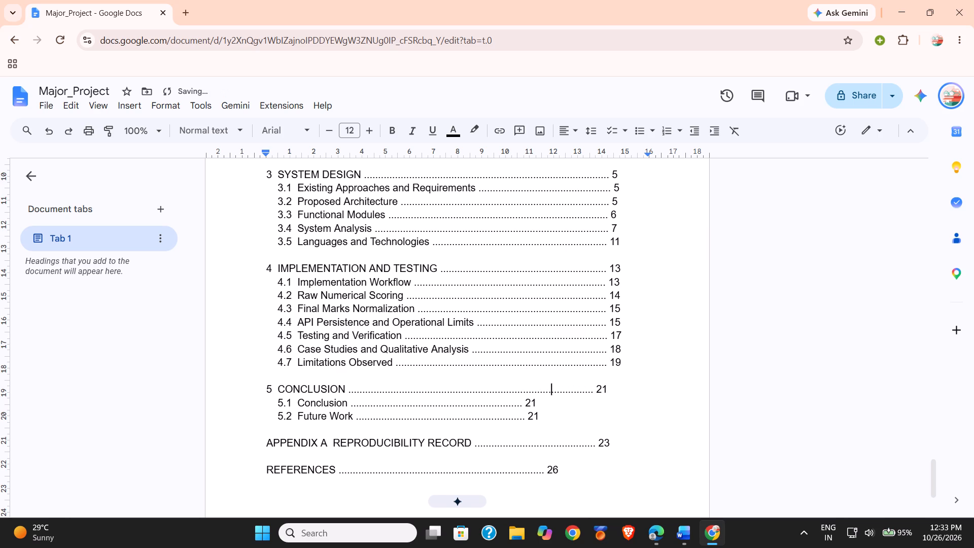
type("....")
Lengthen the dot leader of the 5.1 Conclusion entry so its page number aligns with the 5 CONCLUSION entry's.
left_click(496, 405)
key("period")
key("period")
key("period")
key("period")
key("period")
key("period")
key("period")
key("period")
key("period")
key("period")
key("period")
key("period")
key("period")
key("period")
key("period")
key("period")
key("period")
key("period")
key("period")
key("period")
key("BackSpace")
key("BackSpace")
Lengthen the dot leader of the 5.2 Future Work entry so its page number aligns with the entry above.
left_click(478, 418)
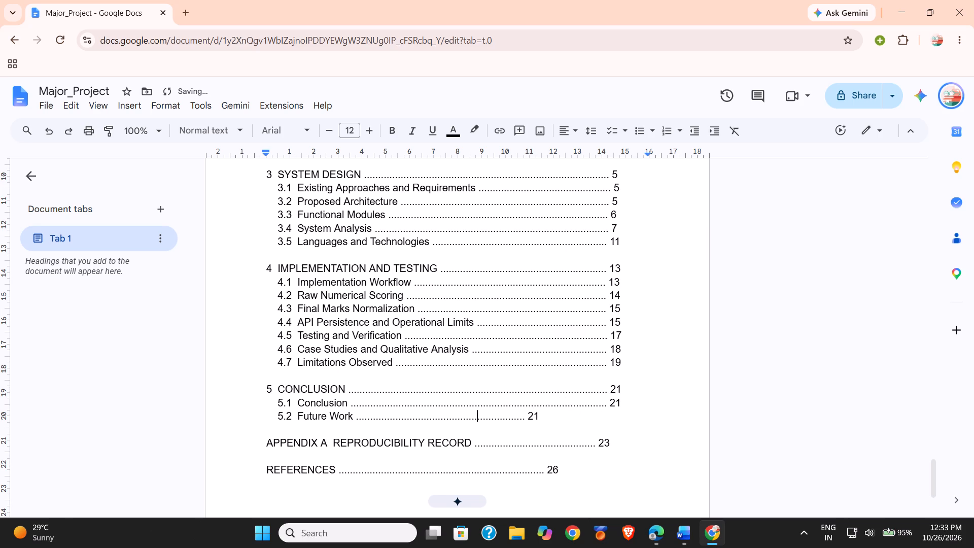
key("period")
key("period")
key("period")
key("period")
key("period")
key("period")
key("period")
key("period")
key("period")
key("period")
key("period")
key("period")
key("period")
key("period")
key("period")
key("period")
key("period")
key("period")
key("period")
key("period")
type("..")
Lengthen the dot leader of the APPENDIX A REPRODUCIBILITY RECORD entry so its page number aligns with the Future Work entry's.
scroll(486, 428, "down", 1)
left_click(537, 388)
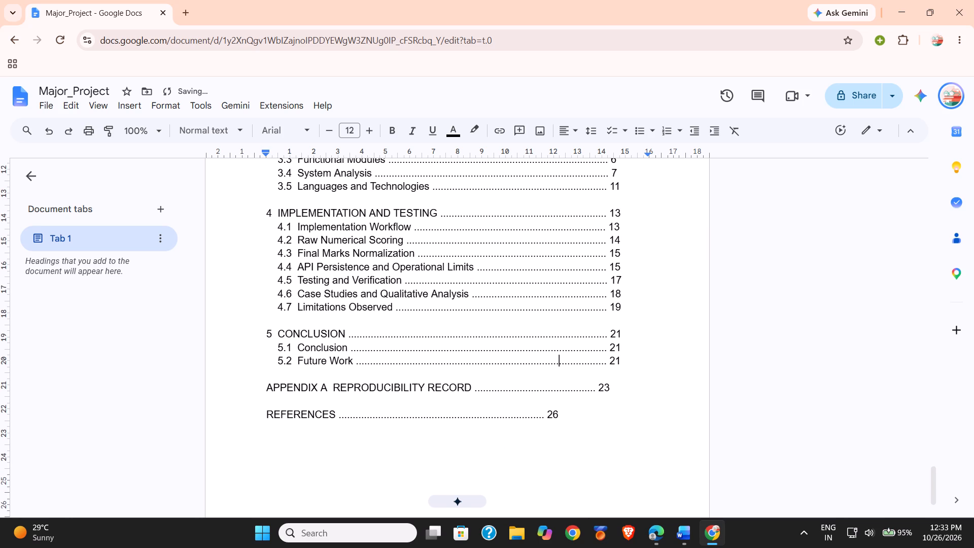
type("....")
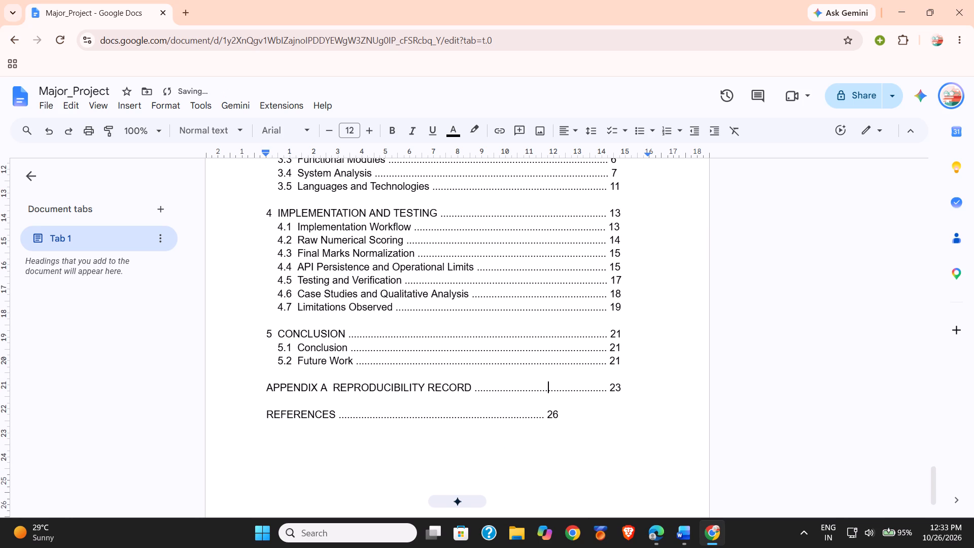
Lengthen the dot leader of the REFERENCES entry so its page number aligns with the Appendix A entry's.
left_click(537, 416)
type("....")
Retype the CERTIFICATE entry in the table of contents as Certificate, followed by a single space before its dot leader.
scroll(537, 416, "down", 2)
scroll(537, 416, "up", 3)
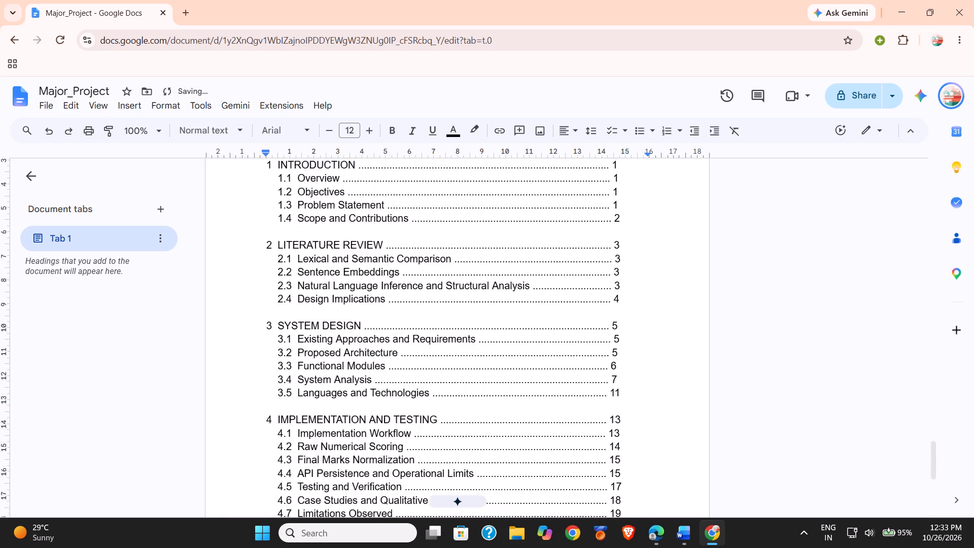
scroll(537, 416, "down", 2)
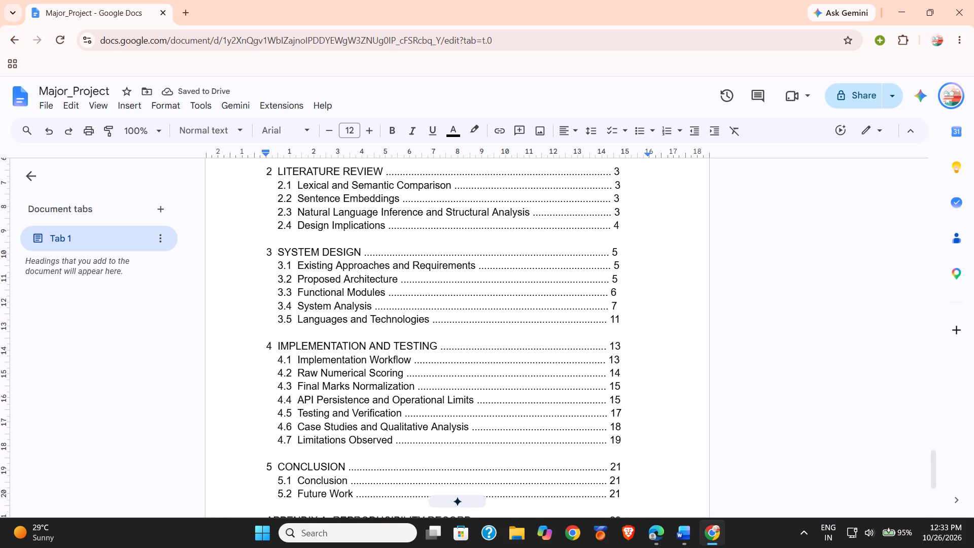
scroll(537, 416, "down", 1)
scroll(537, 416, "up", 1)
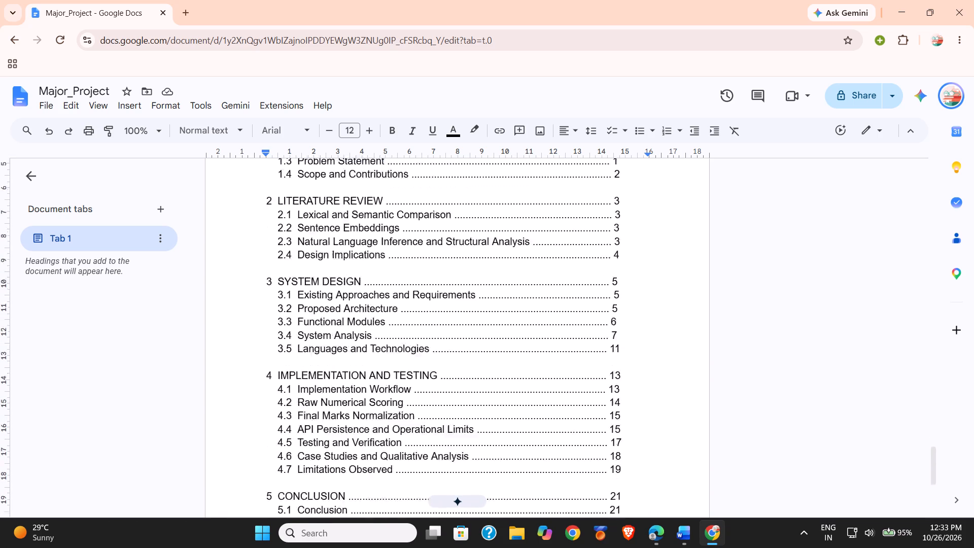
scroll(537, 416, "up", 1)
scroll(500, 393, "up", 2)
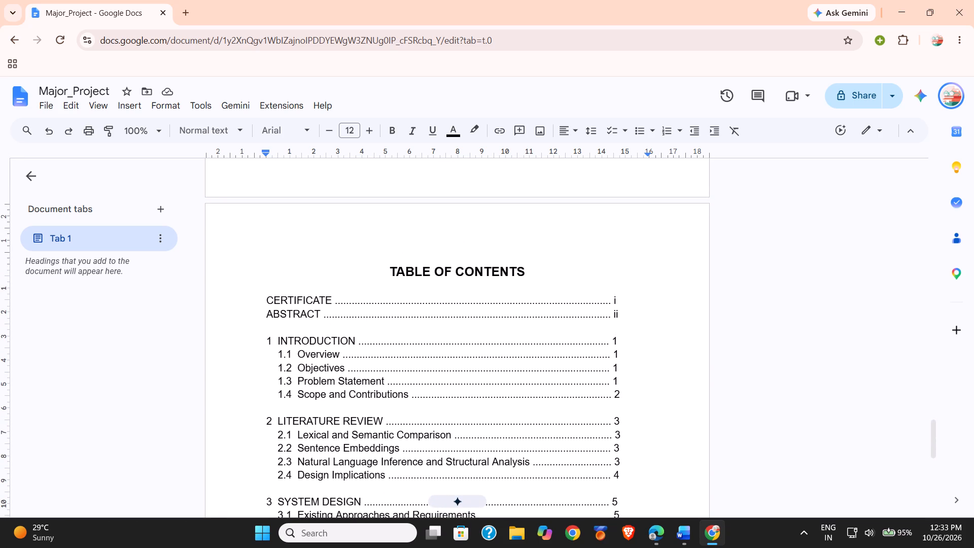
left_click(334, 296)
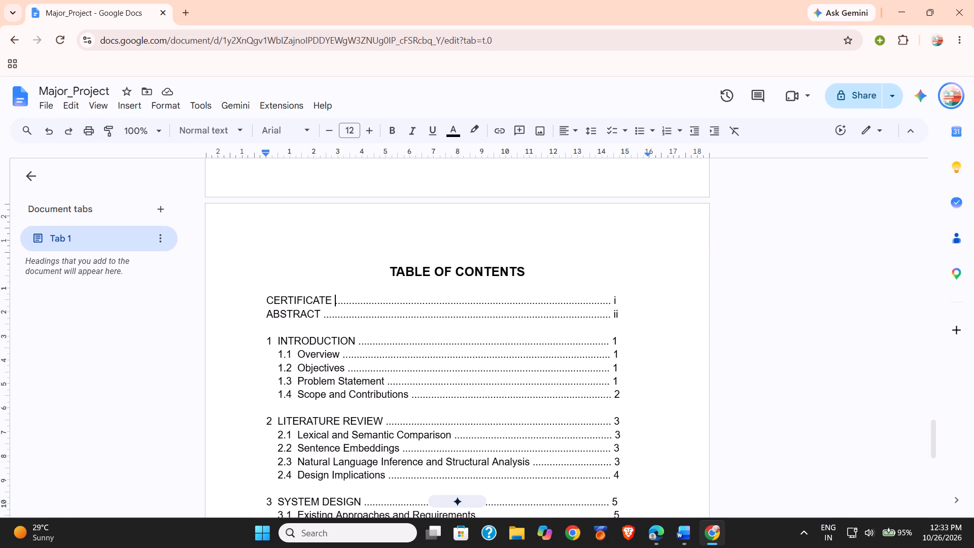
left_click(332, 300)
left_click_drag(332, 300, 275, 303)
type("Certiic")
key("BackSpace")
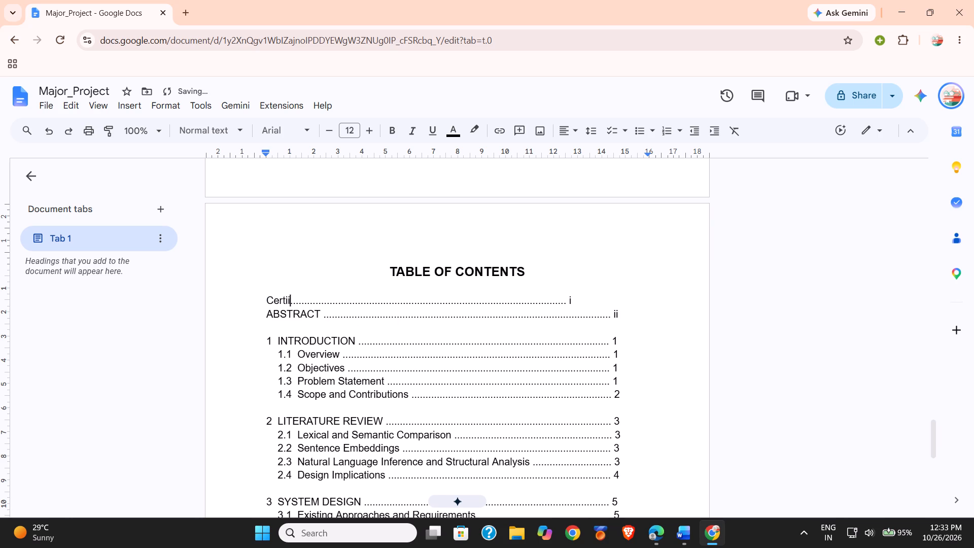
key("BackSpace")
type("ficate")
key("space")
key("space")
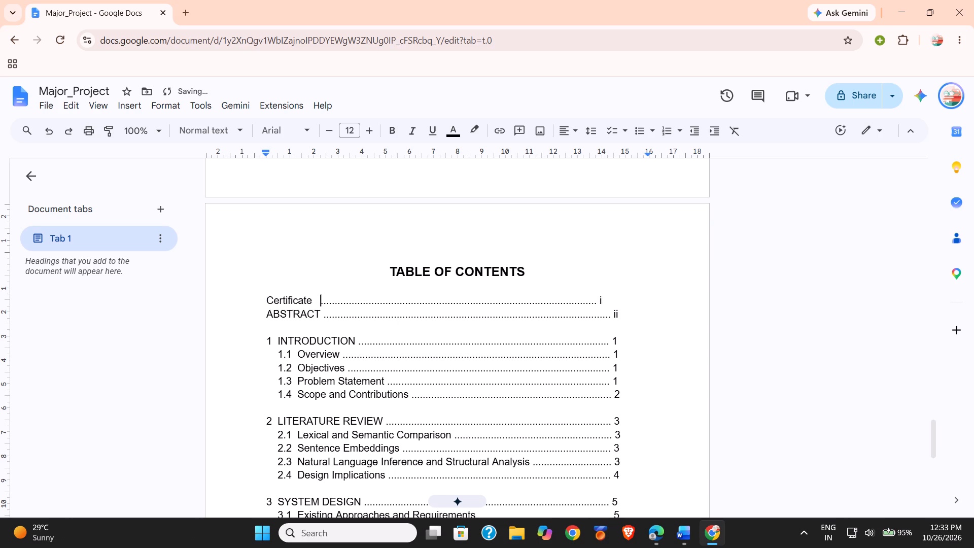
key("space")
key("space")
key("space")
key("space")
key("space")
key("BackSpace")
key("BackSpace")
key("BackSpace")
key("BackSpace")
key("BackSpace")
key("BackSpace")
key("BackSpace")
Lengthen the dot leader of the Certificate entry so its page number i realigns with the other page numbers.
key("Right")
type(".......")
key("BackSpace")
key("Left")
key("Left")
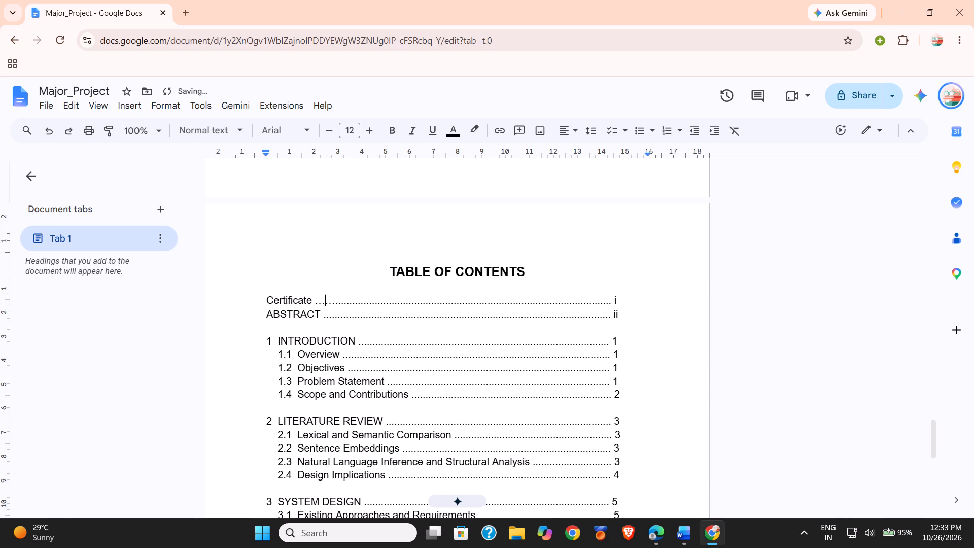
Retype the ABSTRACT entry as Abstract and lengthen its dot leader so its page number ii realigns.
key("Down")
key("Left")
key("Left")
key("ctrl+BackSpace")
type("Abstract")
key("space")
type(".....")
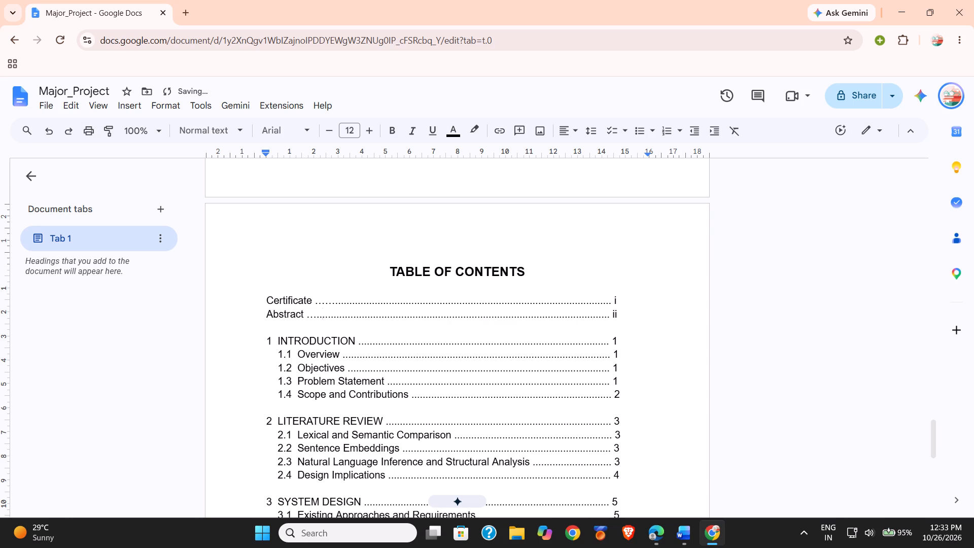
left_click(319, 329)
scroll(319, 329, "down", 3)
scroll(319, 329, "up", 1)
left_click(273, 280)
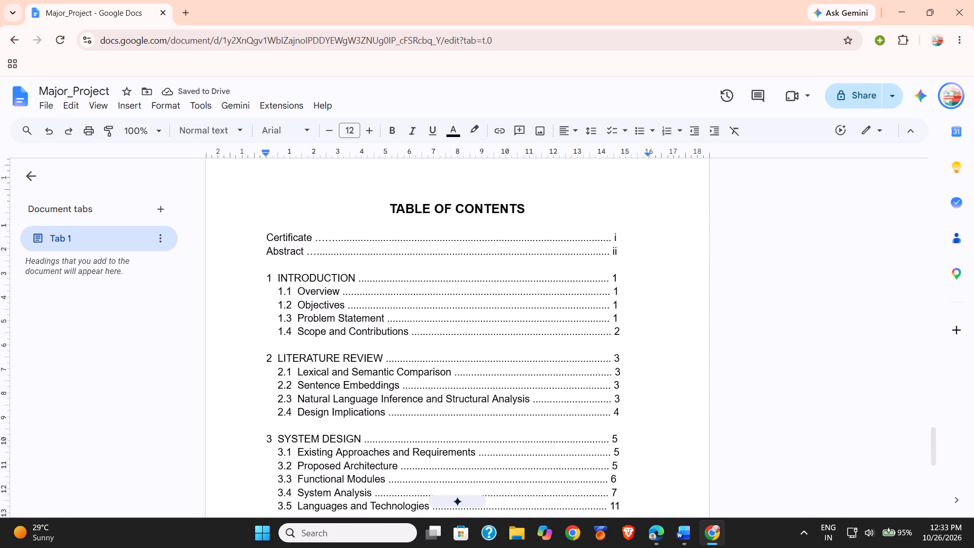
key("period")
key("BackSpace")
Add blank lines below the REFERENCES entry until a new page starts after the table of contents.
scroll(273, 280, "down", 5)
left_click(369, 370)
key("Return")
key("Return")
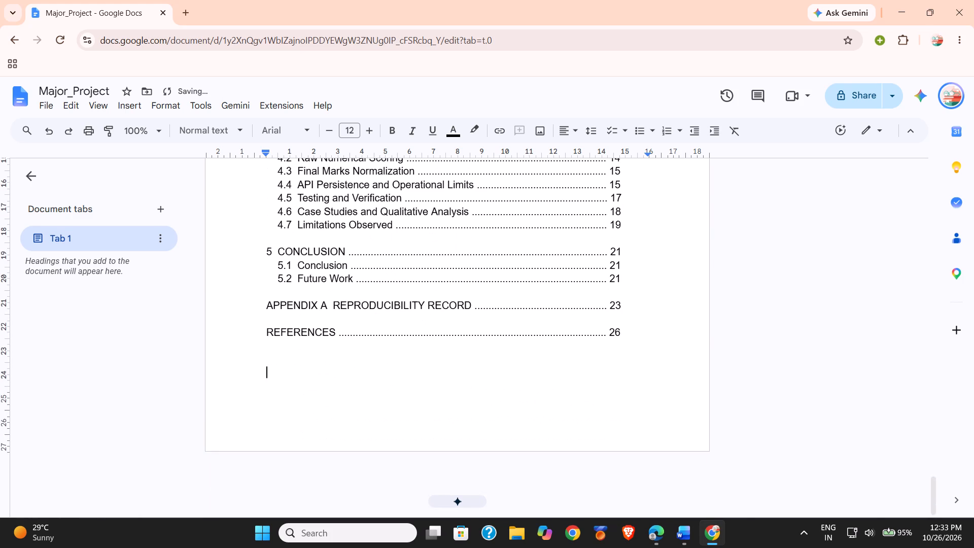
key("Return")
key("Return")
key("BackSpace")
key("BackSpace")
key("Return")
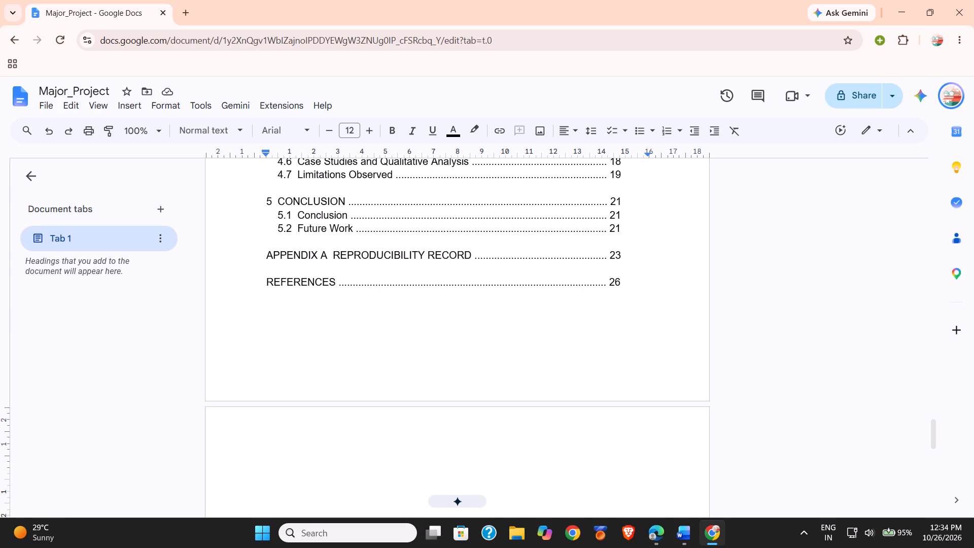
scroll(369, 370, "down", 1)
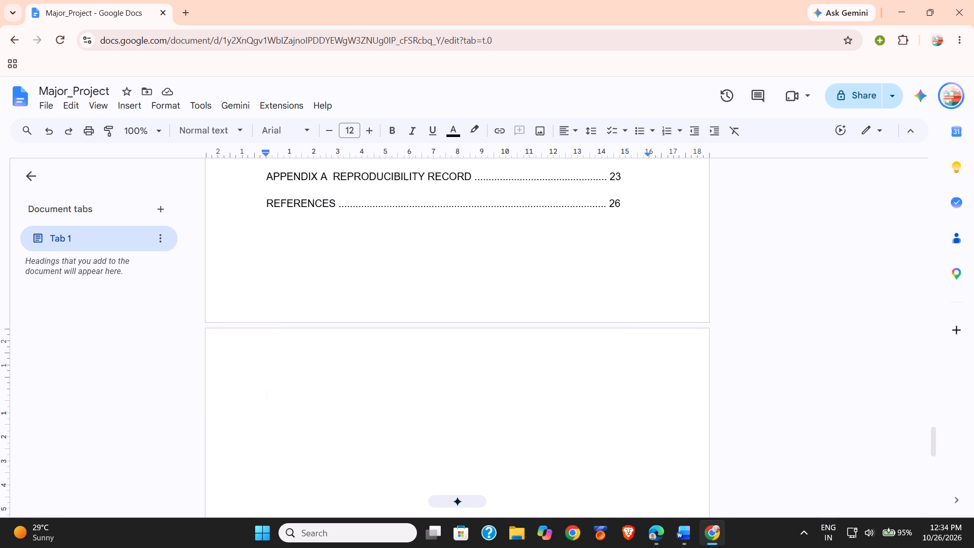
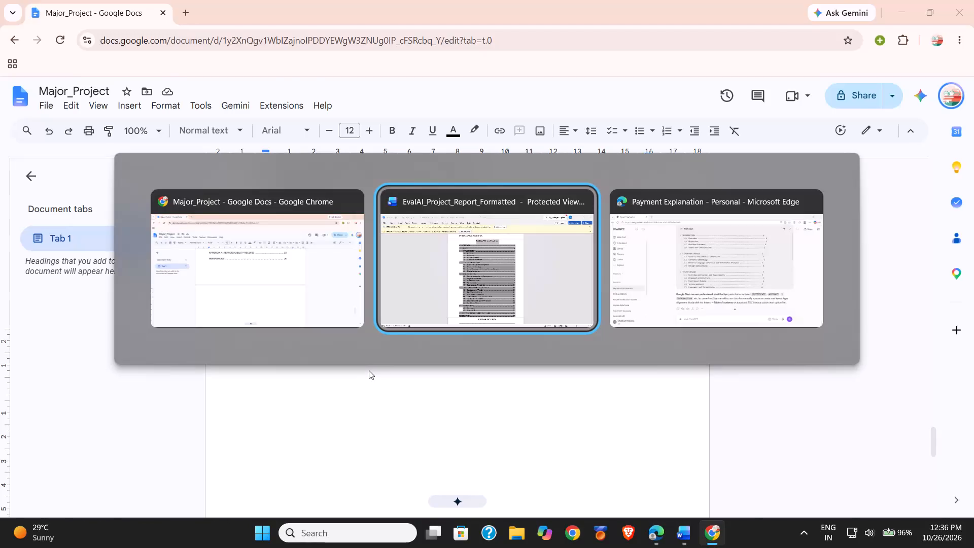
Copy the LIST OF FIGURES heading and its five entries from the Word report EvalAI_Project_Report_Formatted and paste them onto the new page in Major_Project.
left_click(421, 375)
scroll(421, 375, "down", 4)
scroll(421, 375, "up", 1)
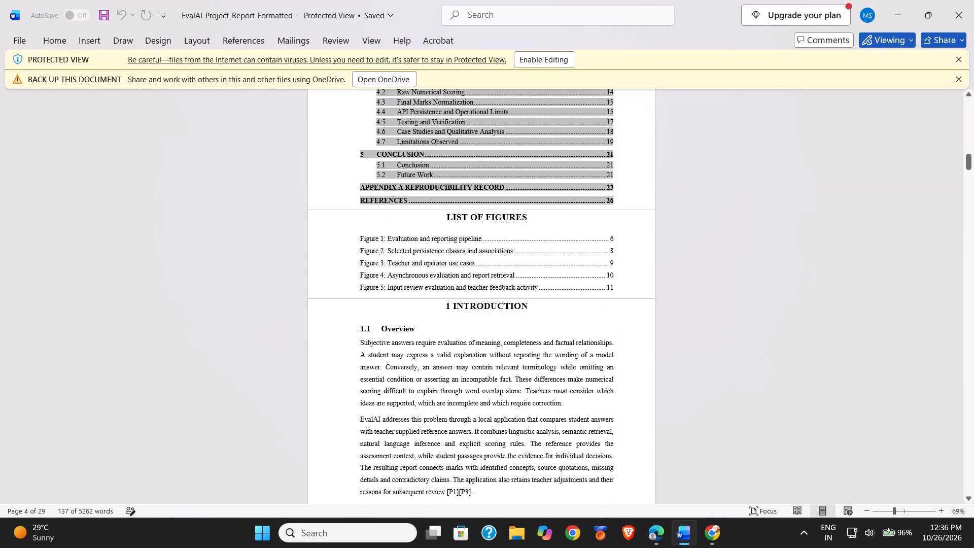
scroll(421, 375, "up", 1)
scroll(461, 319, "up", 2, "ctrl")
scroll(461, 319, "up", 1)
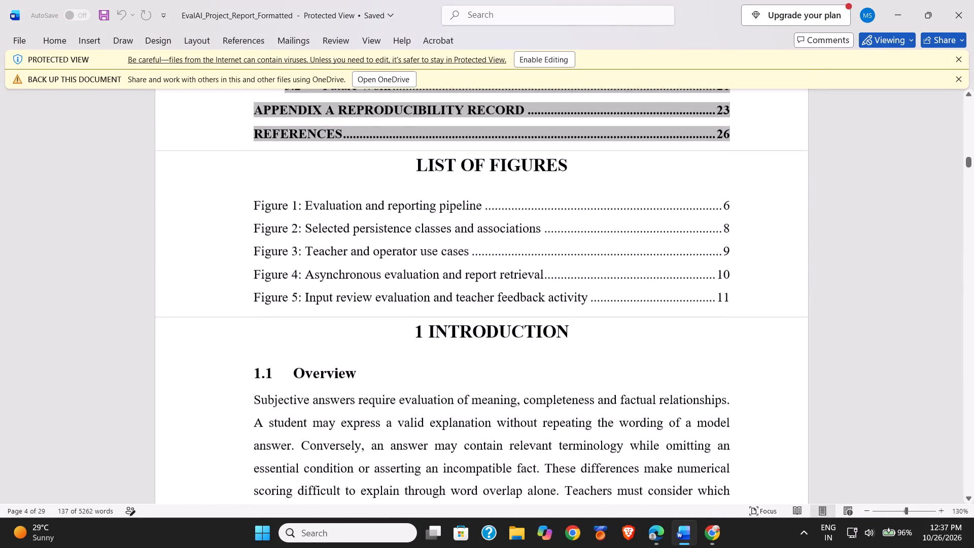
scroll(461, 326, "up", 1)
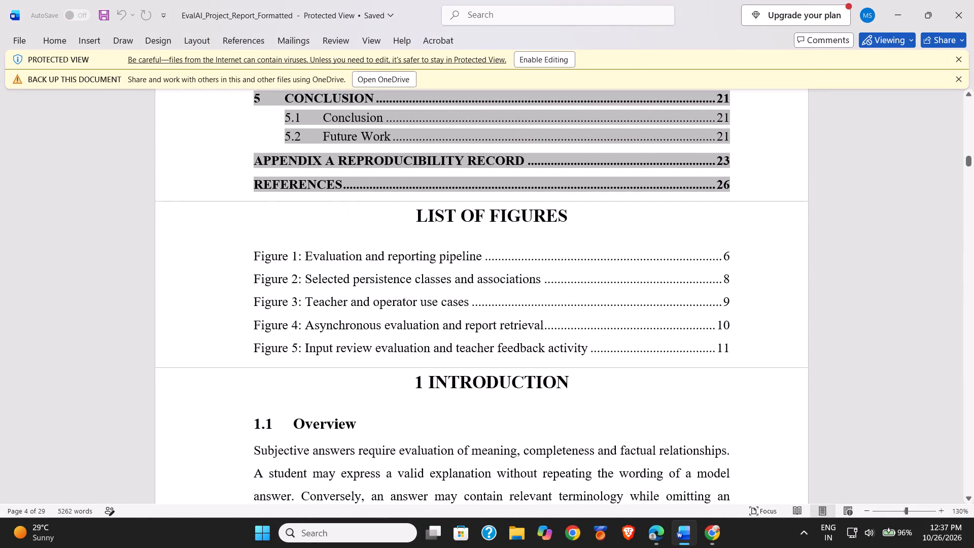
scroll(495, 337, "up", 1)
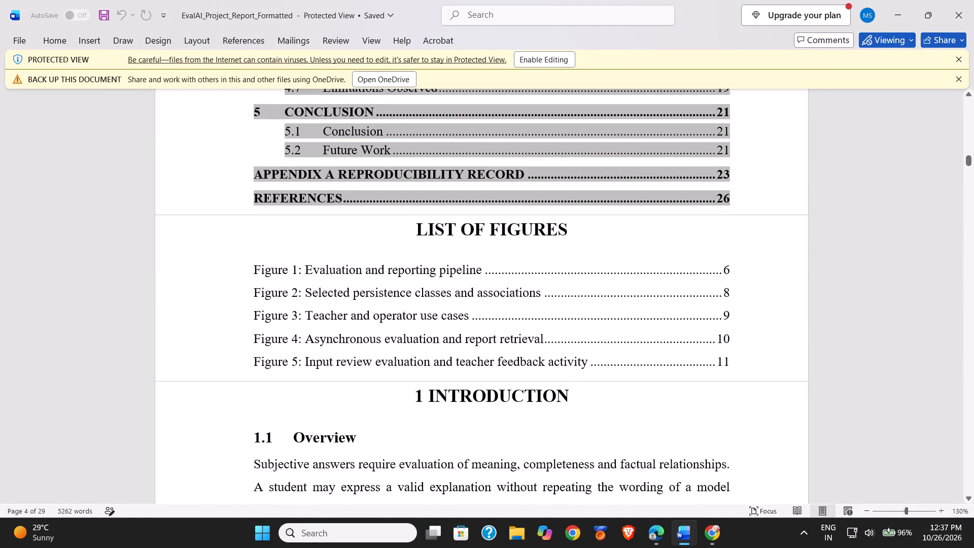
scroll(495, 337, "up", 1)
left_click_drag(738, 356, 717, 356)
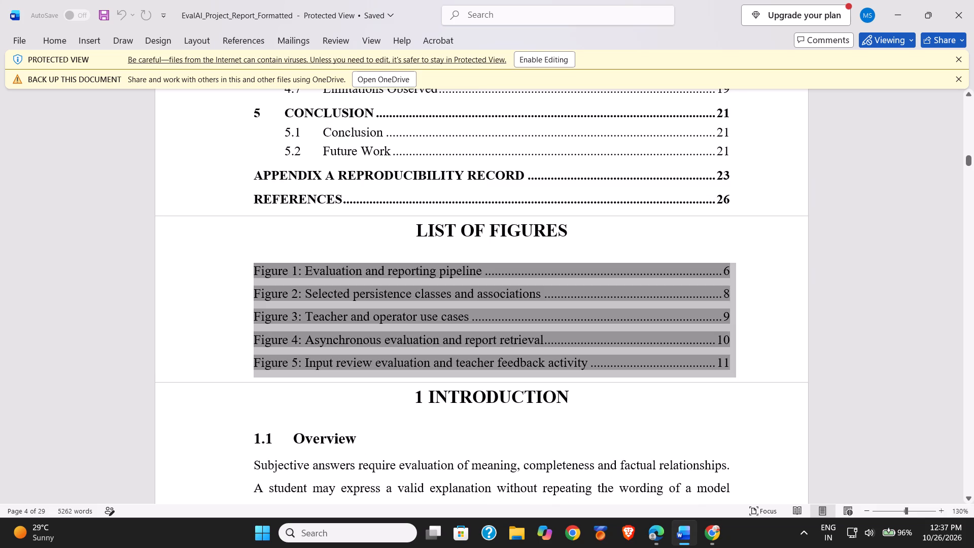
left_click_drag(717, 356, 418, 232)
key("ctrl+c")
key("alt+Tab")
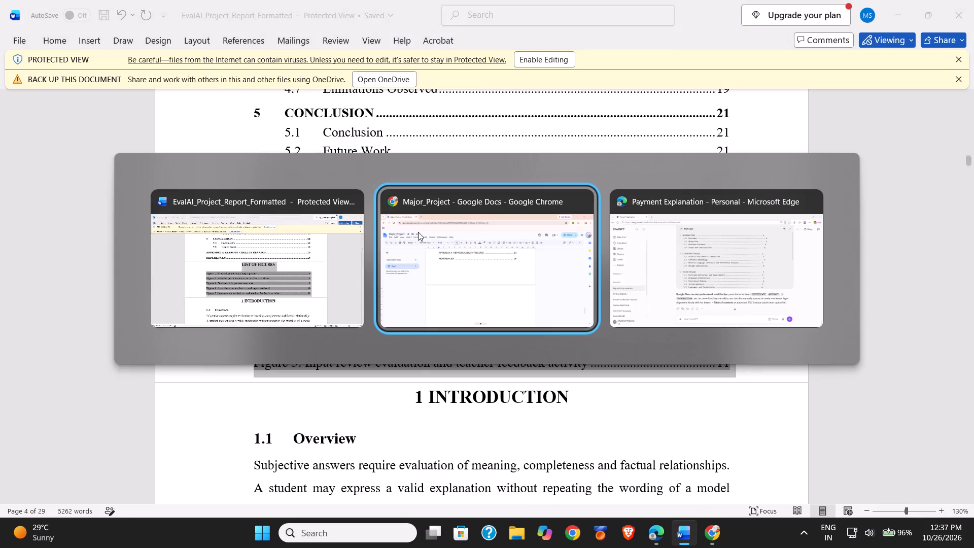
key("ctrl+v")
scroll(512, 386, "down", 2)
scroll(512, 386, "up", 1)
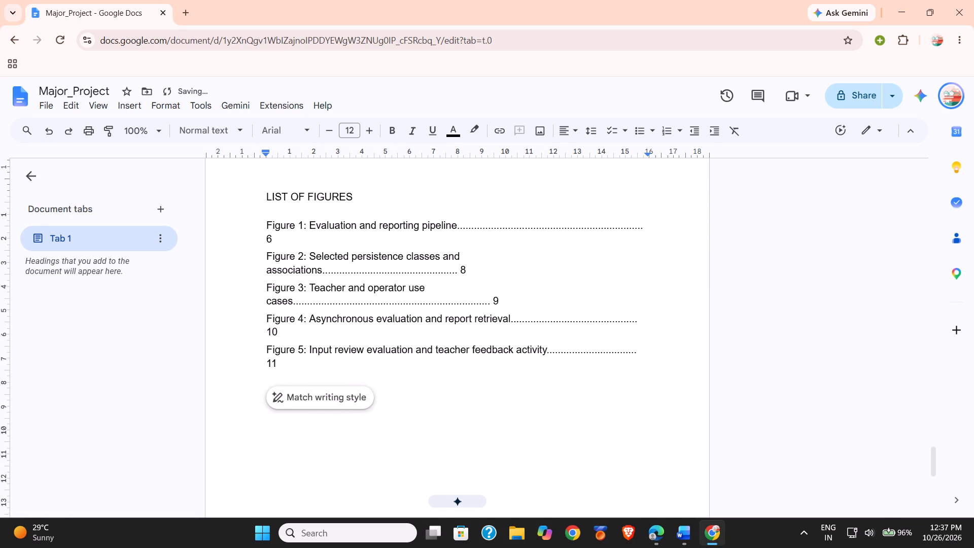
Make the LIST OF FIGURES heading bold, size 15 and centred.
scroll(512, 386, "up", 1)
left_click_drag(361, 222, 258, 208)
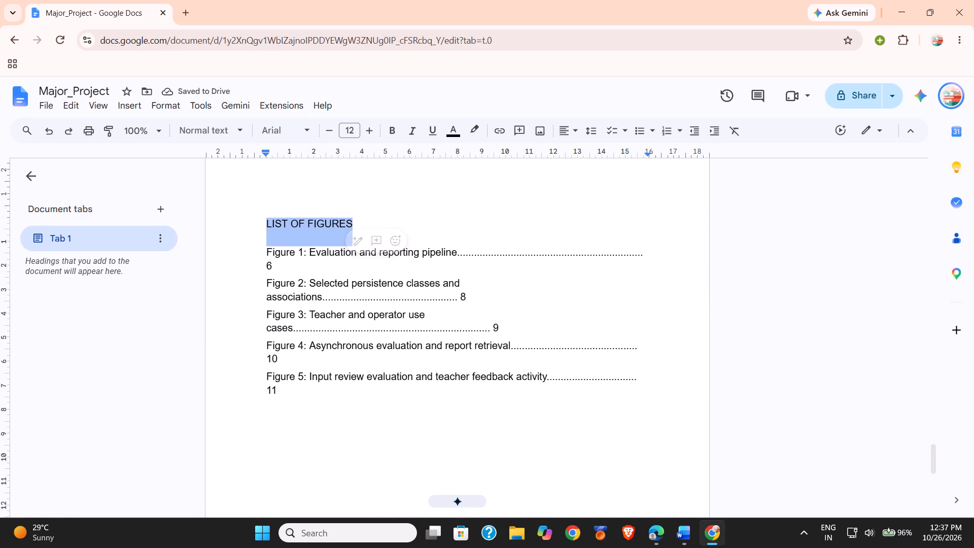
left_click(397, 129)
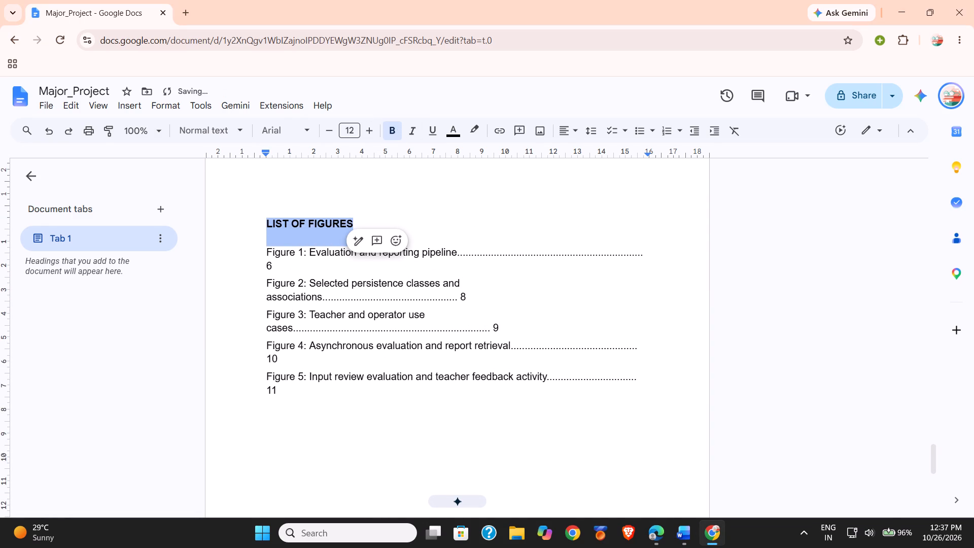
left_click(346, 132)
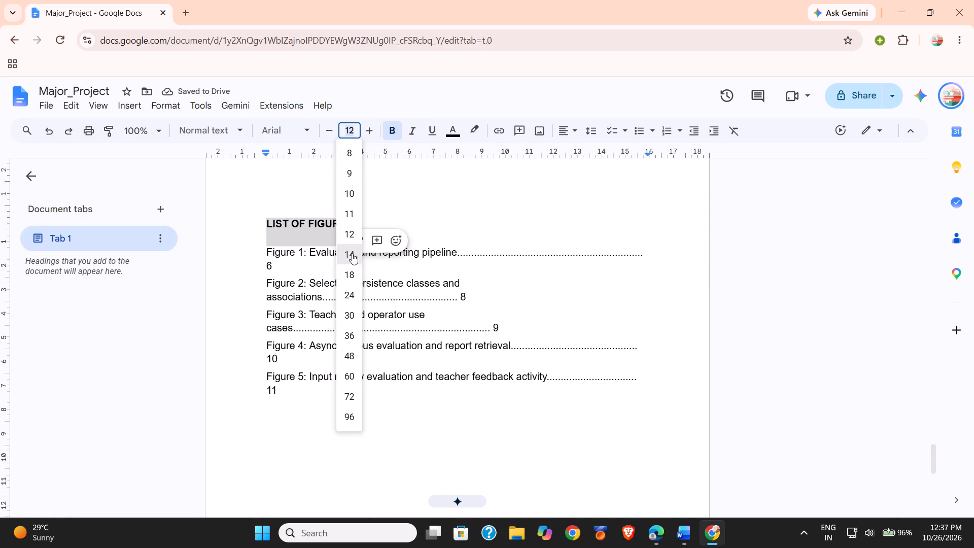
type("15")
key("Return")
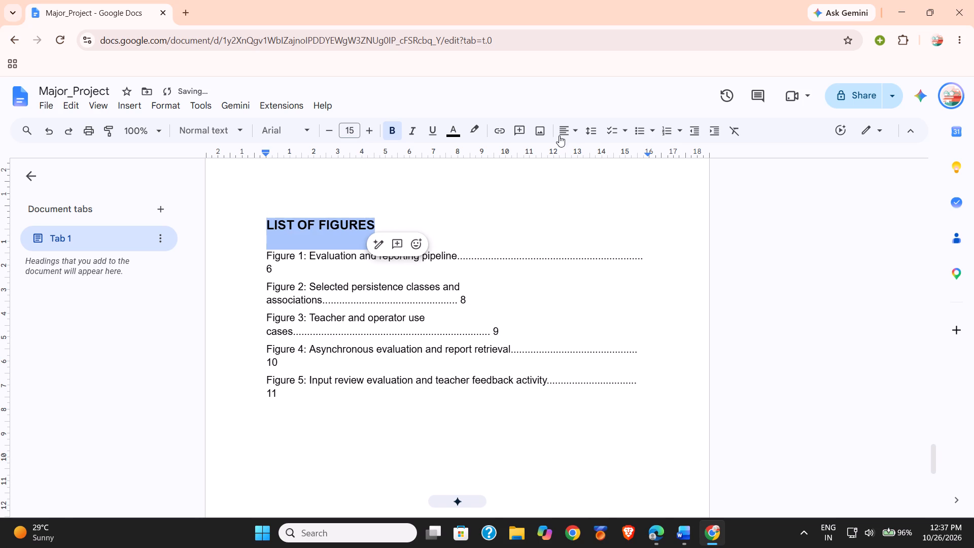
left_click(572, 132)
left_click(585, 151)
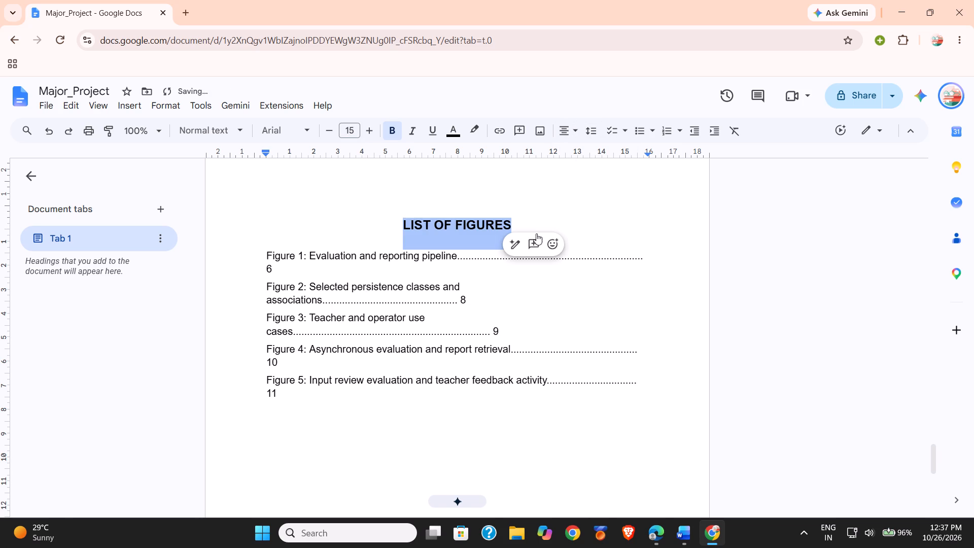
left_click_drag(535, 236, 553, 223)
left_click(553, 223)
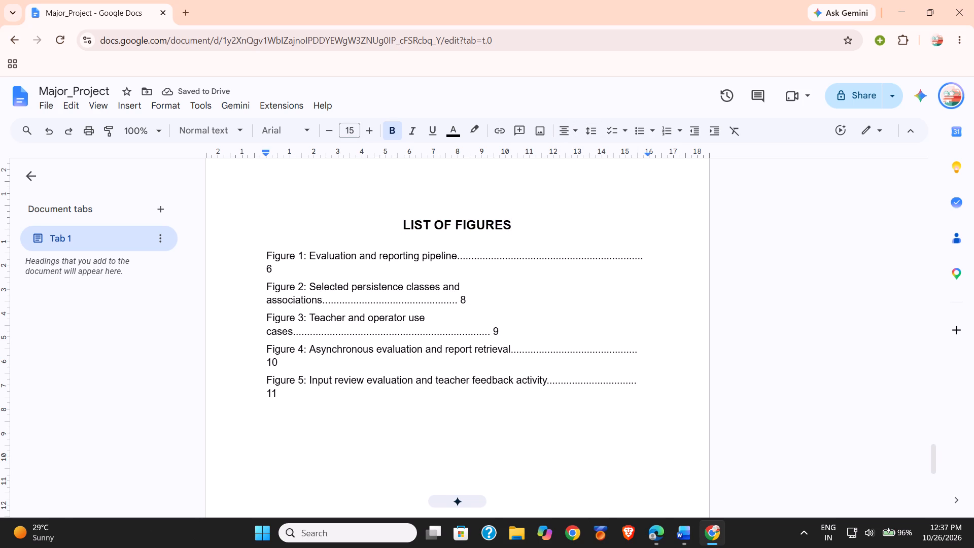
Put the titles of Figure 1 and Figure 2 on their own lines below the figure labels, with a blank line after each entry.
scroll(436, 306, "down", 1)
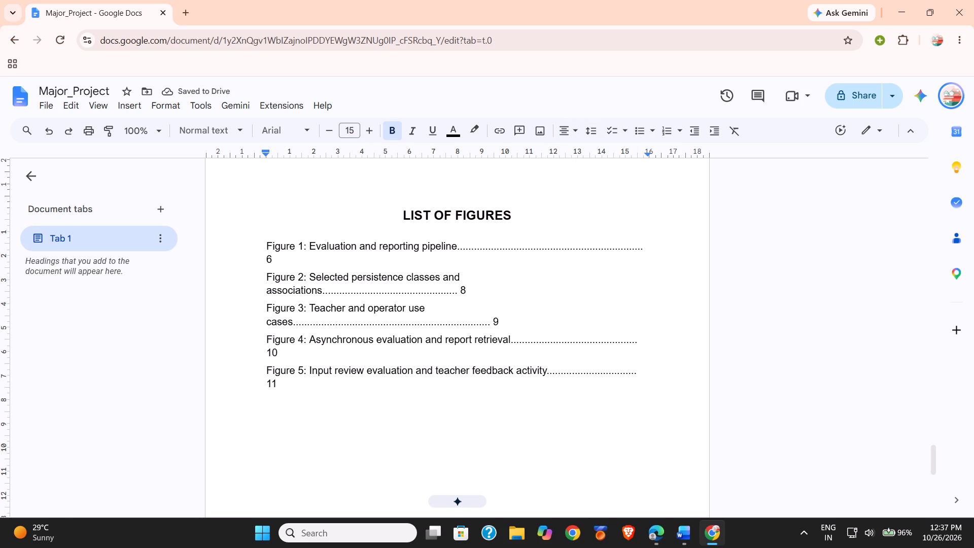
key("alt+Tab")
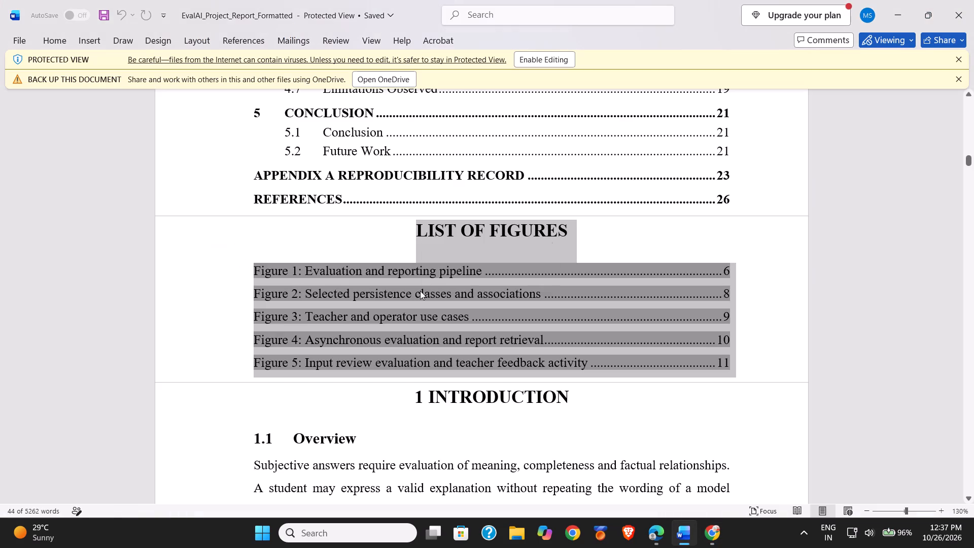
left_click(420, 291)
key("alt+Tab")
left_click(309, 247)
key("Return")
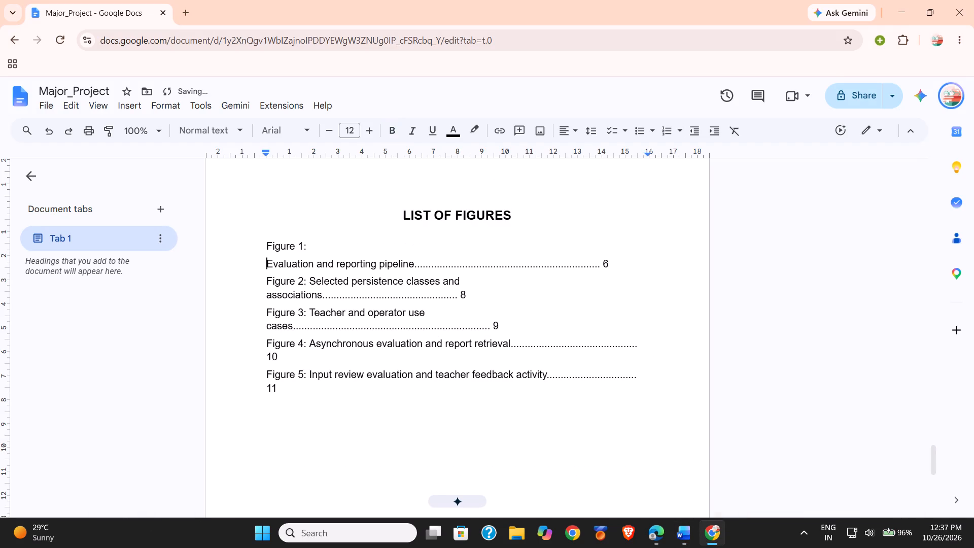
left_click(625, 263)
key("Return")
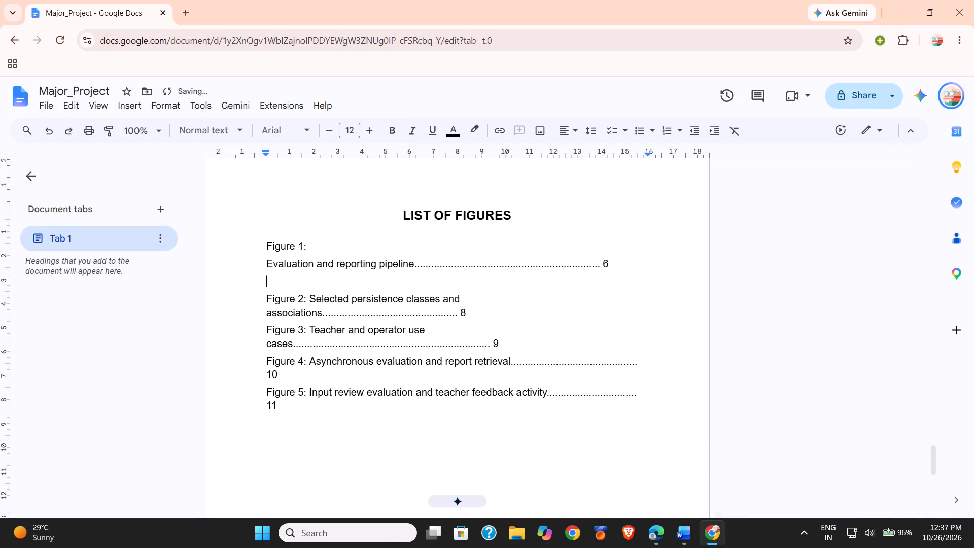
left_click(310, 299)
key("Return")
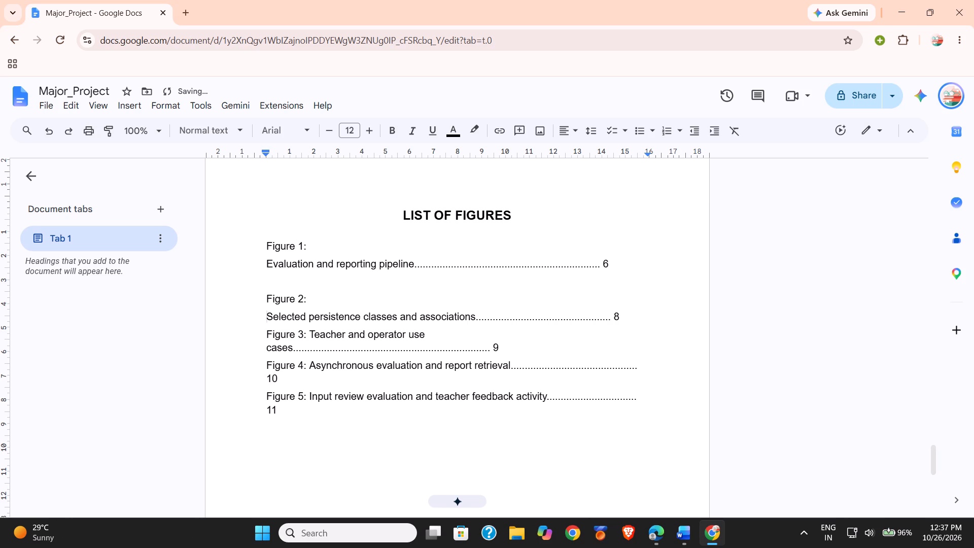
left_click(629, 316)
key("Return")
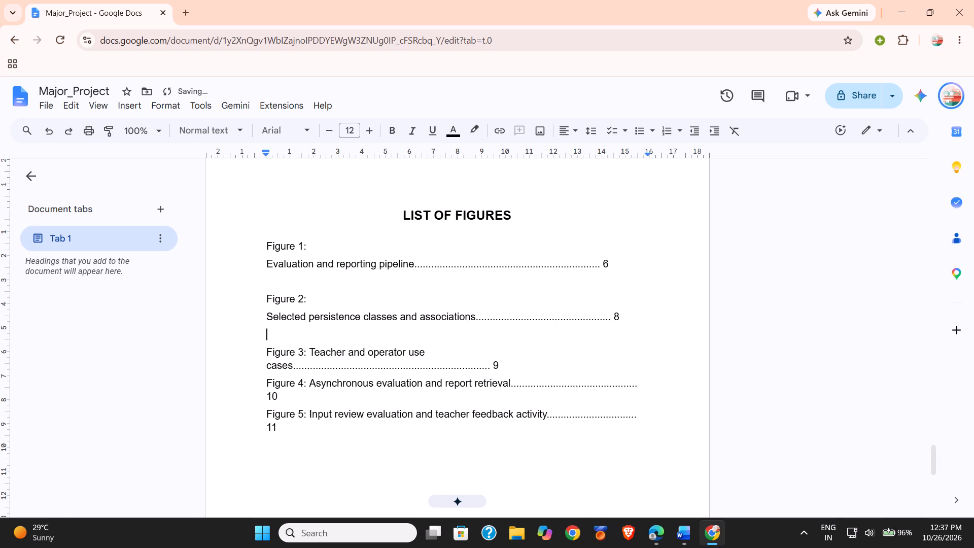
Move the titles of Figures 3, 4 and 5 onto their own lines below the labels, keeping a blank line between entries.
left_click(315, 353)
key("Left")
key("Return")
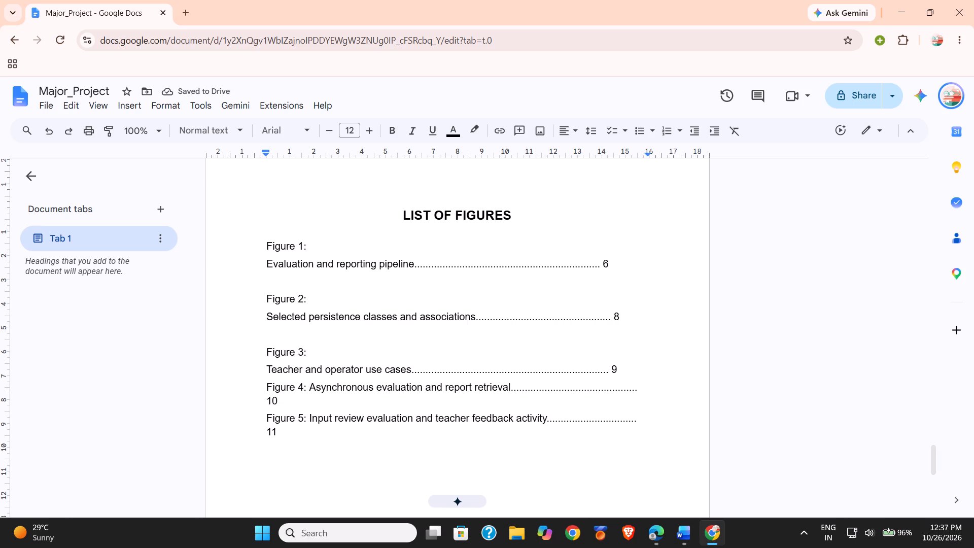
key("Down")
key("Return")
key("ctrl+Right")
key("Right")
key("Right")
key("Return")
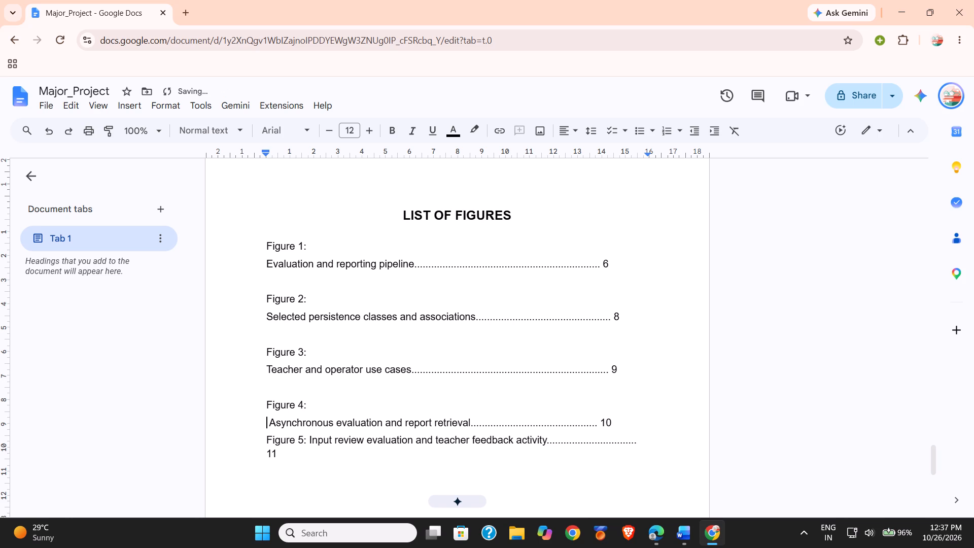
key("Delete")
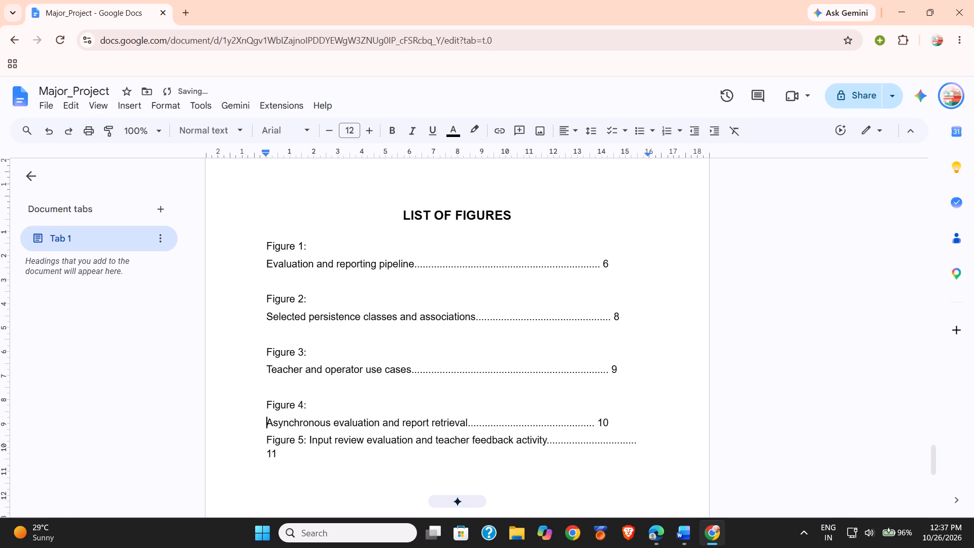
left_click(622, 427)
key("Return")
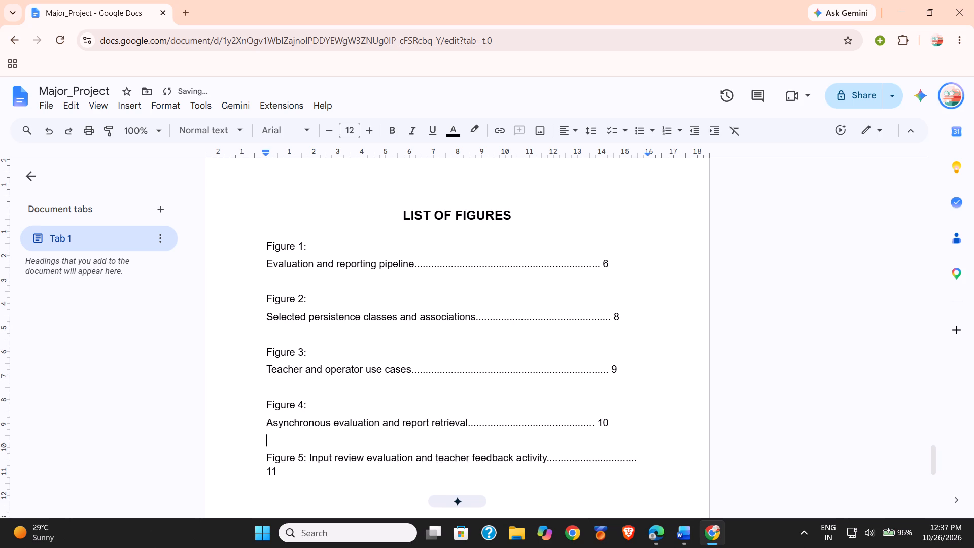
left_click(309, 461)
key("Return")
scroll(430, 466, "down", 1)
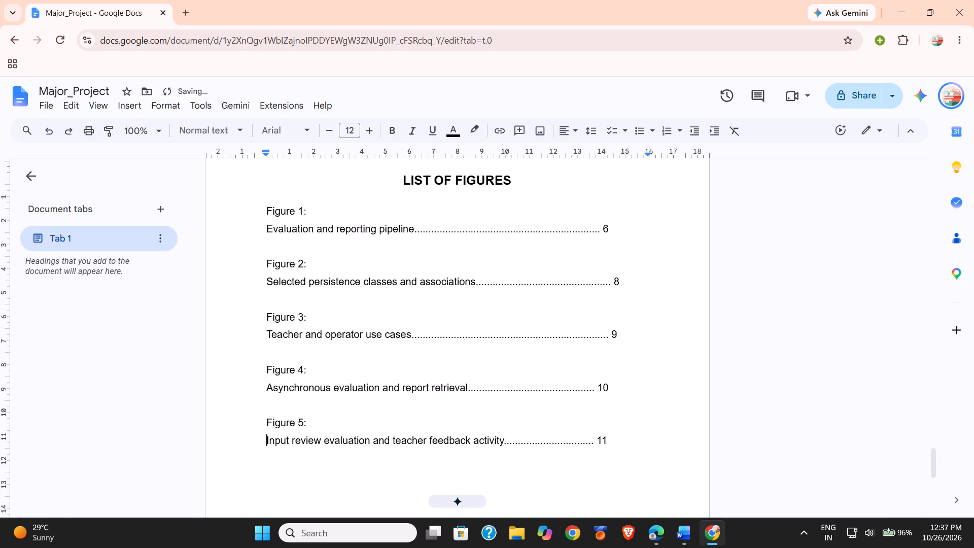
Add five dots to the Figure 1 leader and one to the Figure 2 leader so page numbers 6 and 8 align.
left_click(580, 232)
type(".....")
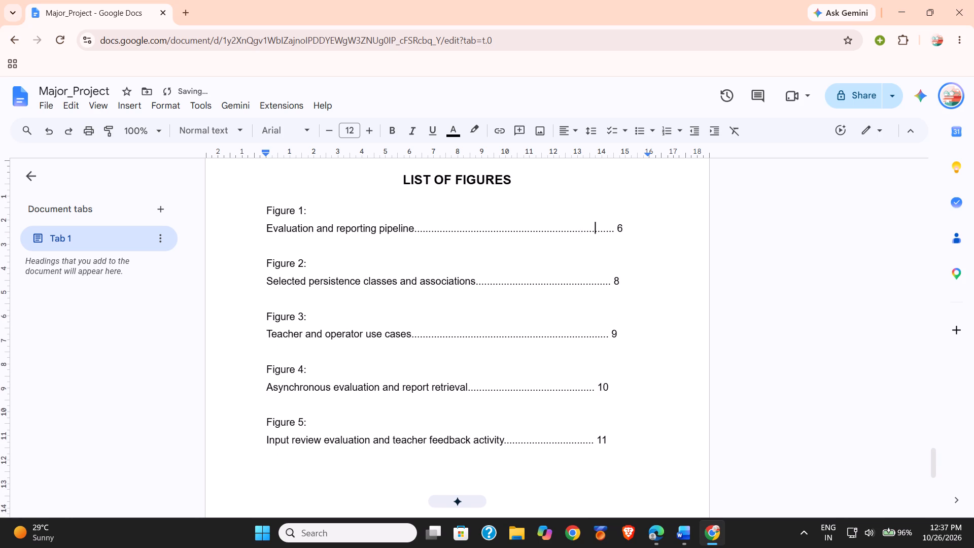
key("Right")
key("Right")
key("Right")
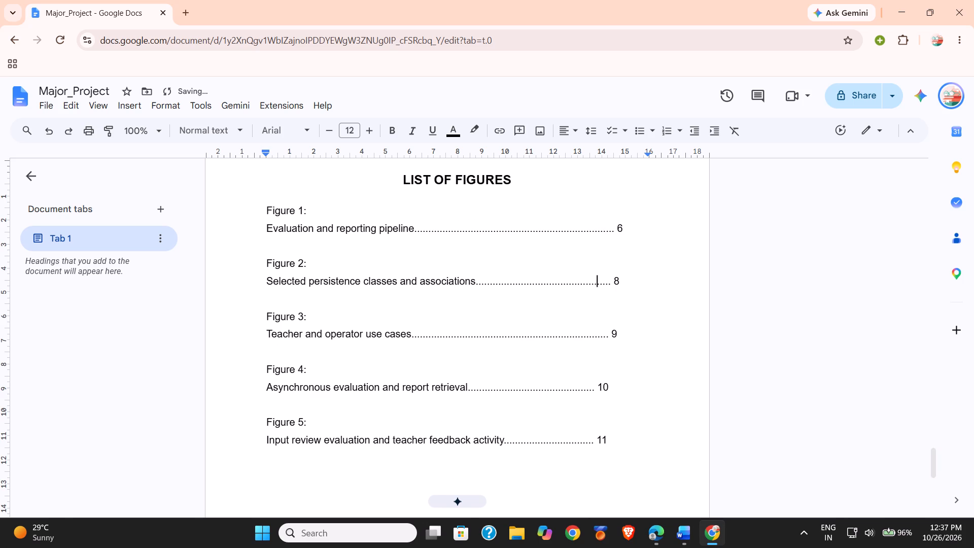
left_click(596, 280)
key("period")
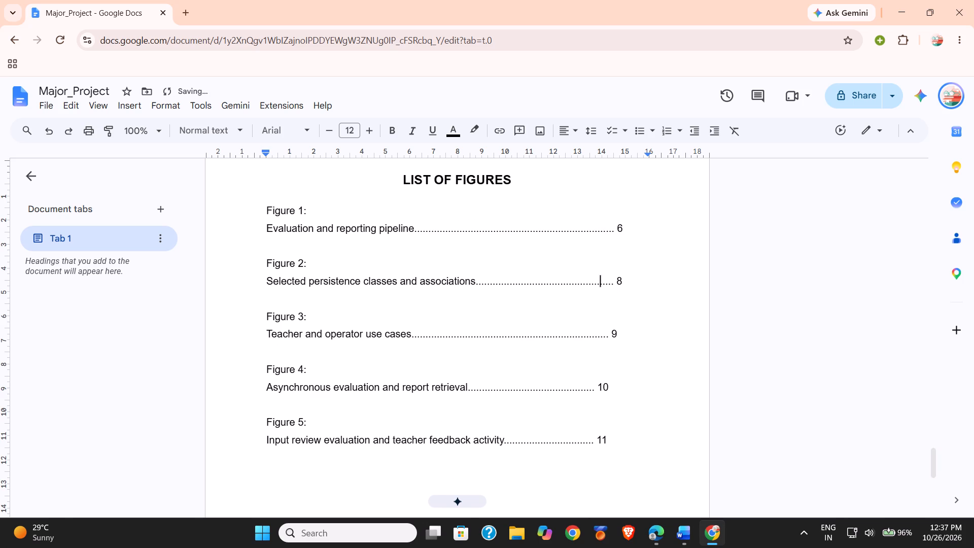
Lengthen the dot leaders by two dots for Figure 3, five for Figure 4 and six for Figure 5 to align their page numbers.
left_click(594, 336)
type("//")
key("BackSpace")
key("BackSpace")
type("..")
left_click(579, 397)
type(".....")
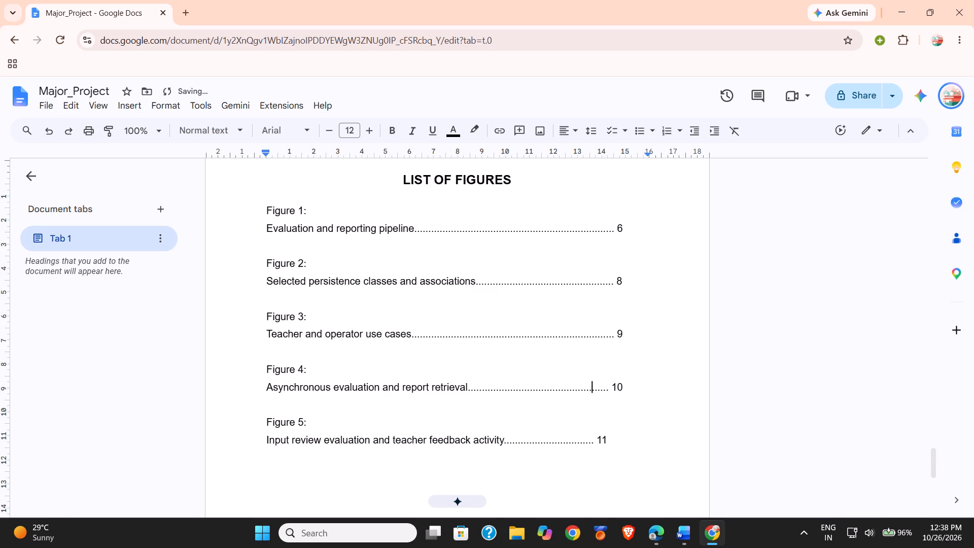
left_click(582, 439)
type("......")
left_click(599, 468)
scroll(599, 468, "down", 3)
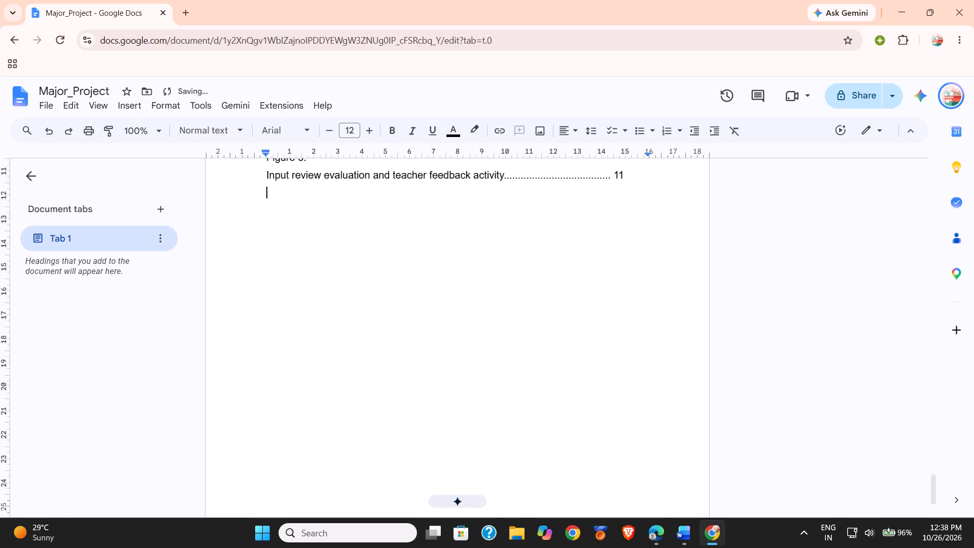
scroll(599, 468, "up", 6)
scroll(599, 468, "down", 2)
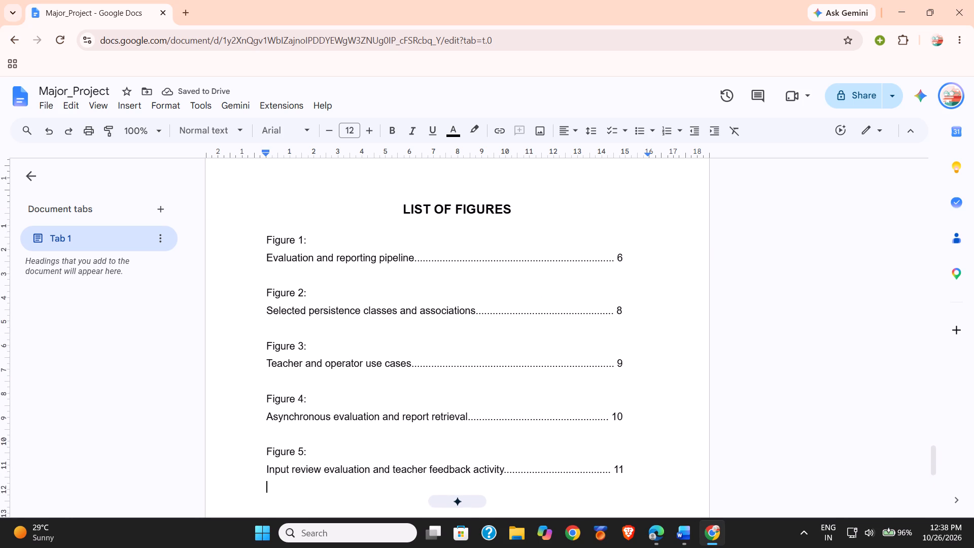
scroll(599, 468, "down", 1)
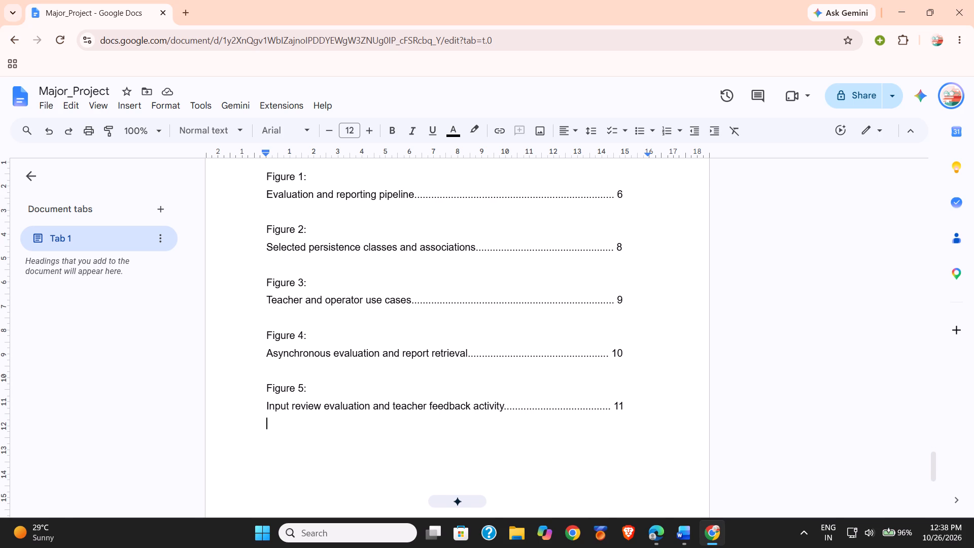
Insert a blank line between the LIST OF FIGURES heading and the Figure 1 entry.
scroll(599, 468, "up", 2)
left_click(514, 242)
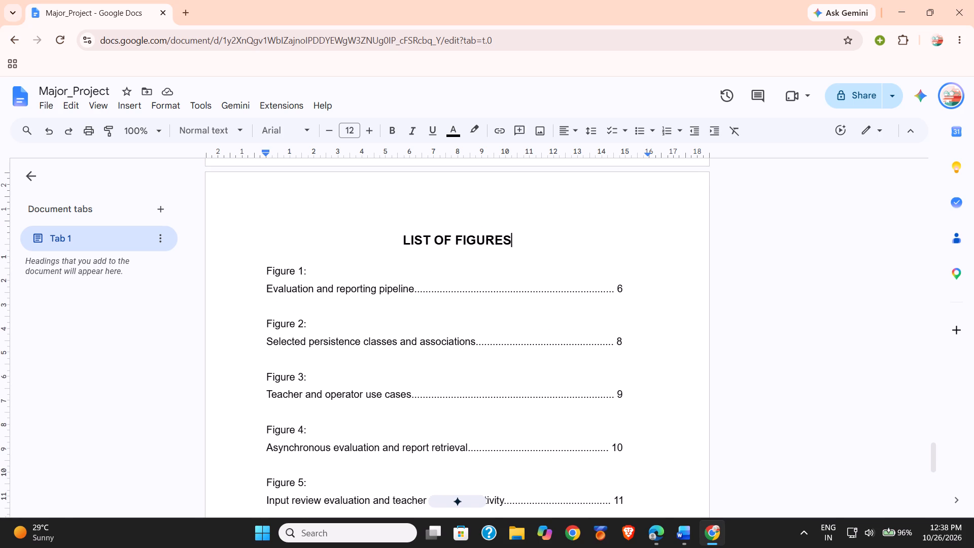
key("Return")
Add blank lines below the Figure 5 entry until a new page starts after the list of figures.
scroll(492, 314, "down", 2)
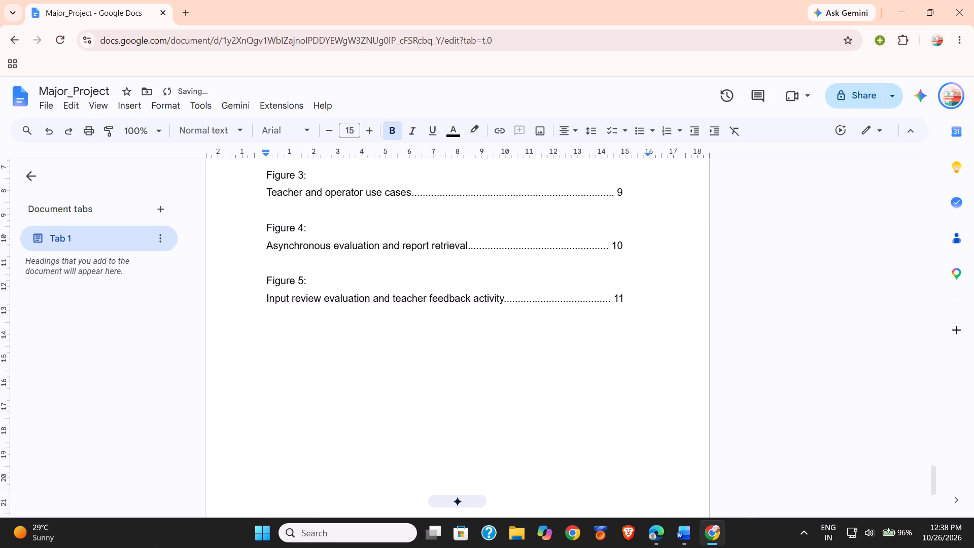
scroll(492, 314, "down", 4)
left_click(453, 391)
key("Down")
key("Down")
key("Down")
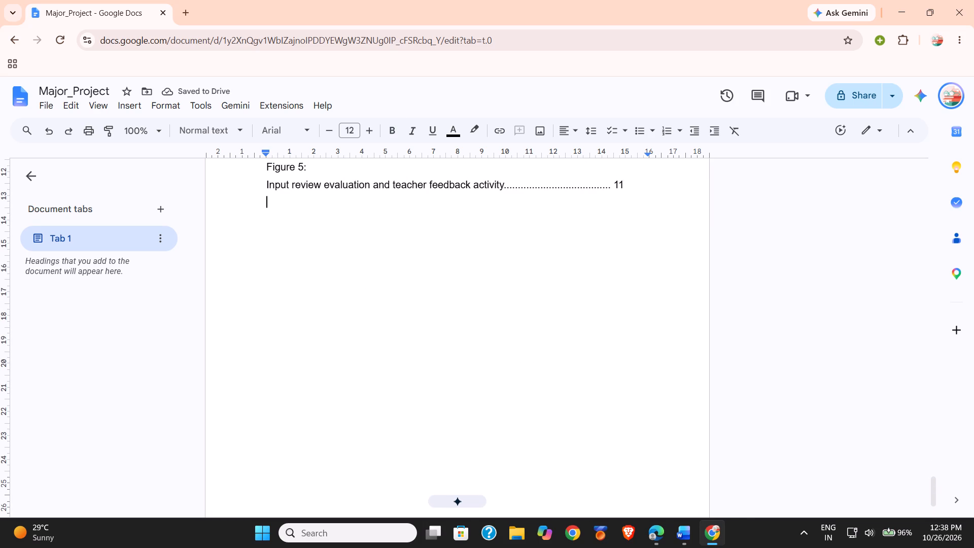
key("Down")
key("Return")
key("Return")
key("Return")
key("Return")
key("Return")
key("Return")
key("Return")
key("Return")
key("Return")
key("Return")
key("Return")
key("Return")
key("Return")
key("Return")
key("Return")
key("Return")
key("Return")
key("Return")
key("Return")
key("Return")
key("Return")
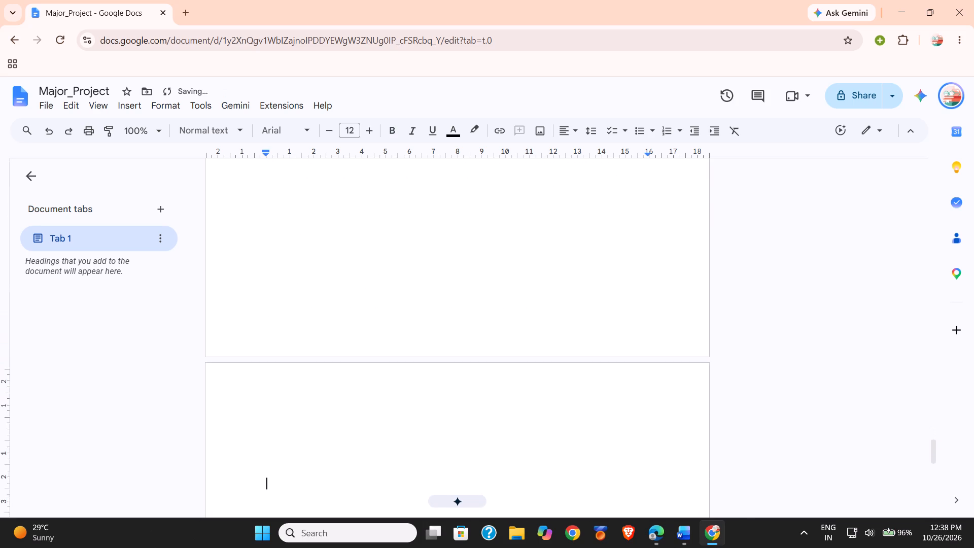
key("BackSpace")
key("BackSpace")
key("BackSpace")
key("BackSpace")
key("BackSpace")
key("BackSpace")
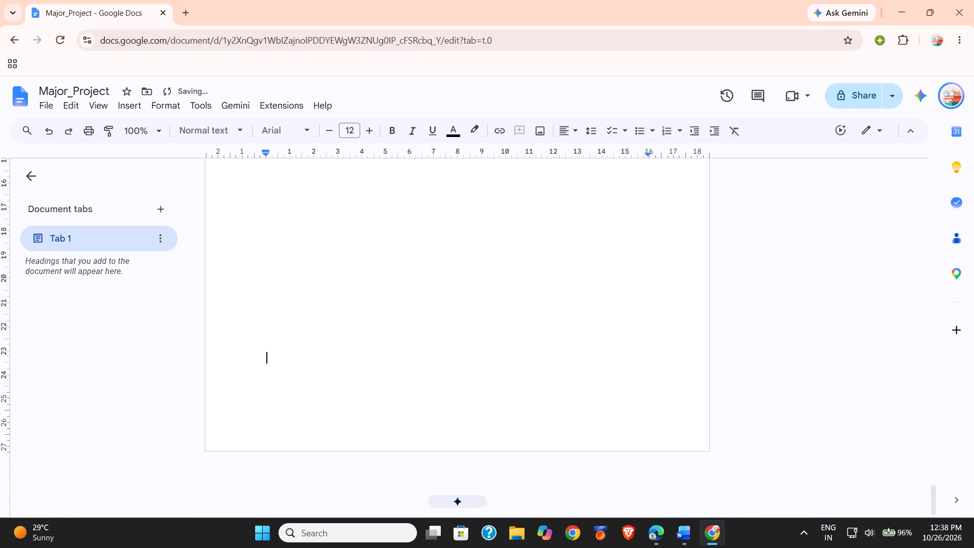
key("Return")
key("Return")
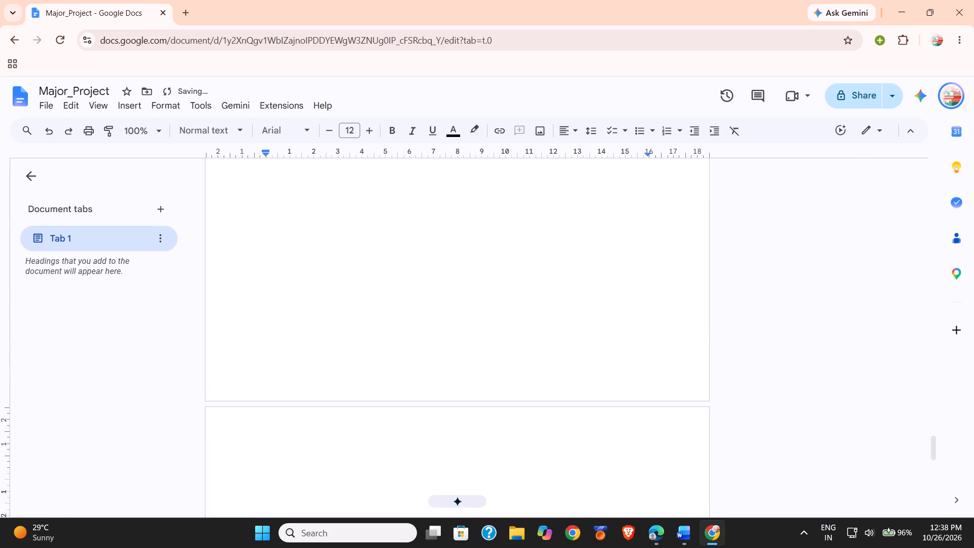
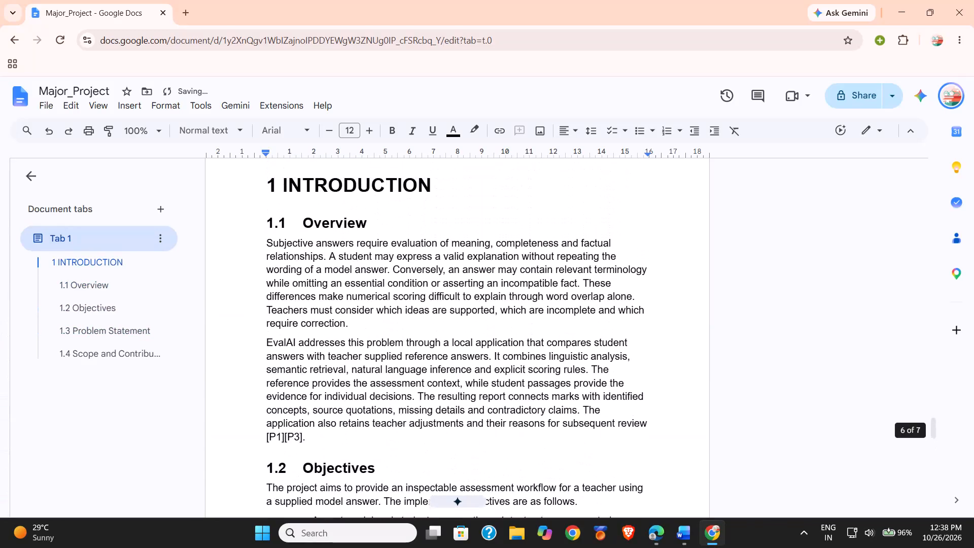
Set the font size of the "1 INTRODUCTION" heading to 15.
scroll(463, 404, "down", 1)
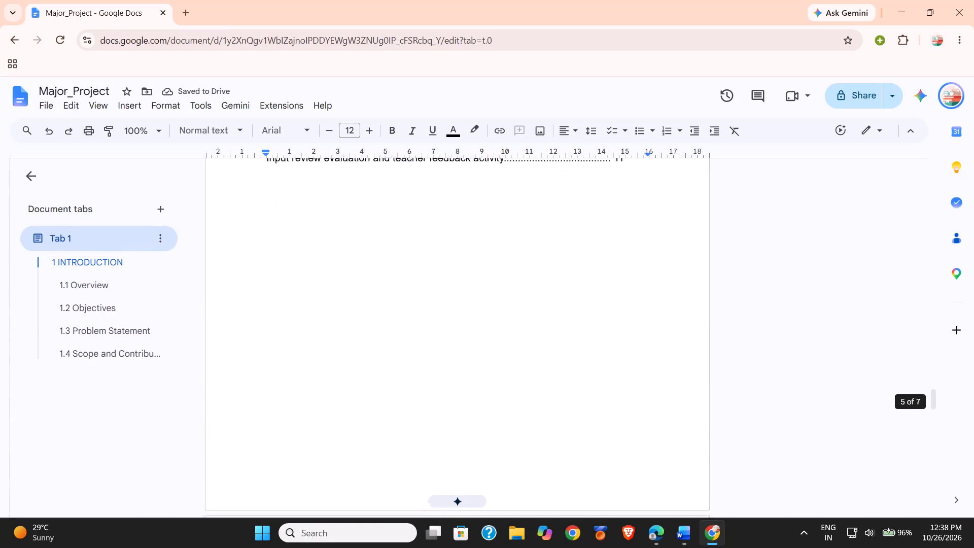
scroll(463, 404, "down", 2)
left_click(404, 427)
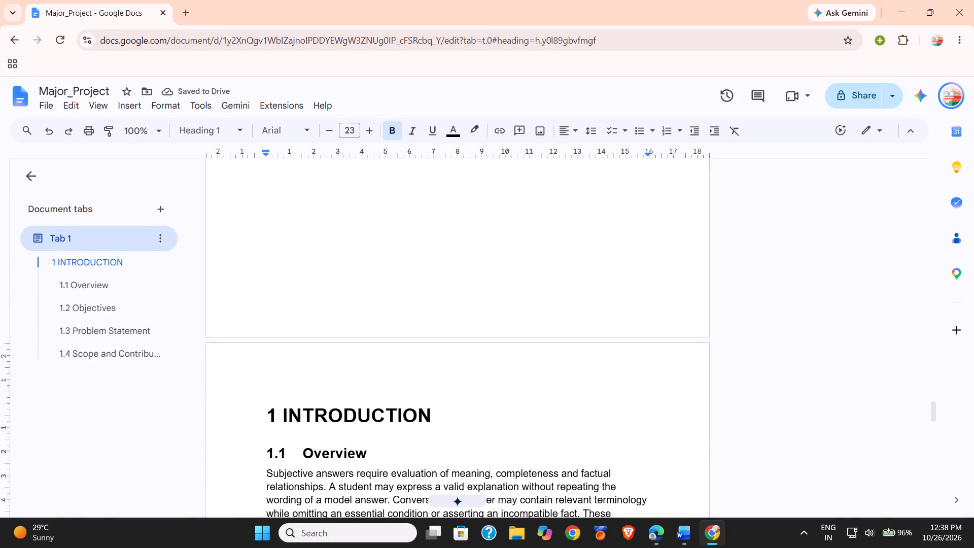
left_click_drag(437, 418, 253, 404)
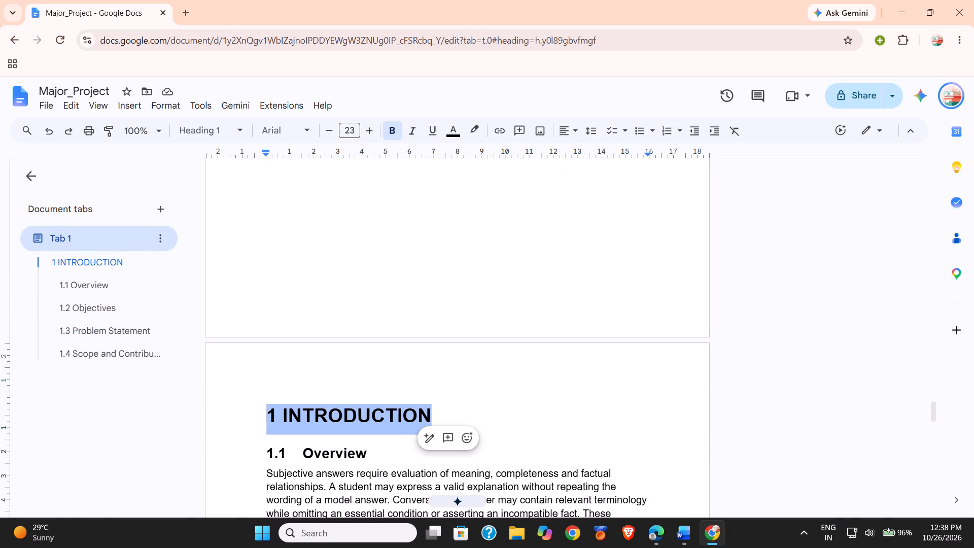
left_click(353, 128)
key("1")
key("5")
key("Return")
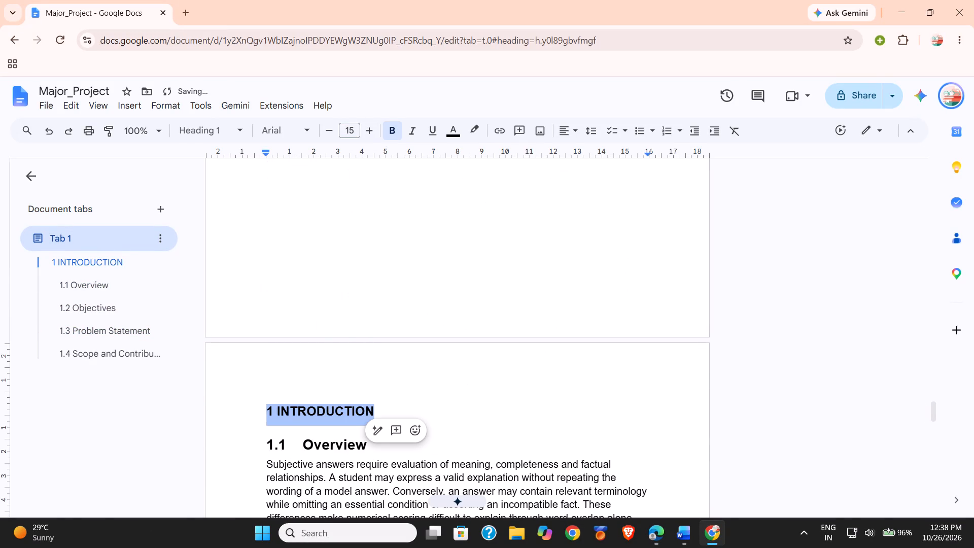
Add a period after the chapter number 1 in the INTRODUCTION heading.
left_click(272, 407)
key("period")
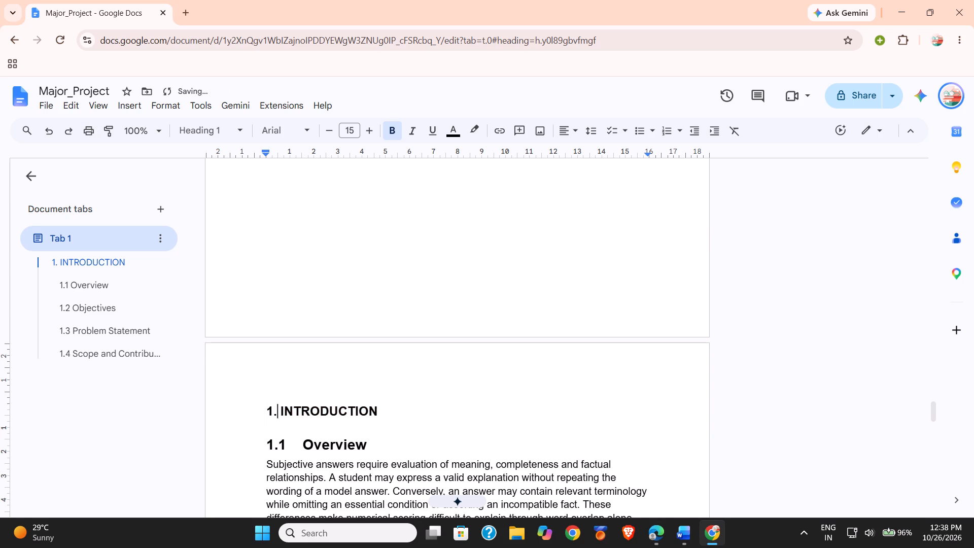
Center the "1. INTRODUCTION" heading and set its font size to 18.
left_click_drag(398, 405, 222, 394)
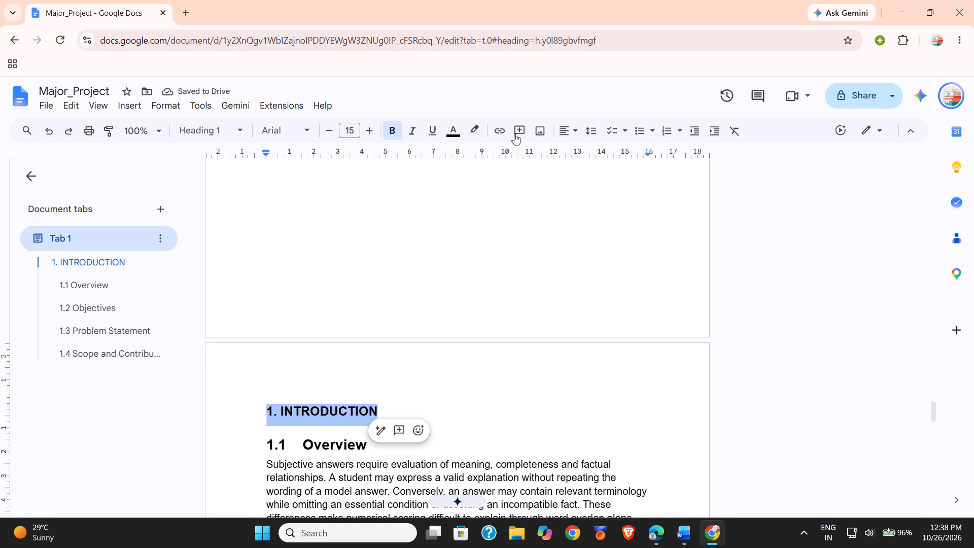
left_click(577, 128)
left_click(584, 151)
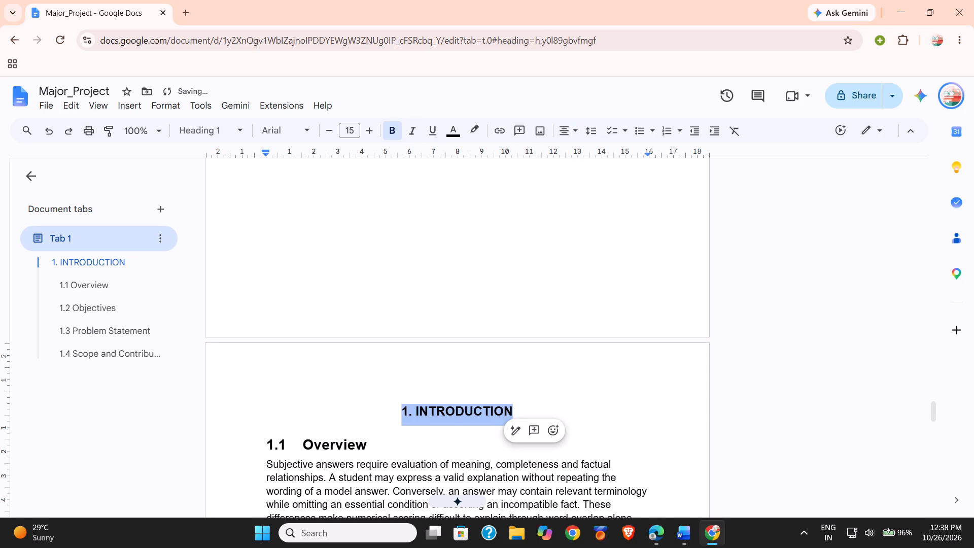
left_click(351, 130)
key("1")
key("6")
key("BackSpace")
key("8")
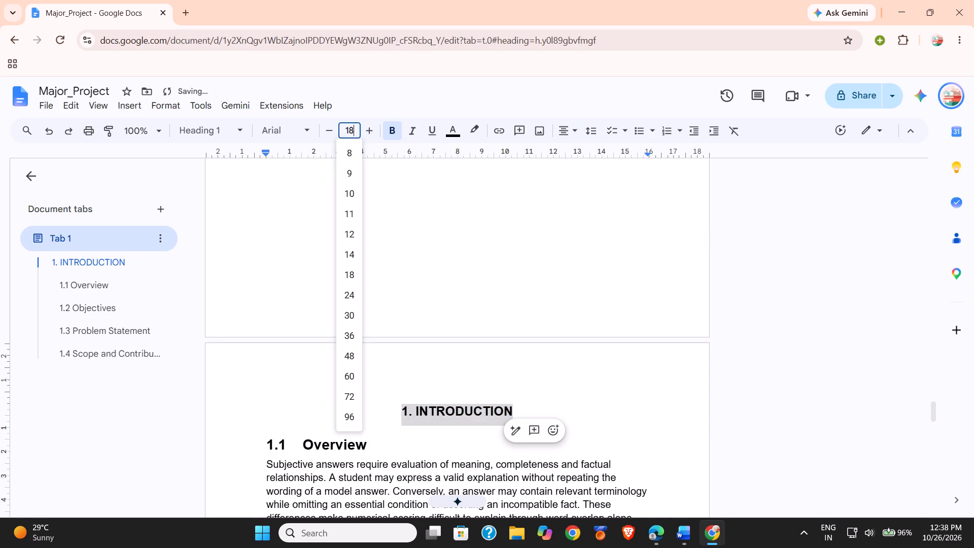
key("Return")
left_click(403, 310)
Review the formatting of the Introduction chapter's section headings and body text, from 1.1 through 1.4.
scroll(403, 310, "down", 2)
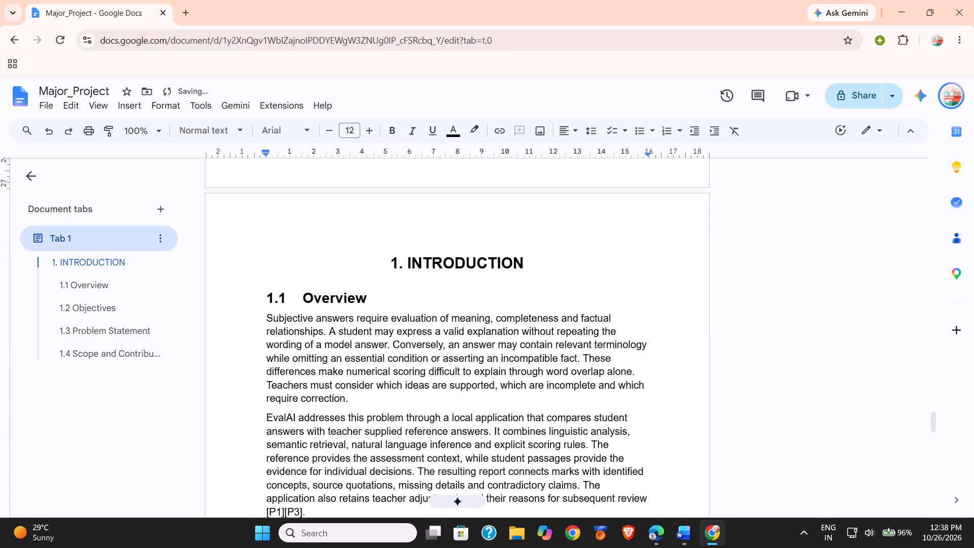
scroll(403, 310, "down", 1)
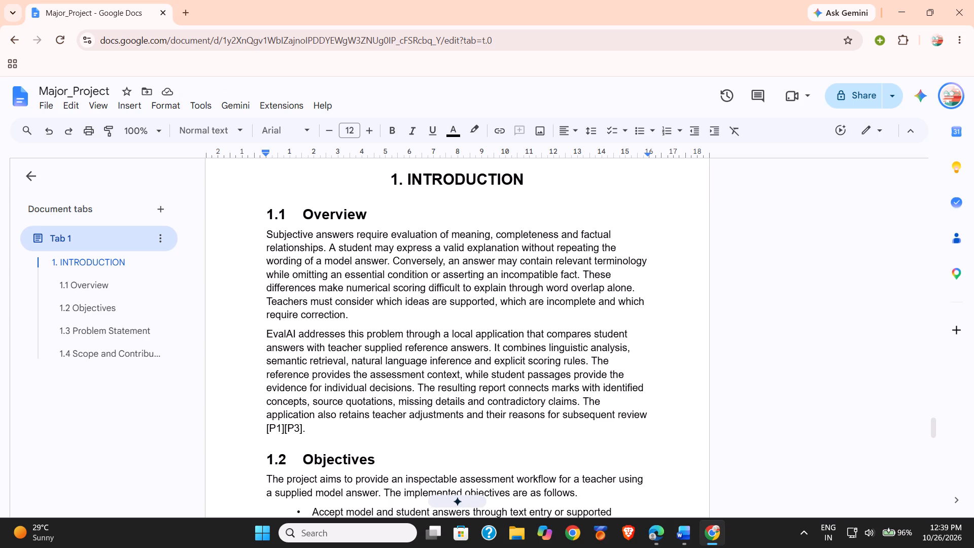
scroll(403, 310, "down", 3)
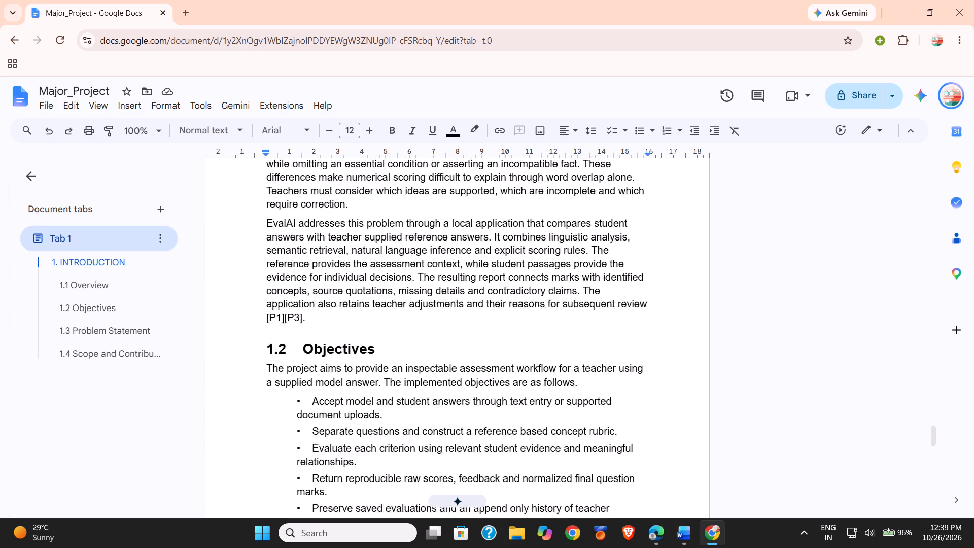
scroll(403, 310, "down", 2)
scroll(457, 357, "down", 4)
scroll(457, 357, "up", 4)
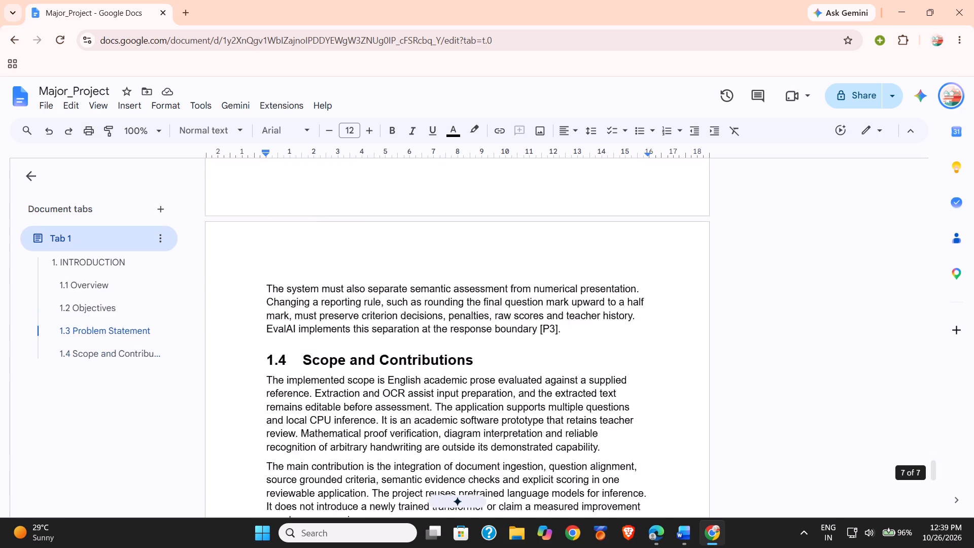
scroll(457, 357, "up", 2)
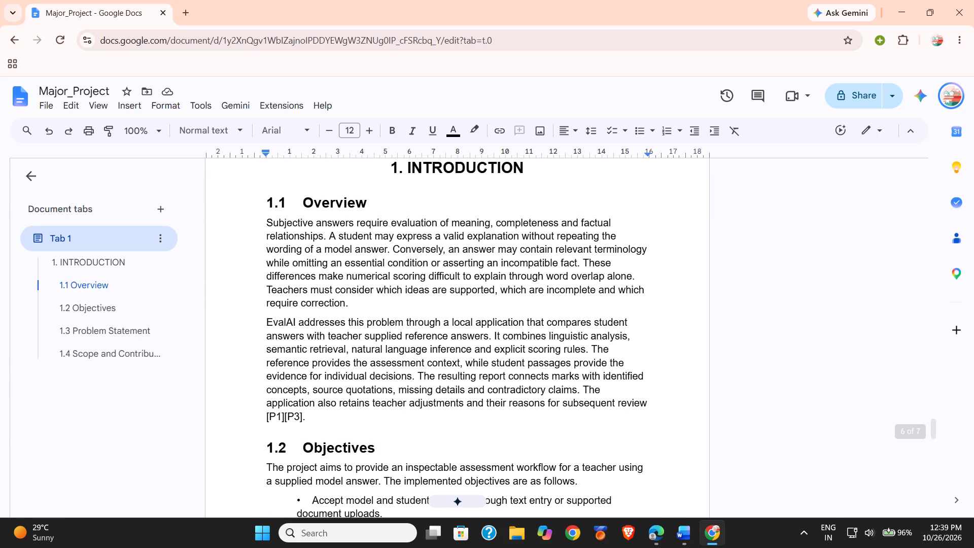
Set the font size of the "1.1 Overview" heading to 16.
left_click(380, 185)
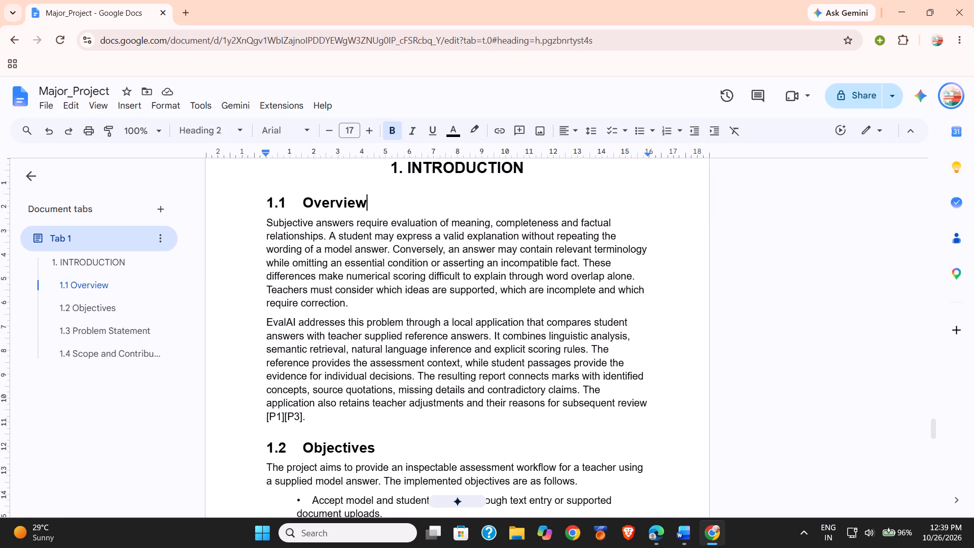
left_click_drag(370, 199, 262, 204)
left_click(347, 126)
key("1")
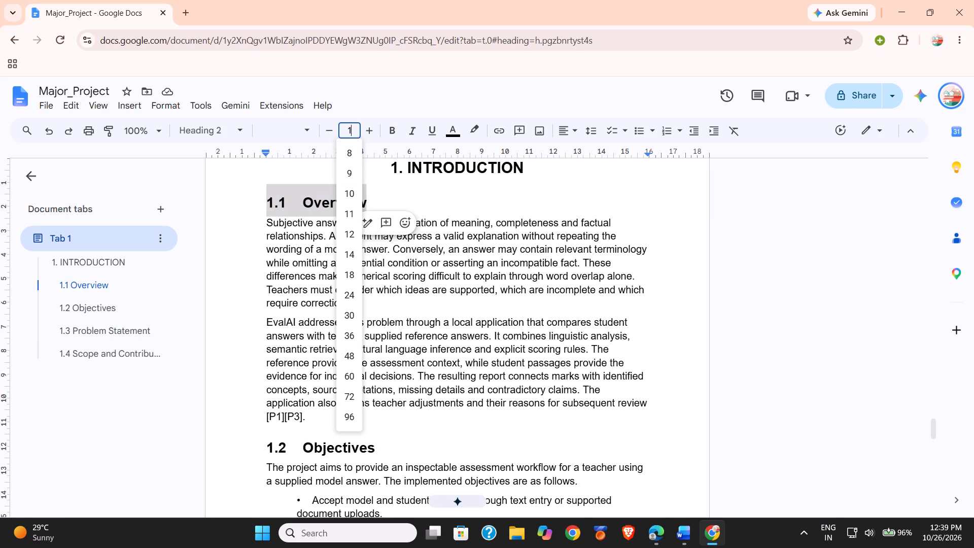
key("6")
key("Return")
Shorten the wide gap between 1.1 and Overview in the section heading to two spaces.
left_click(316, 201)
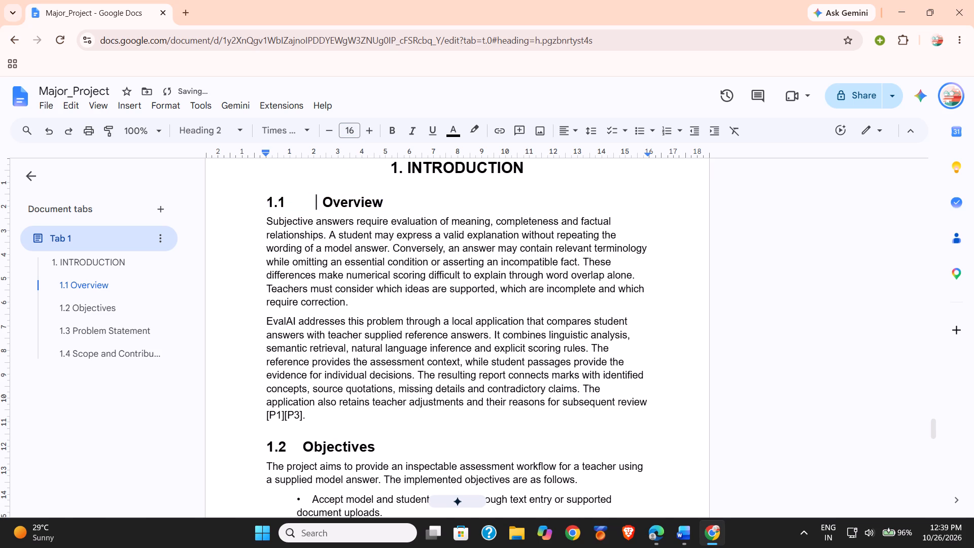
key("BackSpace")
key("BackSpace")
key("BackSpace")
key("BackSpace")
key("BackSpace")
key("BackSpace")
key("BackSpace")
key("BackSpace")
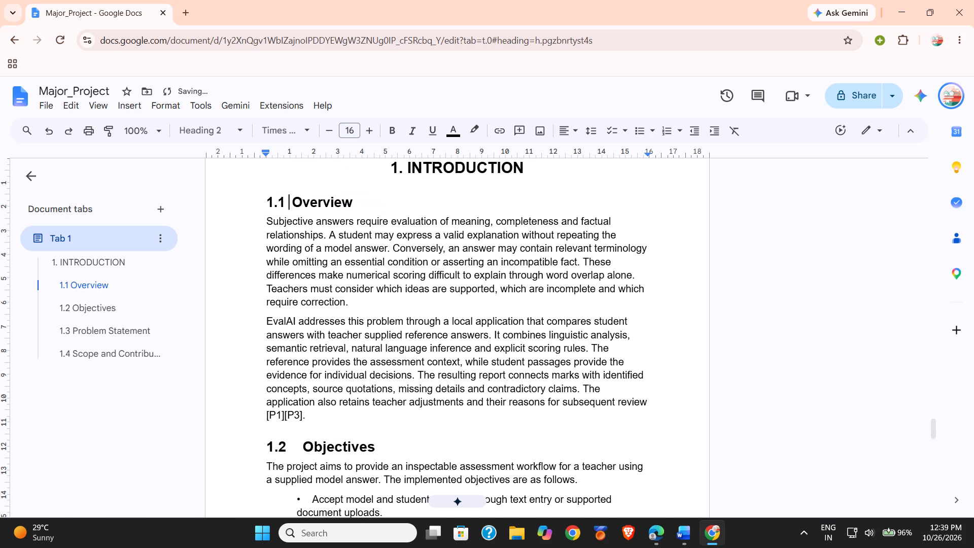
key("Delete")
Set the font size of the "1.2 Objectives" heading to 16.
scroll(337, 336, "down", 1)
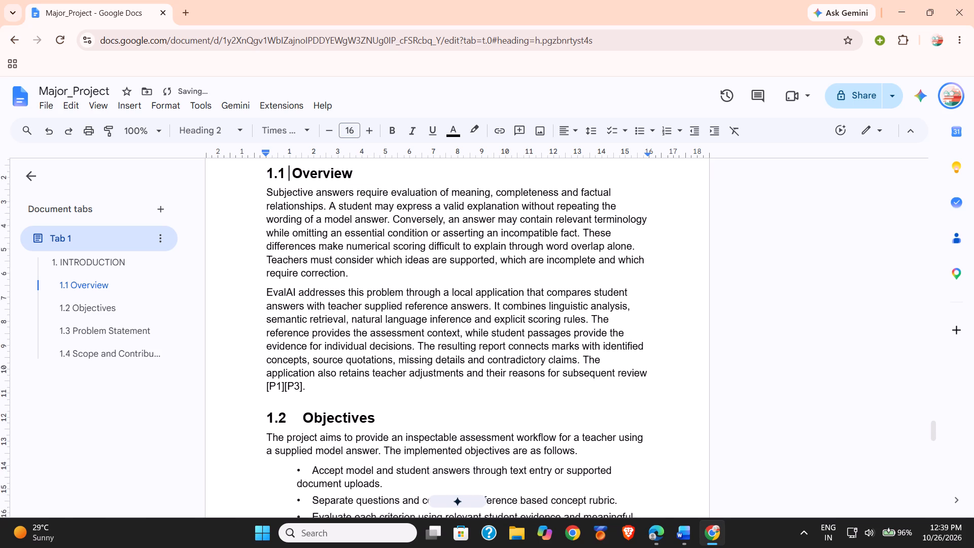
scroll(337, 336, "down", 1)
left_click_drag(375, 375, 260, 369)
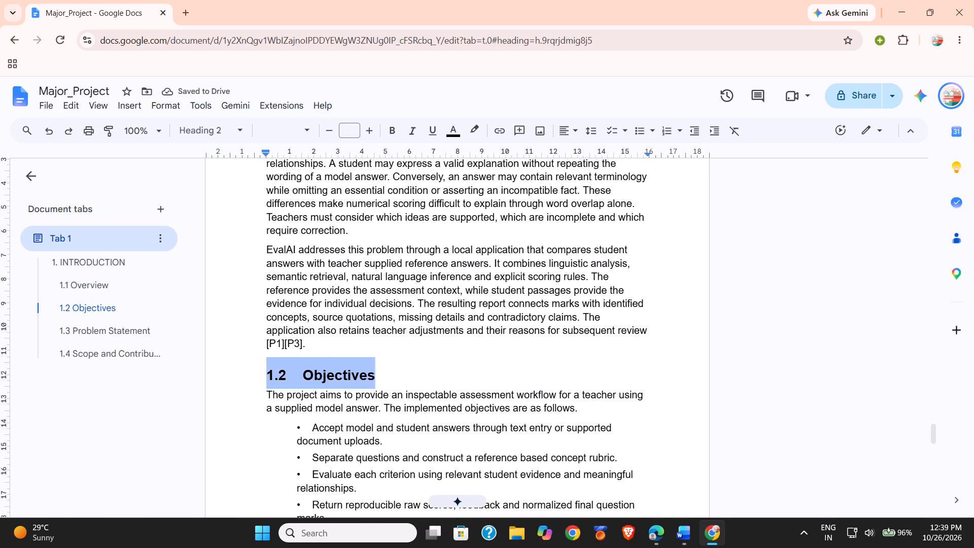
left_click(348, 130)
key("1")
key("6")
key("Return")
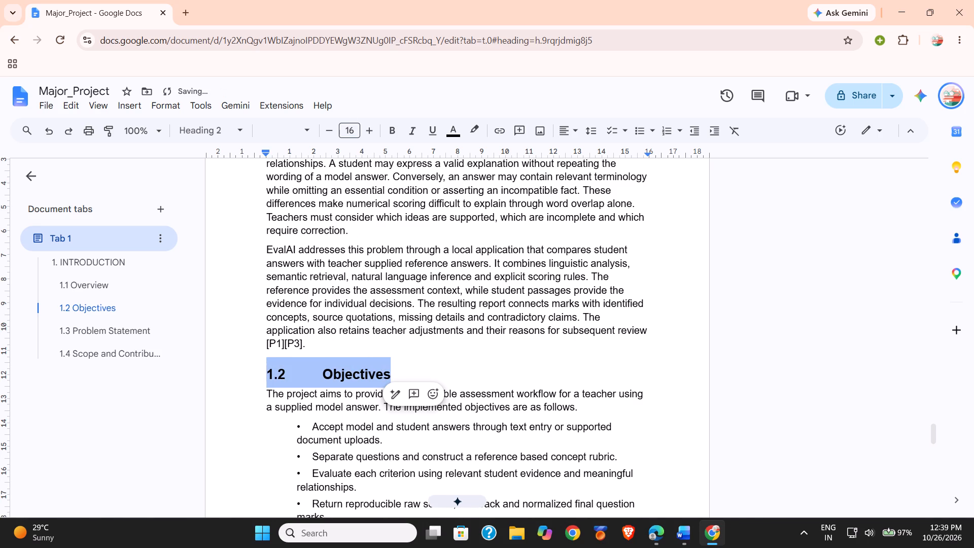
Replace the wide gap between 1.2 and Objectives with two spaces, matching the spacing in the 1.1 heading.
left_click(317, 372)
key("BackSpace")
key("BackSpace")
key("BackSpace")
key("BackSpace")
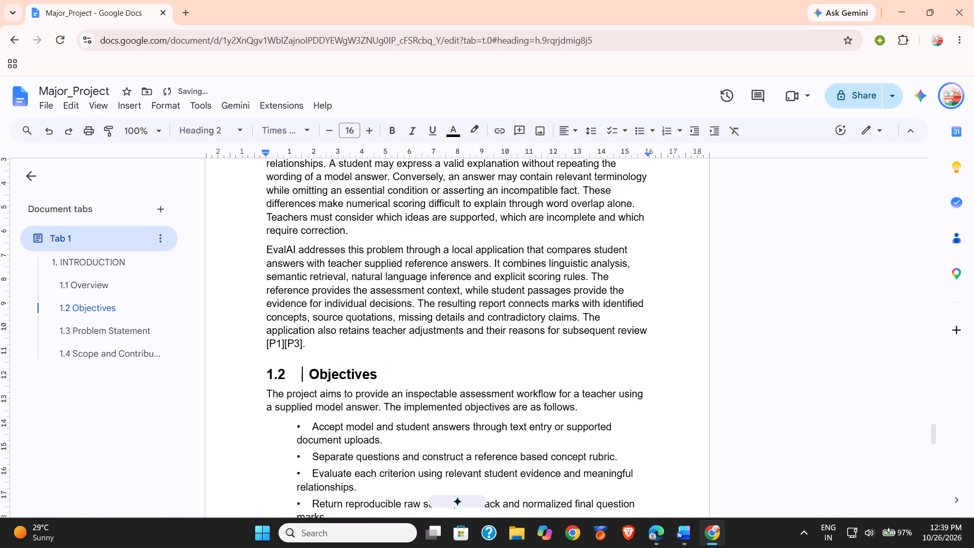
key("BackSpace")
key("BackSpace")
key("BackSpace")
key("BackSpace")
key("Delete")
key("Delete")
key("BackSpace")
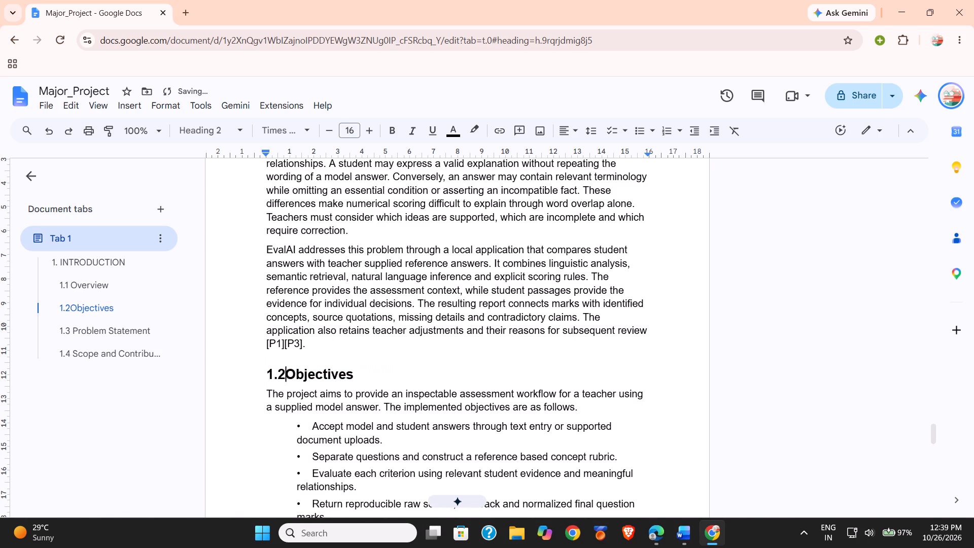
key("space")
key("space")
scroll(317, 372, "up", 3)
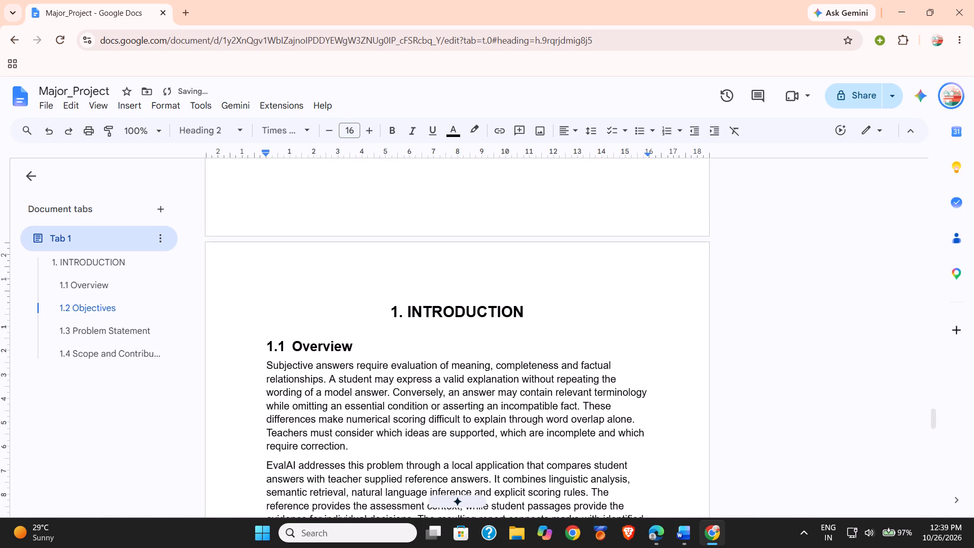
left_click(289, 348)
key("Left")
key("Right")
key("Right")
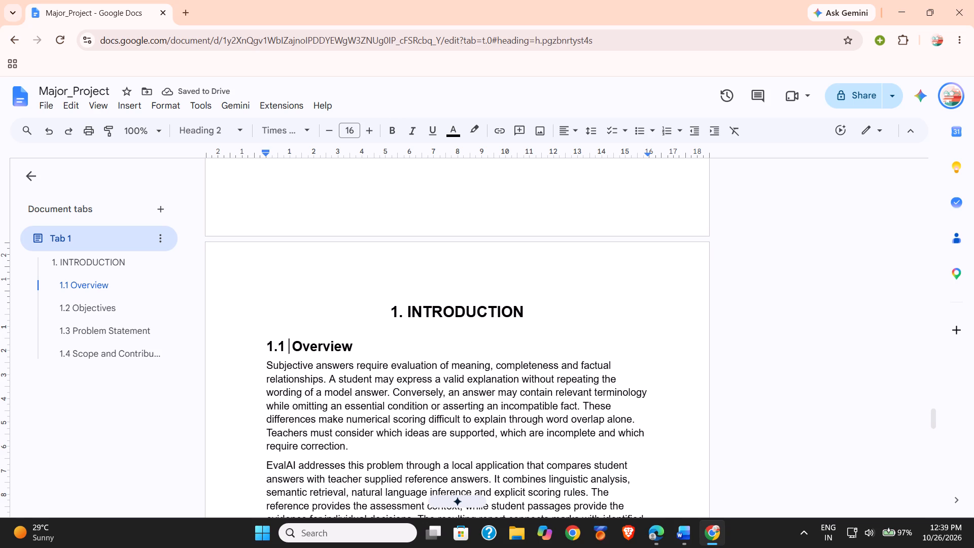
Set the font size of the "1.3 Problem Statement" heading to 16.
scroll(289, 348, "down", 5)
left_click_drag(309, 368, 370, 359)
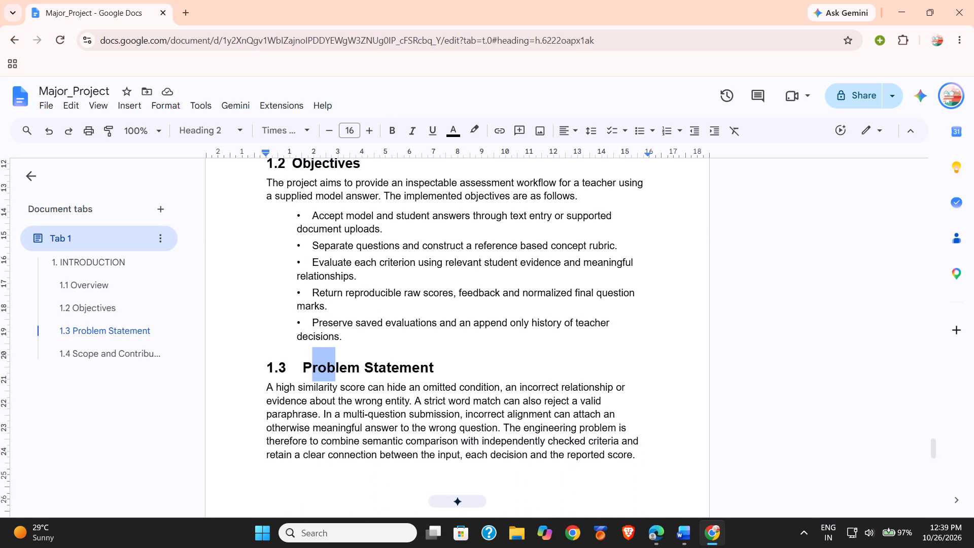
left_click_drag(370, 359, 453, 374)
left_click(453, 374)
left_click_drag(439, 366, 253, 369)
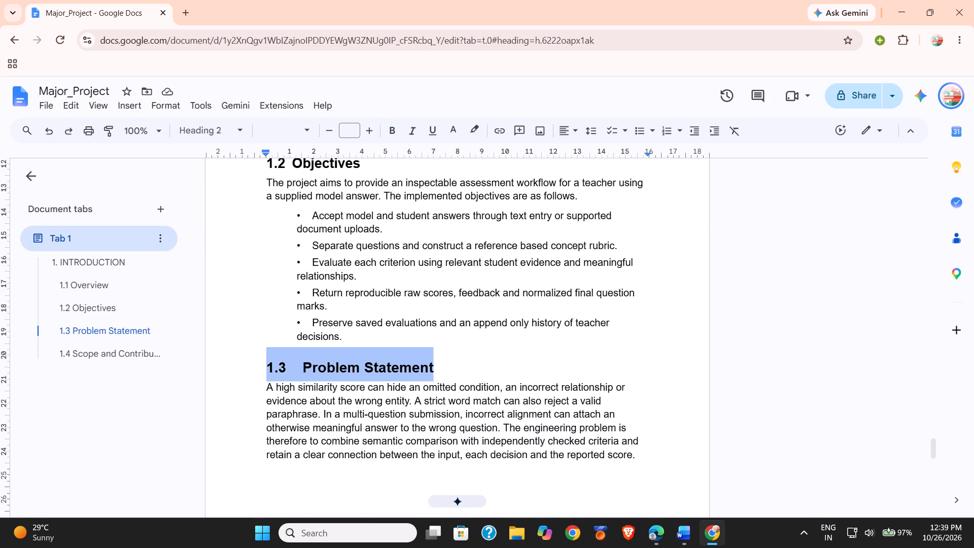
left_click(351, 134)
key("1")
key("6")
key("Return")
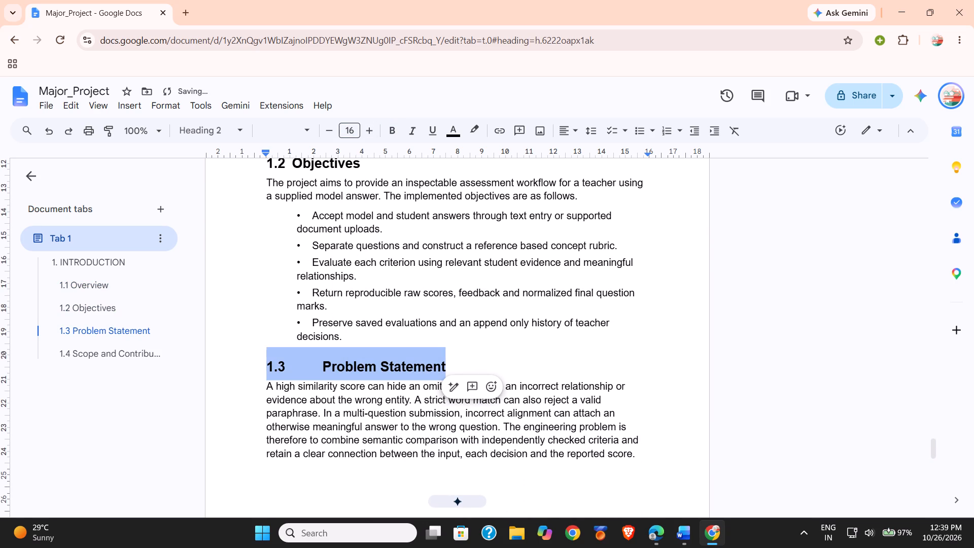
Shorten the wide gap between 1.3 and Problem Statement in the section heading.
left_click(320, 367)
key("BackSpace")
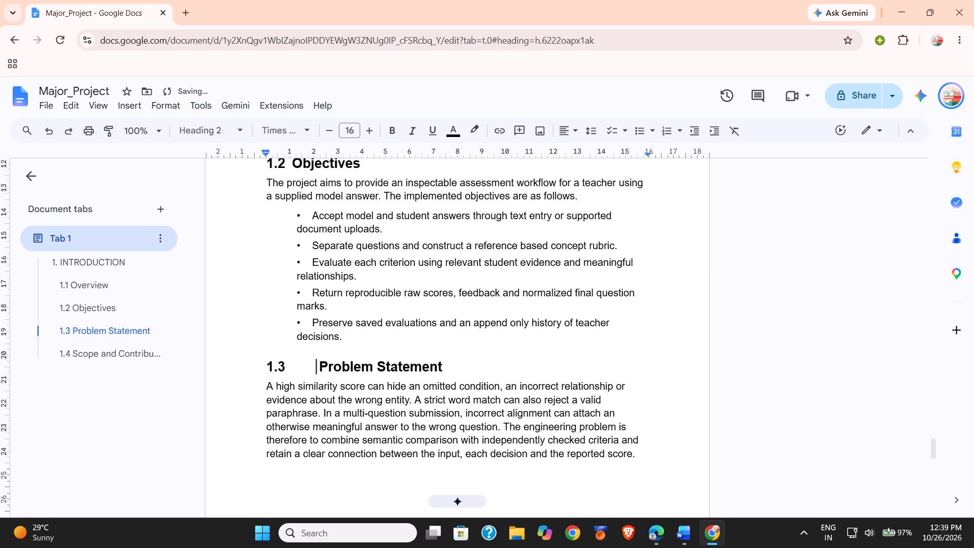
key("BackSpace")
key("BackSpace")
key("BackSpace")
key("BackSpace")
key("BackSpace")
key("BackSpace")
key("BackSpace")
key("BackSpace")
Set the font size of the "1.4 Scope and Contributions" heading to 16.
scroll(320, 367, "down", 2)
scroll(379, 394, "down", 1)
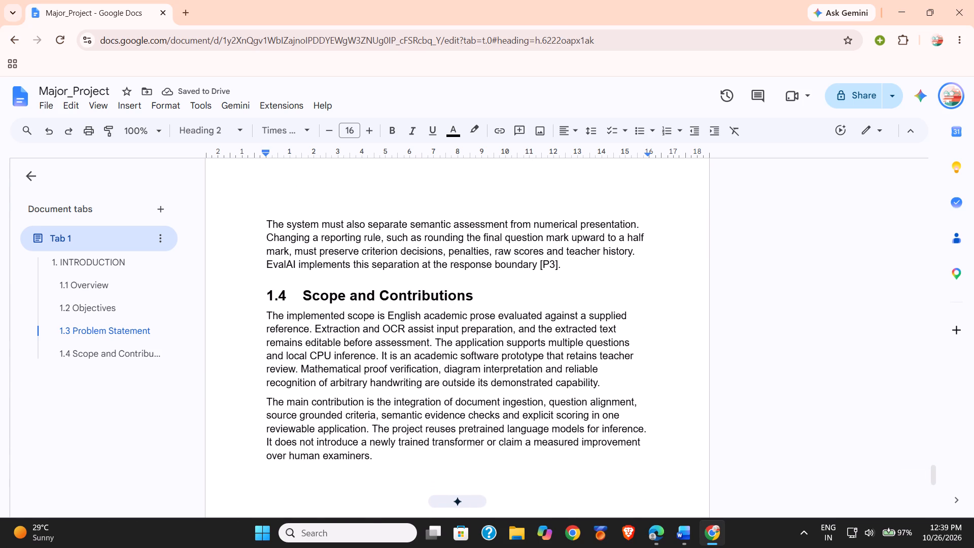
left_click_drag(477, 297, 257, 305)
left_click(347, 130)
key("1")
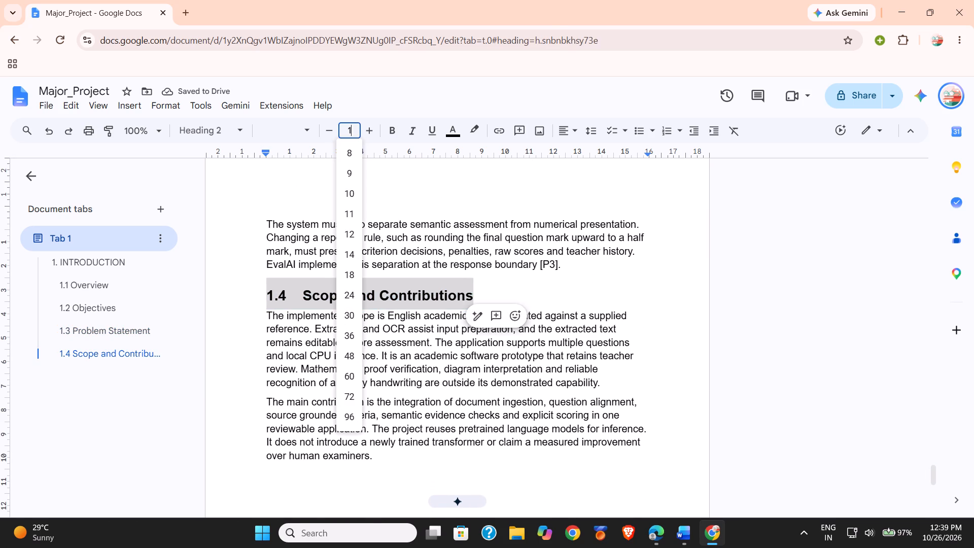
key("6")
key("Return")
Replace the wide gap between 1.4 and Scope and Contributions with two spaces.
left_click(327, 296)
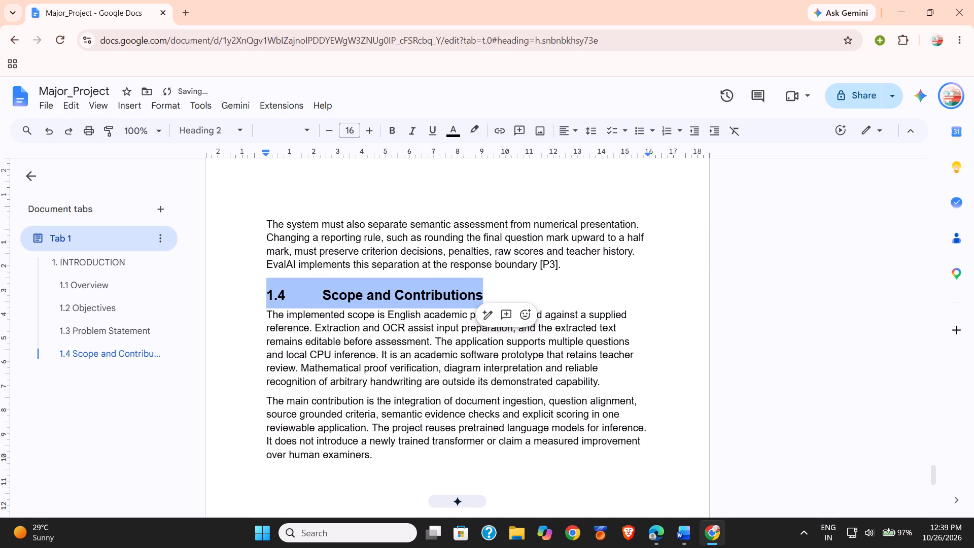
key("BackSpace")
key("BackSpace")
key("BackSpace")
key("BackSpace")
key("BackSpace")
key("BackSpace")
key("BackSpace")
key("BackSpace")
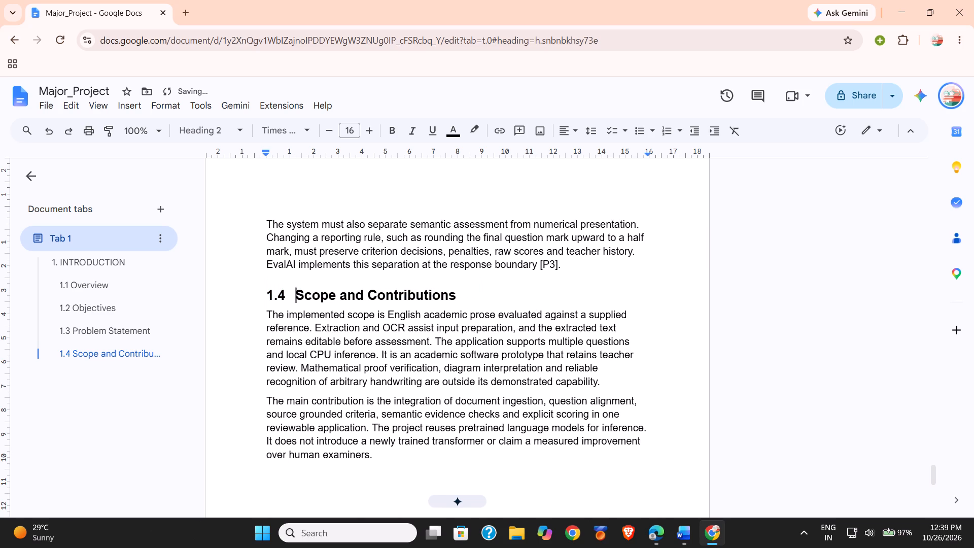
key("BackSpace")
key("BackSpace")
key("BackSpace")
key("space")
key("space")
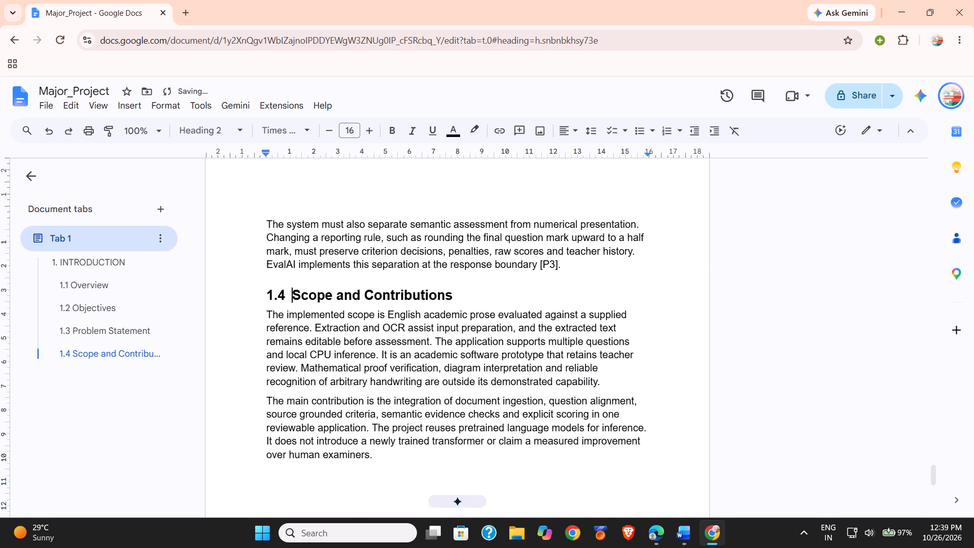
Insert a blank line above the "1.2 Objectives" heading in the Introduction chapter.
left_click(391, 450)
scroll(391, 450, "down", 4)
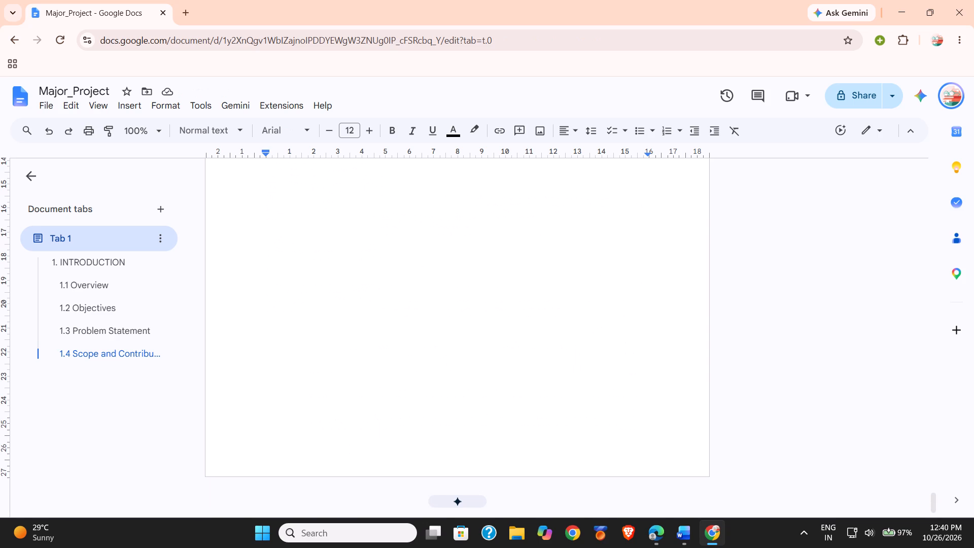
scroll(391, 450, "up", 1)
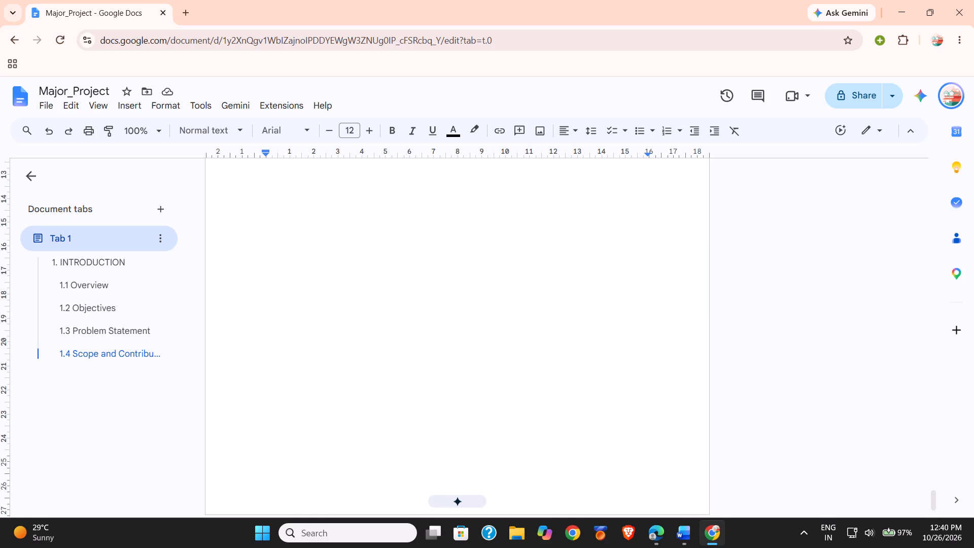
scroll(391, 450, "up", 7)
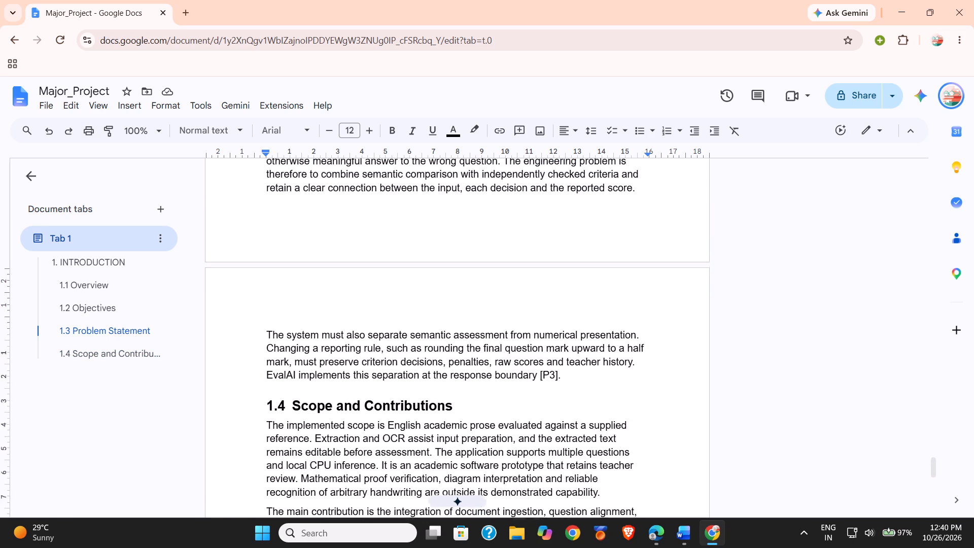
scroll(391, 450, "up", 3)
scroll(391, 450, "down", 4)
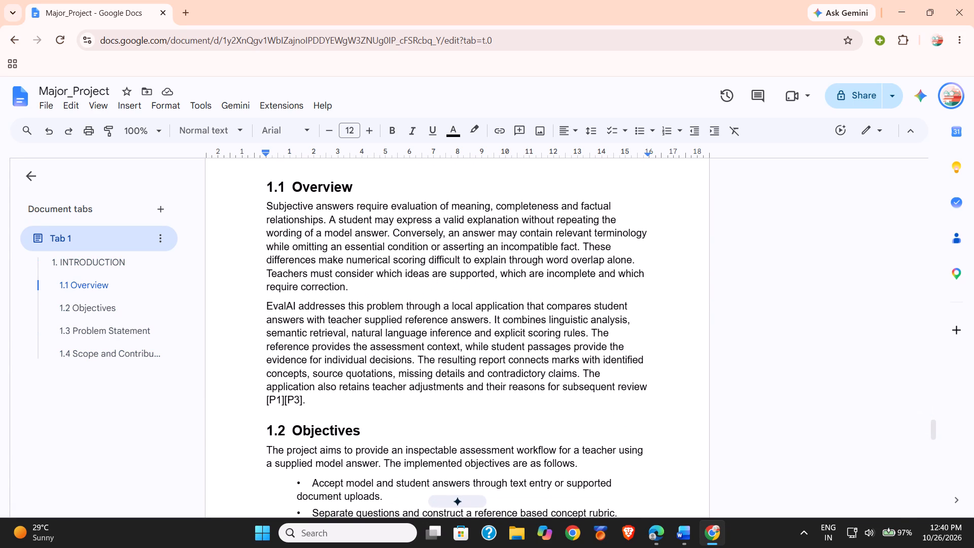
left_click(302, 415)
key("ctrl+Left")
key("ctrl+Left")
key("Left")
key("Left")
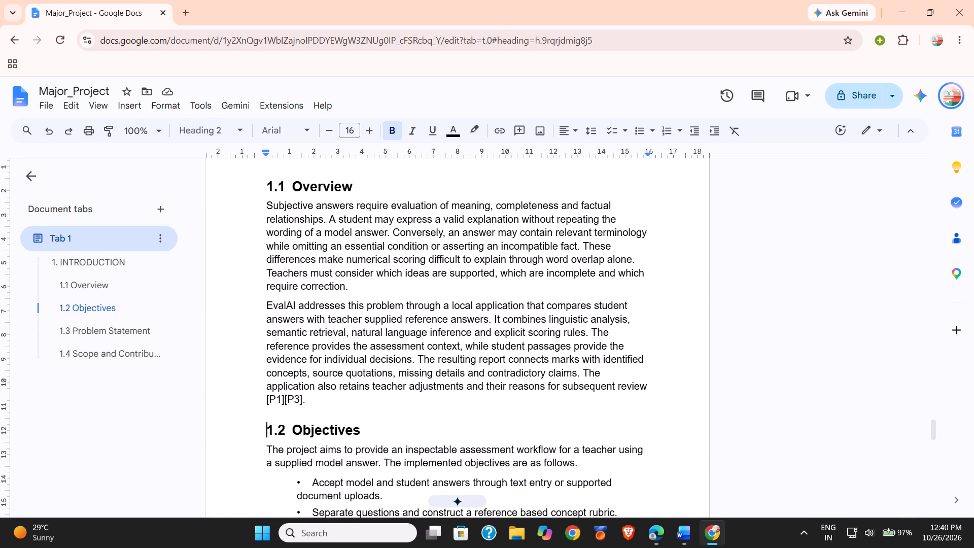
key("Return")
Insert two blank lines above the "1.3 Problem Statement" heading.
scroll(302, 415, "down", 4)
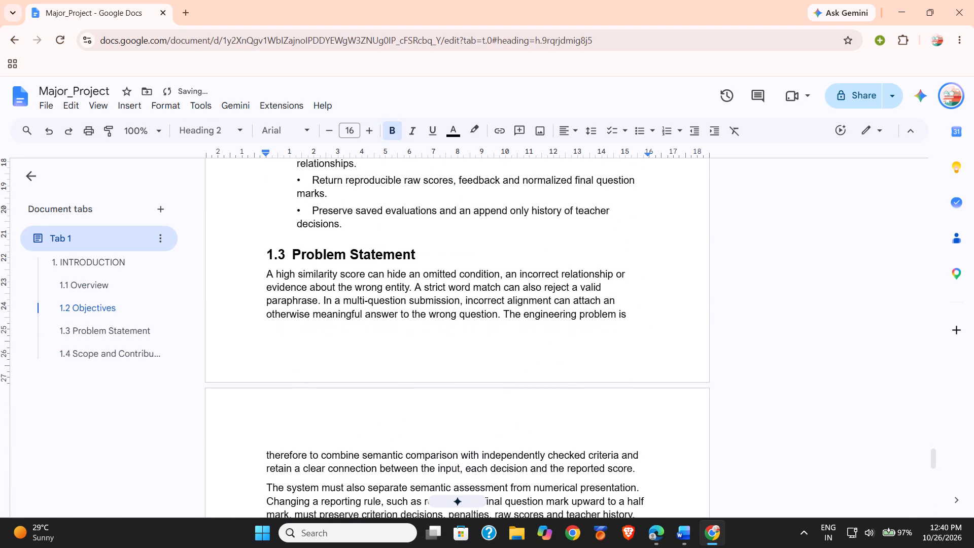
left_click(267, 247)
key("Return")
scroll(267, 247, "down", 3)
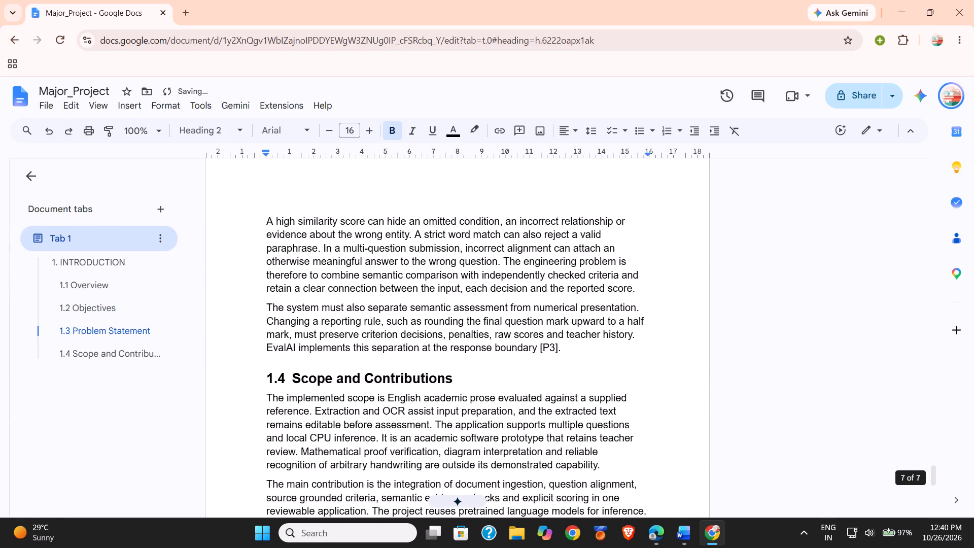
scroll(303, 287, "up", 1)
scroll(304, 336, "up", 2)
key("Return")
scroll(304, 336, "up", 1)
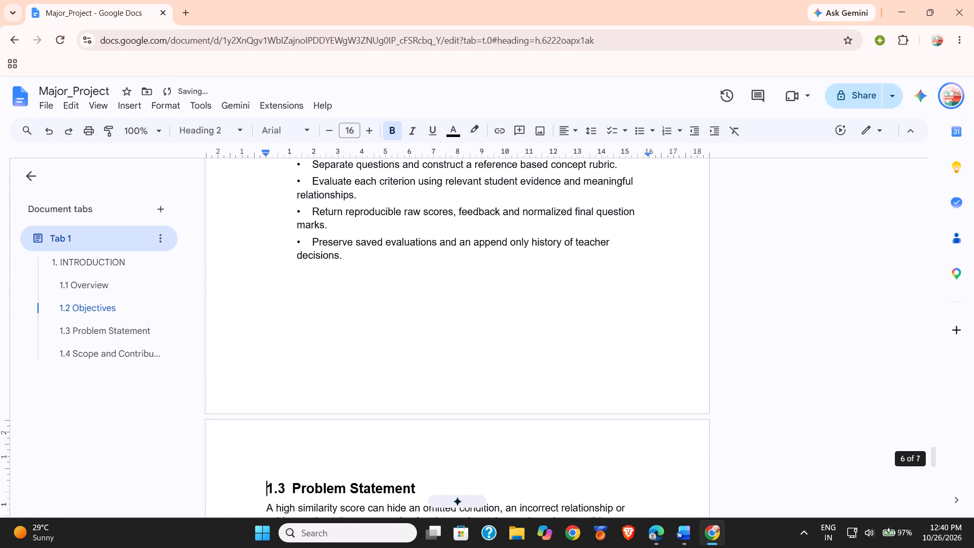
scroll(304, 336, "up", 2)
Insert a blank line above the "1.4 Scope and Contributions" heading.
scroll(330, 371, "down", 5)
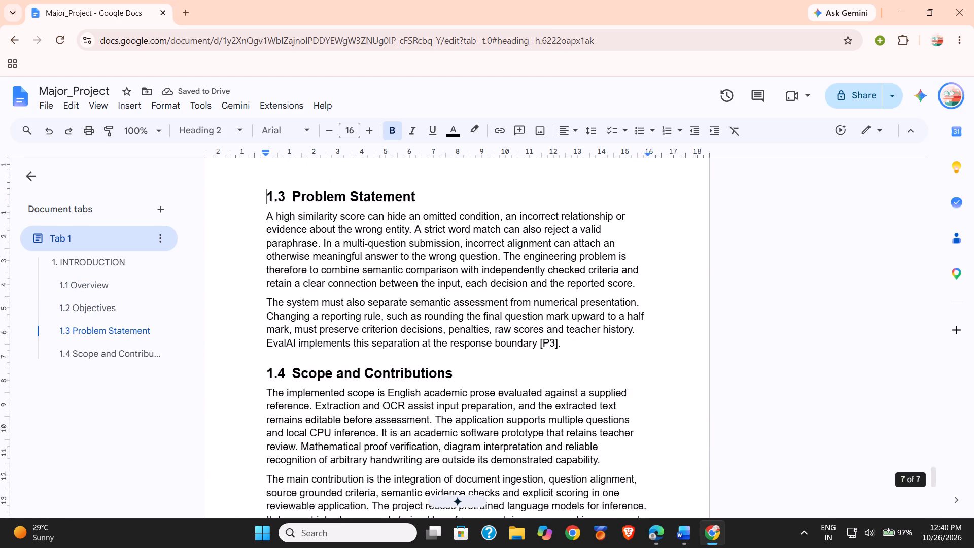
left_click(267, 336)
key("Return")
Add blank lines after the last paragraph of section 1.4 until the cursor is at the top of a new page.
scroll(267, 336, "down", 3)
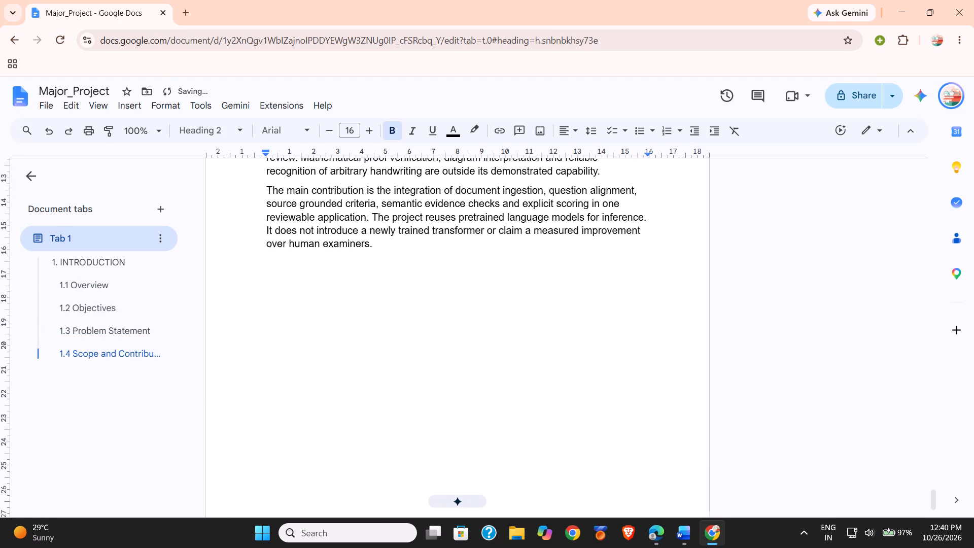
left_click(333, 330)
key("Return")
key("Return")
key("Return")
key("Return")
key("Return")
key("ctrl+Return")
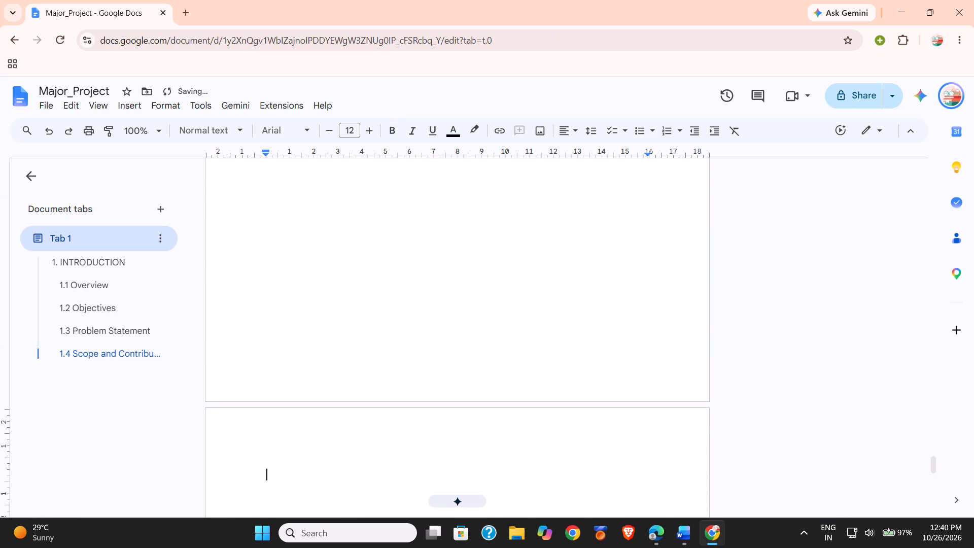
key("BackSpace")
key("Return")
key("Return")
key("Return")
key("Return")
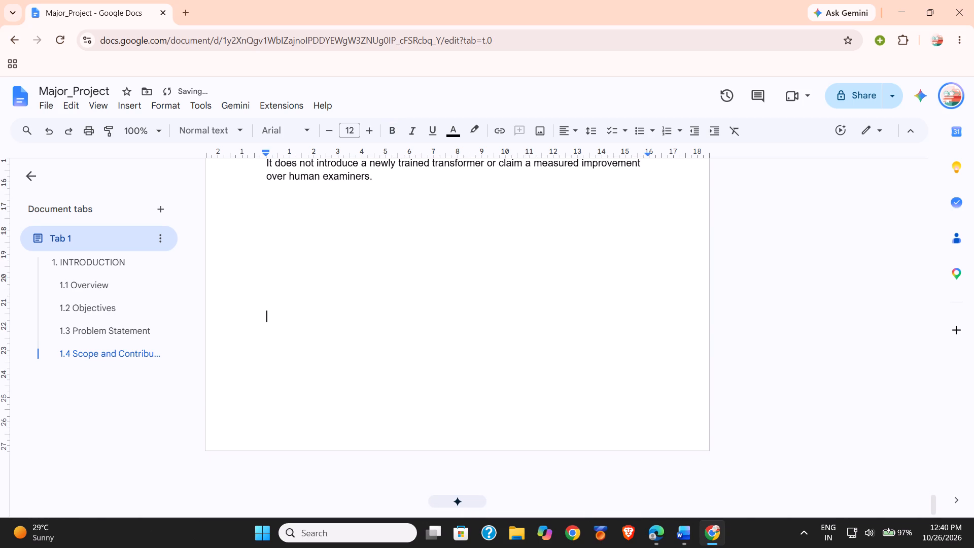
key("Return")
key("Return")
key("Return")
key("Return")
key("Return")
key("Return")
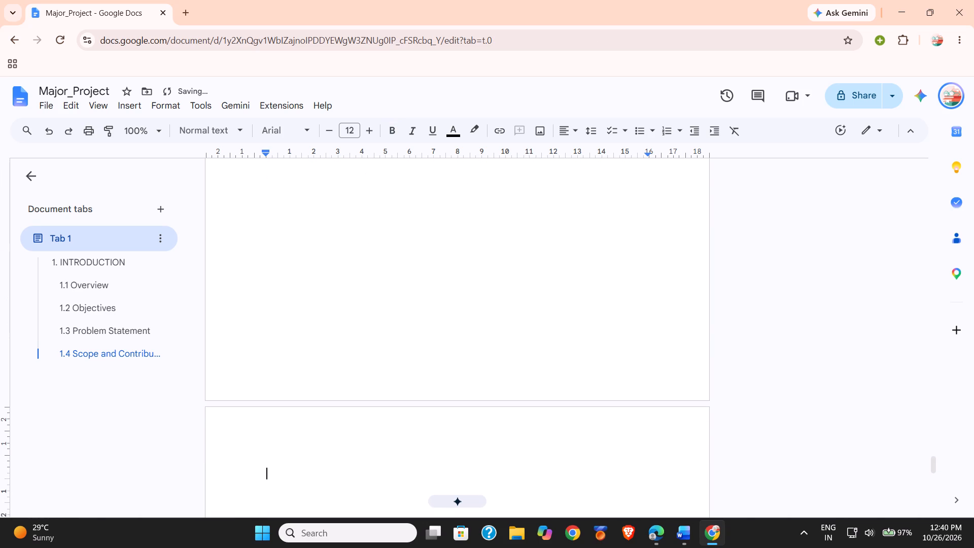
Switch to the Word document EvalAI_Project_Report_Formatted and copy the whole LITERATURE REVIEW chapter up to the end before 3 SYSTEM DESIGN.
key("alt+Tab")
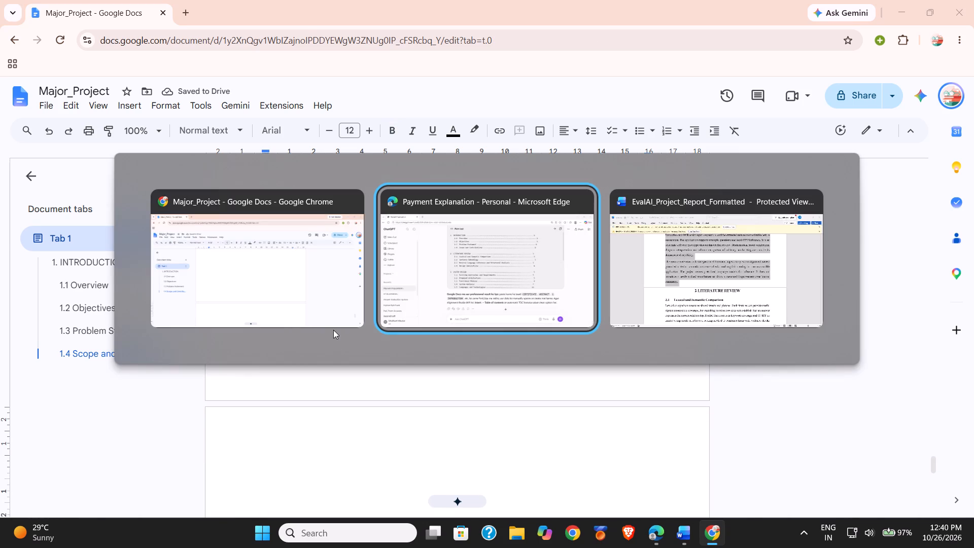
key("alt+Tab")
left_click(466, 362)
scroll(466, 362, "down", 2)
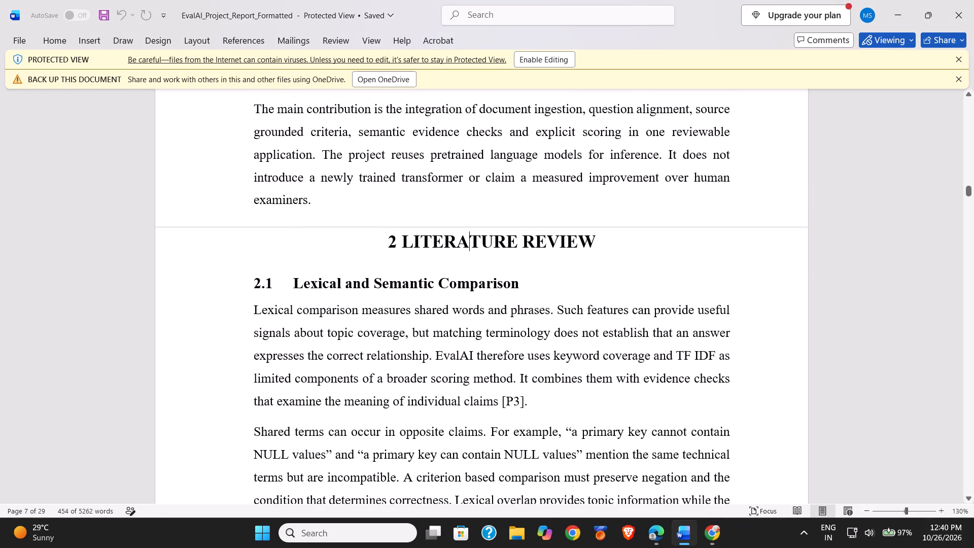
left_click_drag(393, 248, 709, 454)
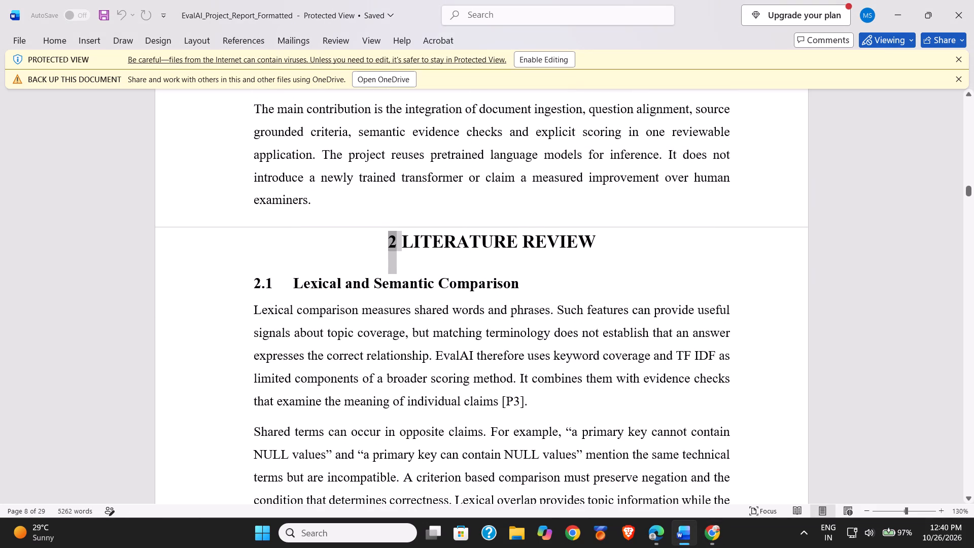
left_click_drag(709, 454, 652, 350)
left_click(652, 350)
left_click_drag(389, 243, 621, 244)
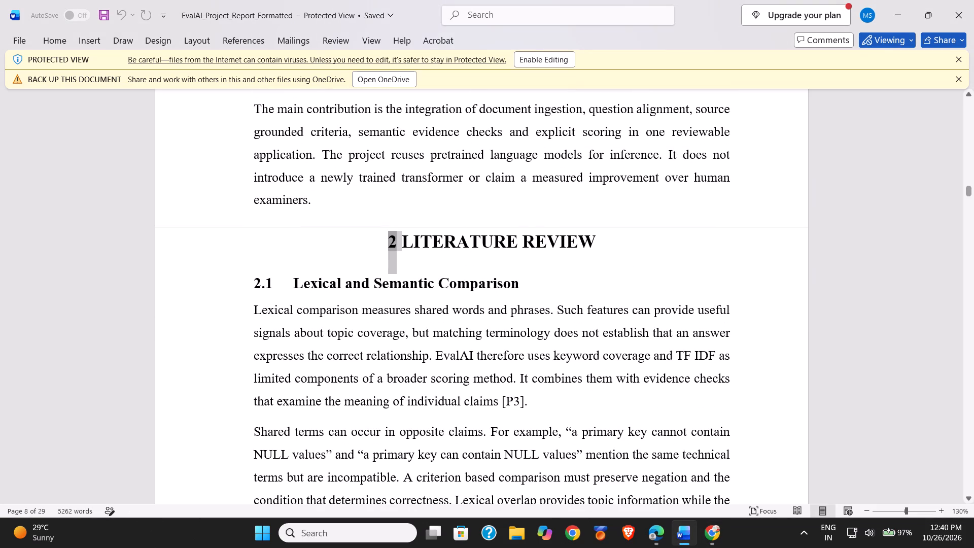
left_click(412, 260)
left_click_drag(401, 241, 731, 490)
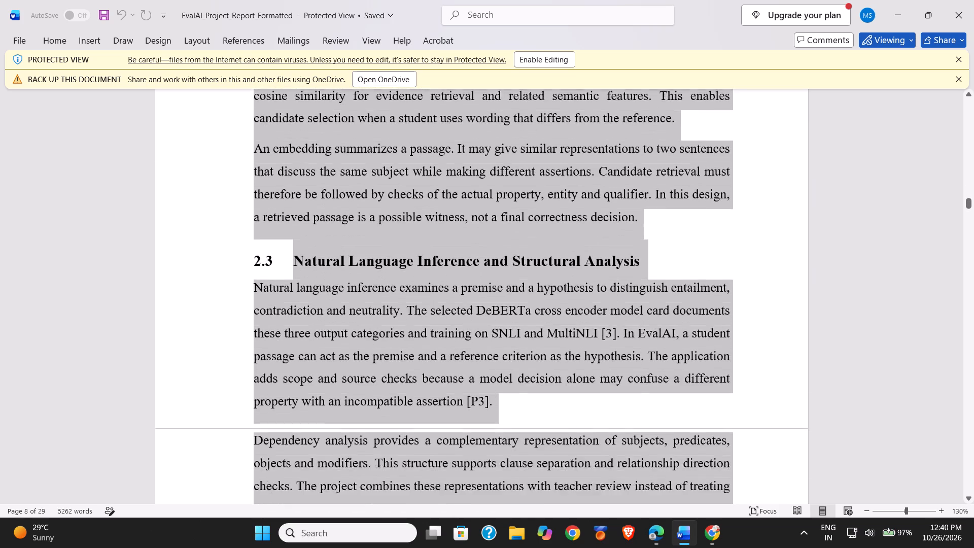
left_click_drag(731, 490, 758, 259)
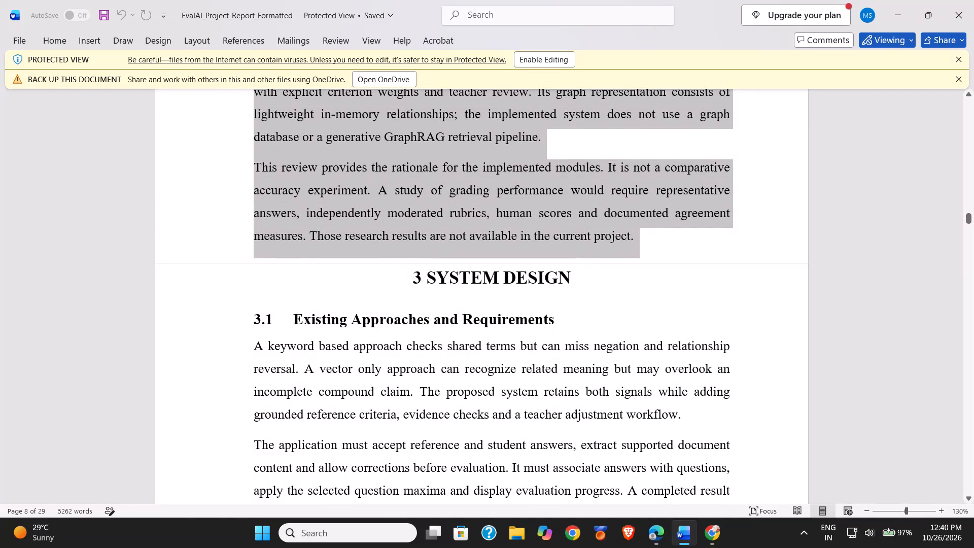
left_click_drag(758, 259, 634, 237)
key("ctrl+c")
Switch back to Major_Project in Google Docs and paste the copied Literature Review chapter on the new page.
key("alt+Tab")
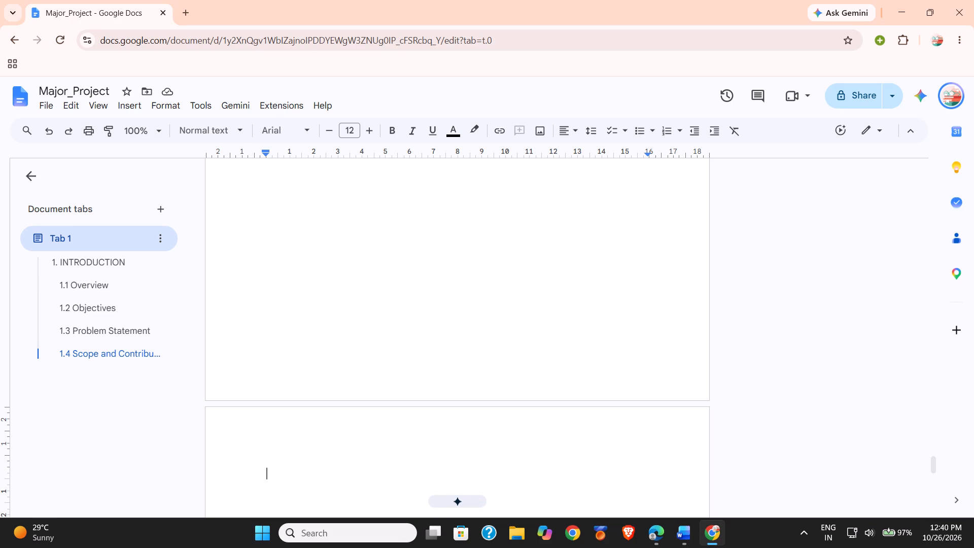
key("ctrl+v")
Review the pasted Literature Review chapter and compare its headings and numbering with the source report in Word.
scroll(457, 324, "up", 5)
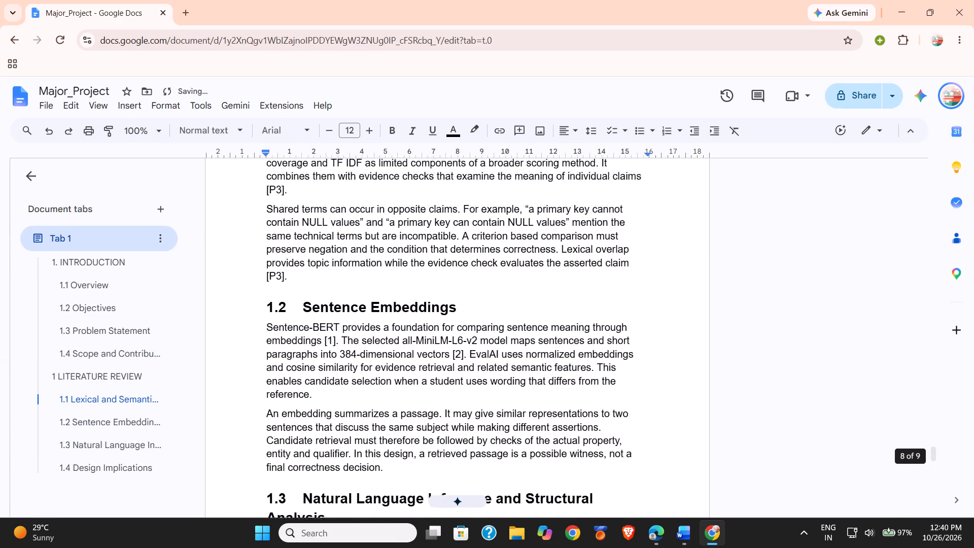
scroll(457, 324, "up", 3)
scroll(457, 324, "down", 1)
scroll(457, 324, "up", 5)
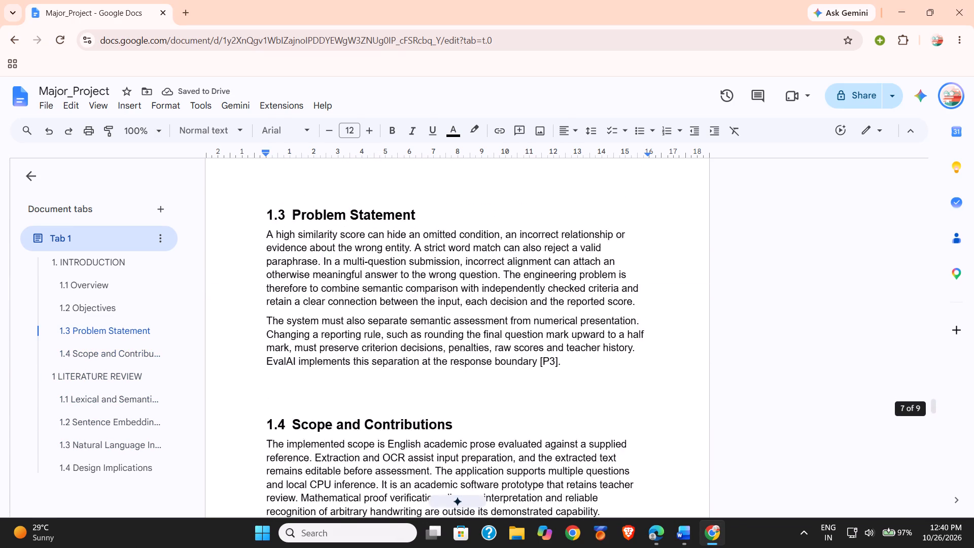
scroll(457, 324, "down", 5)
key("alt+Tab")
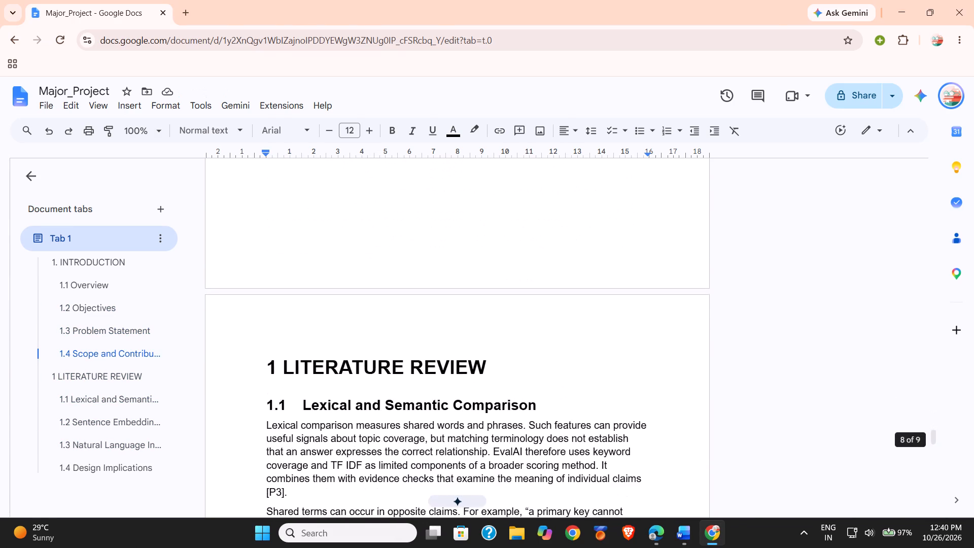
scroll(457, 324, "up", 10)
scroll(457, 324, "down", 2)
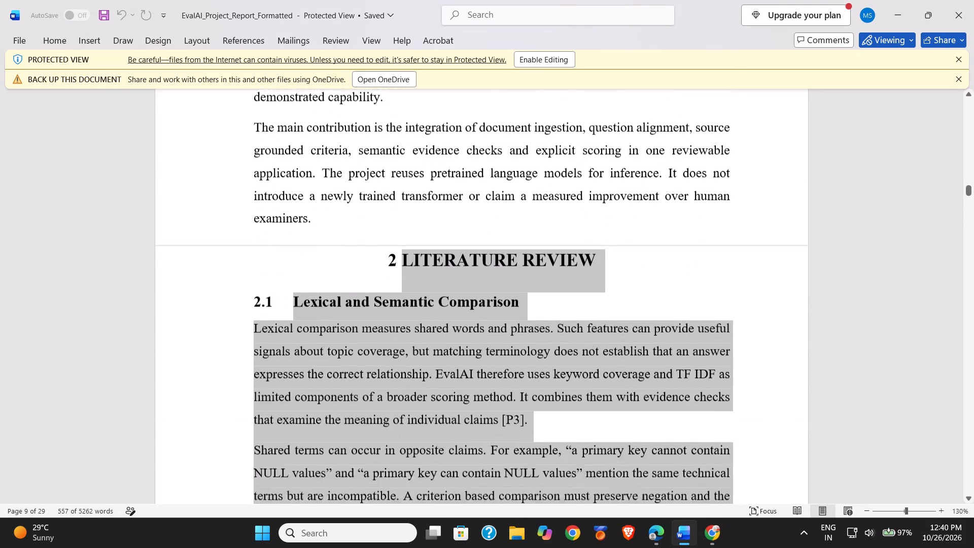
left_click(457, 324)
key("alt+Tab")
Set the LITERATURE REVIEW chapter heading to font size 18 and centre it.
scroll(408, 381, "down", 1)
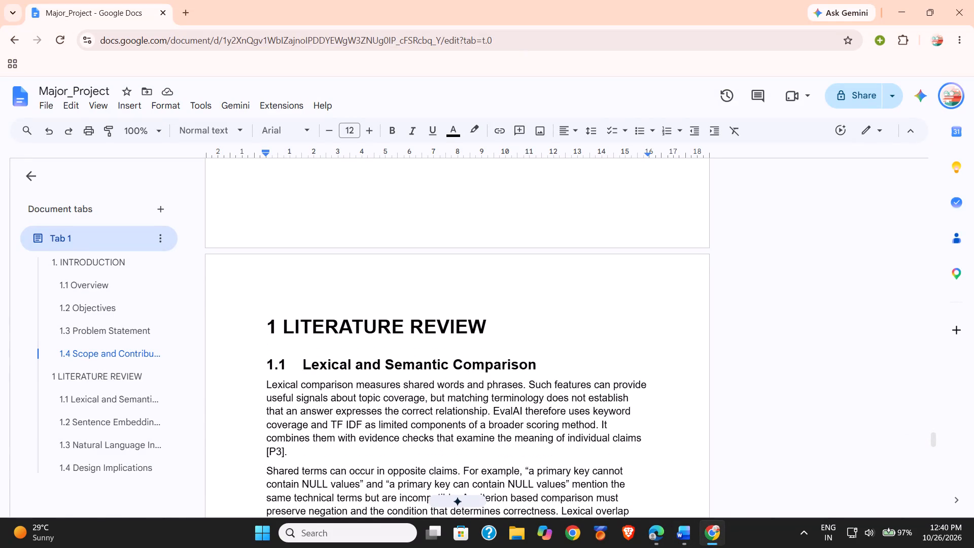
left_click_drag(491, 321, 258, 310)
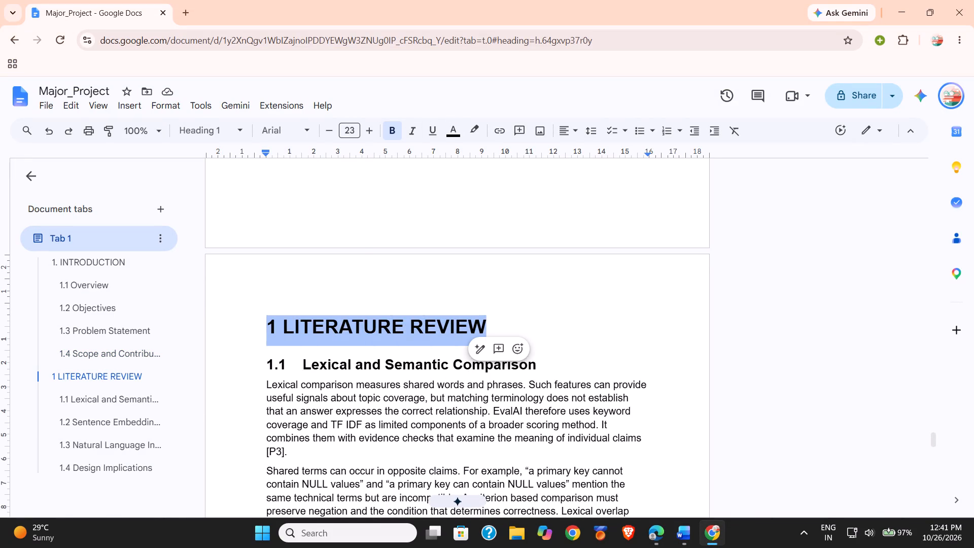
left_click(353, 124)
key("1")
key("8")
key("Return")
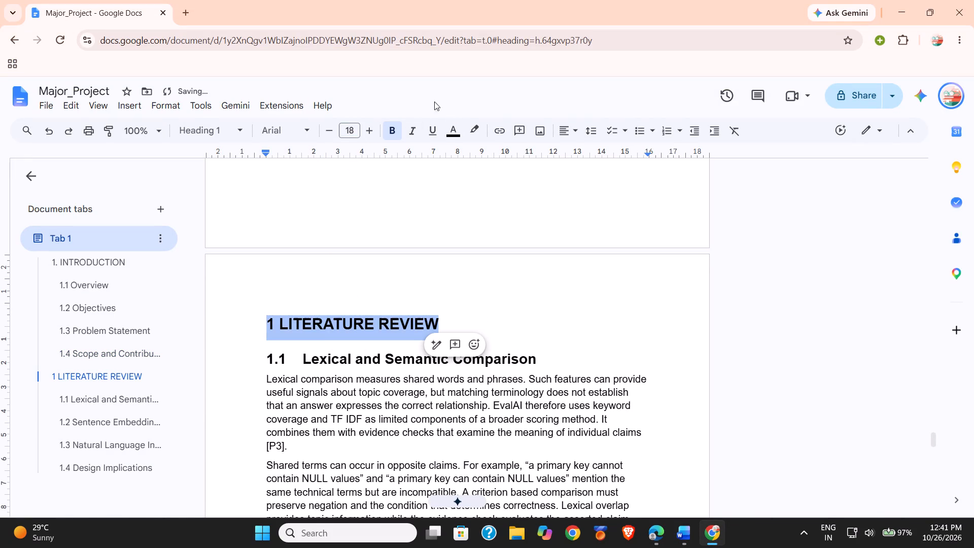
left_click(574, 127)
left_click(586, 152)
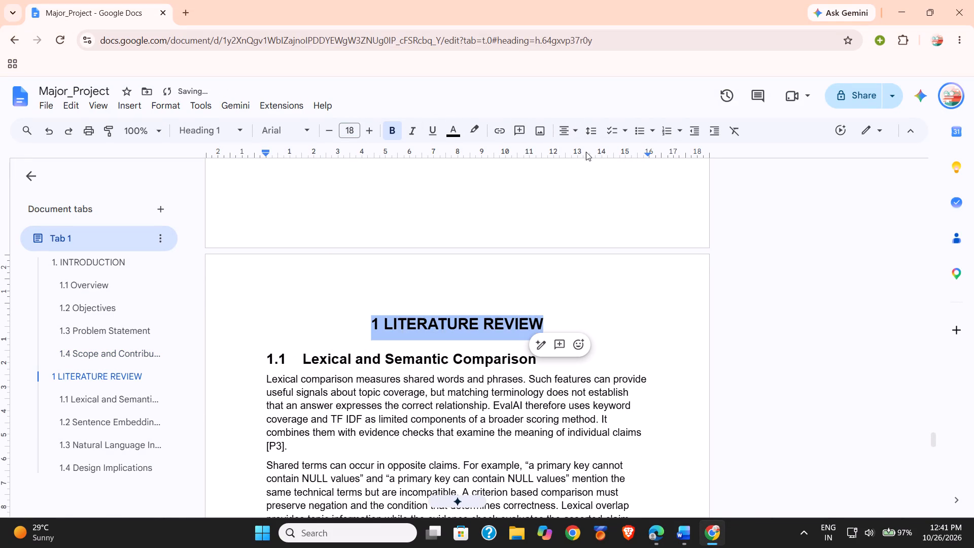
Renumber the LITERATURE REVIEW chapter heading as "2.".
left_click(375, 329)
key("BackSpace")
type("2.")
Set the font size of the "Lexical and Semantic Comparison" section heading to 16.
left_click_drag(261, 359, 598, 380)
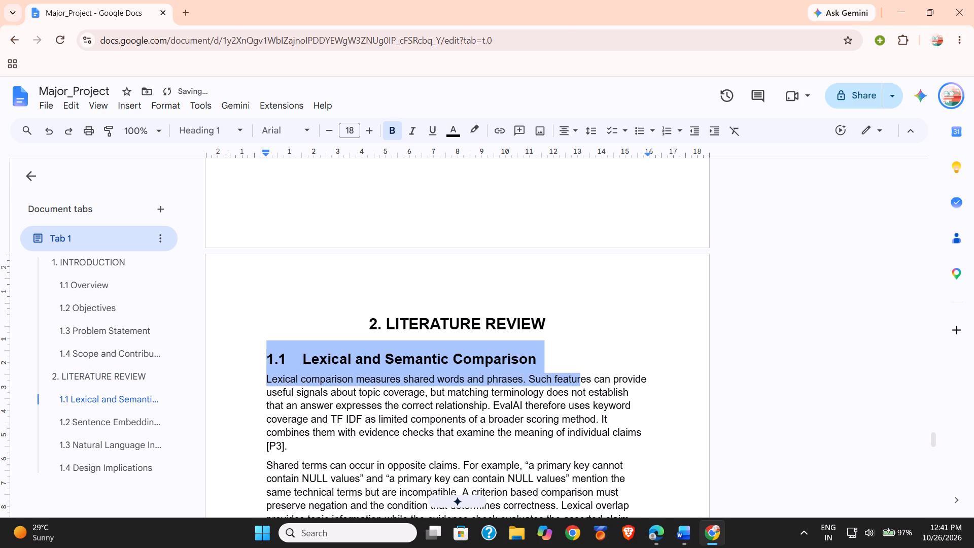
left_click_drag(598, 380, 566, 346)
left_click(357, 129)
type("16")
key("Return")
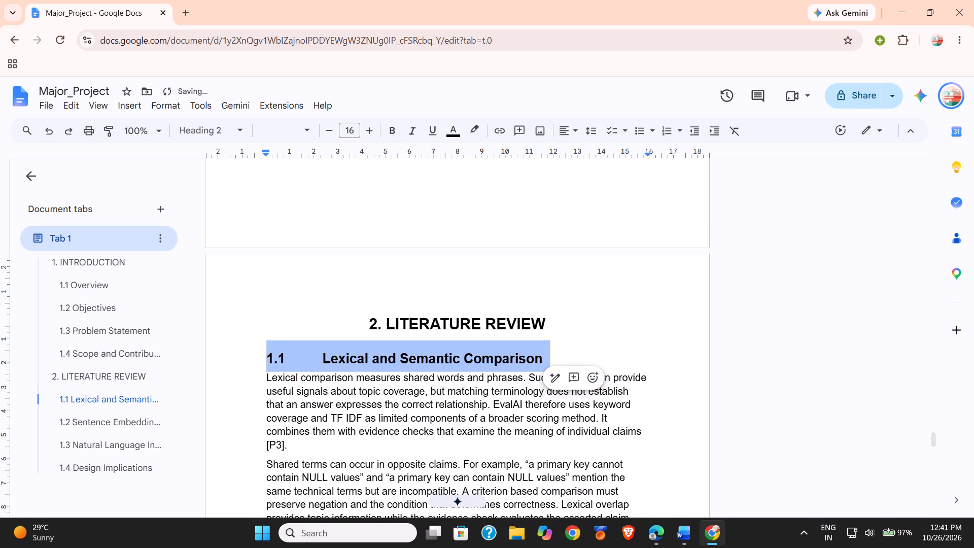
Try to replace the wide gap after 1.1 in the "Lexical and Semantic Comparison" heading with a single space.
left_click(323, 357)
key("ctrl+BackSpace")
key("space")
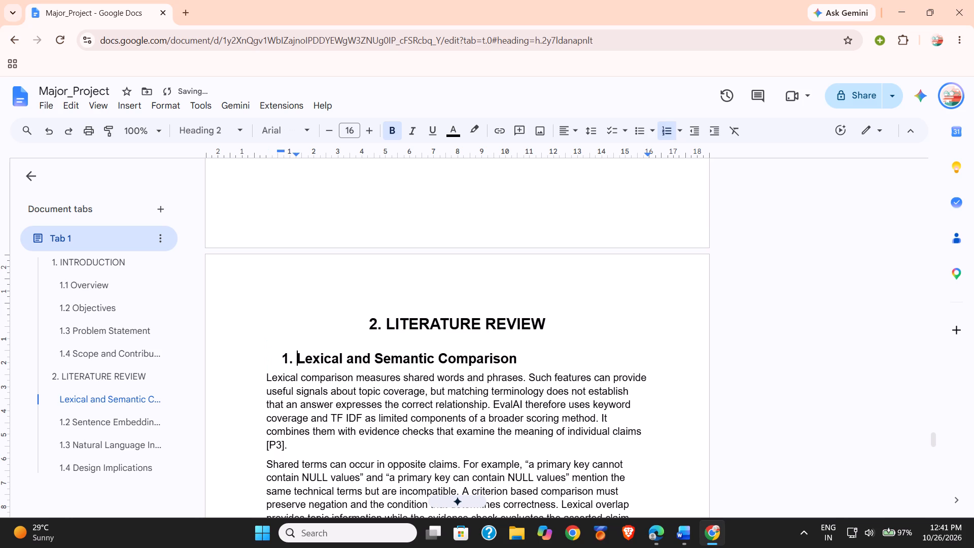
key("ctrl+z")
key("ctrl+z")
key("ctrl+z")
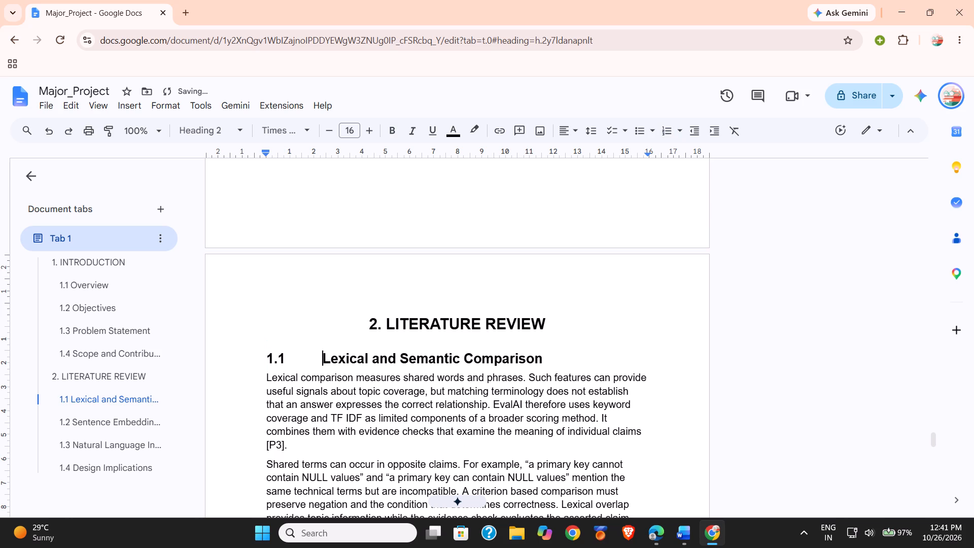
Replace the wide gap after 1.1 in the "Lexical and Semantic Comparison" heading with two spaces.
key("BackSpace")
key("BackSpace")
key("BackSpace")
key("BackSpace")
key("BackSpace")
key("BackSpace")
key("BackSpace")
key("BackSpace")
key("BackSpace")
key("BackSpace")
key("BackSpace")
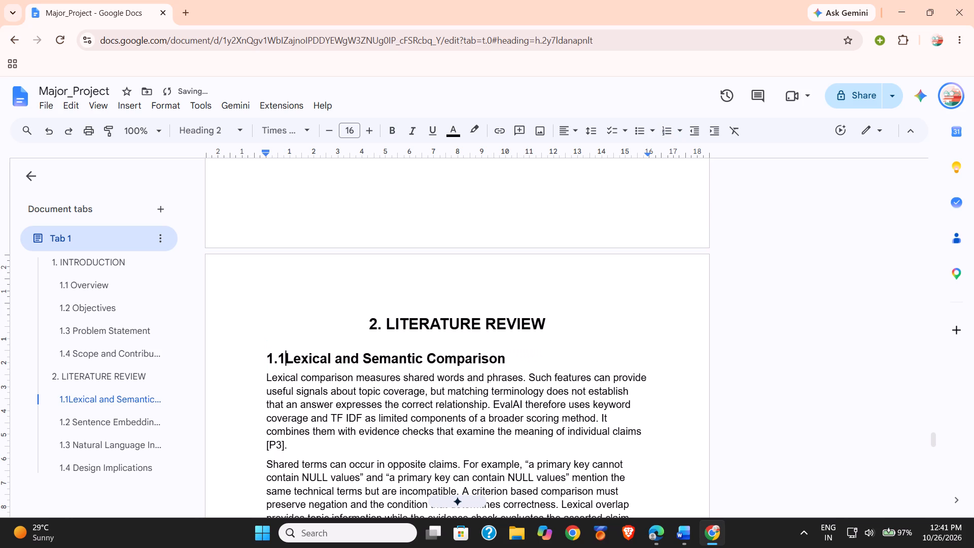
key("space")
key("space")
Renumber the "Lexical and Semantic Comparison" heading as 2.1.
key("Left")
key("Left")
key("BackSpace")
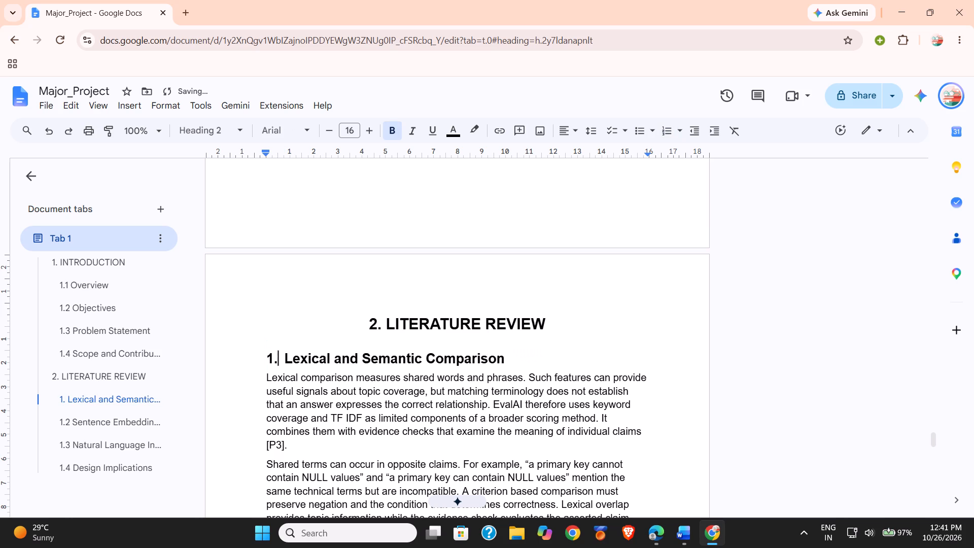
key("BackSpace")
key("BackSpace")
type("2.1")
Remove the extra blank lines above the "Scope and Contributions" and "Objectives" headings in the Introduction chapter.
scroll(323, 357, "down", 2)
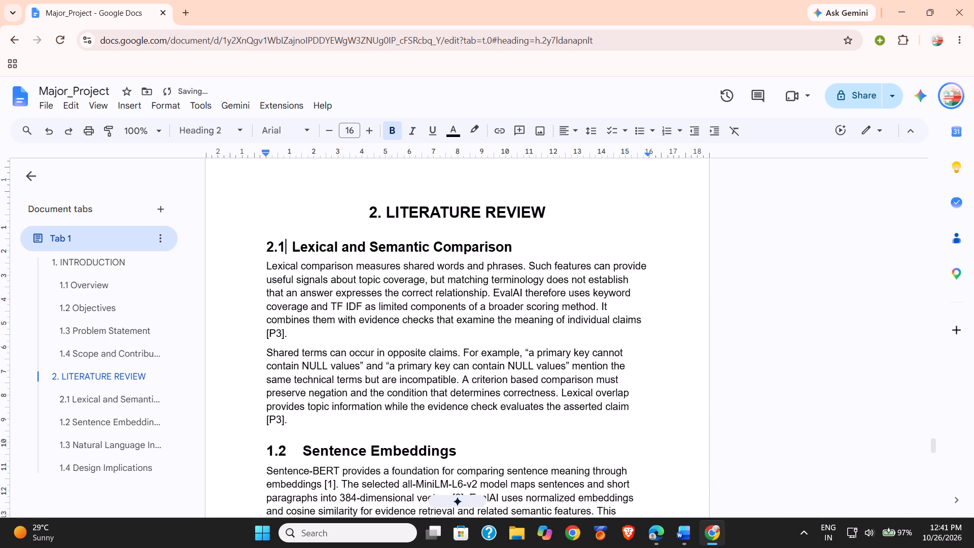
left_click_drag(457, 452, 263, 457)
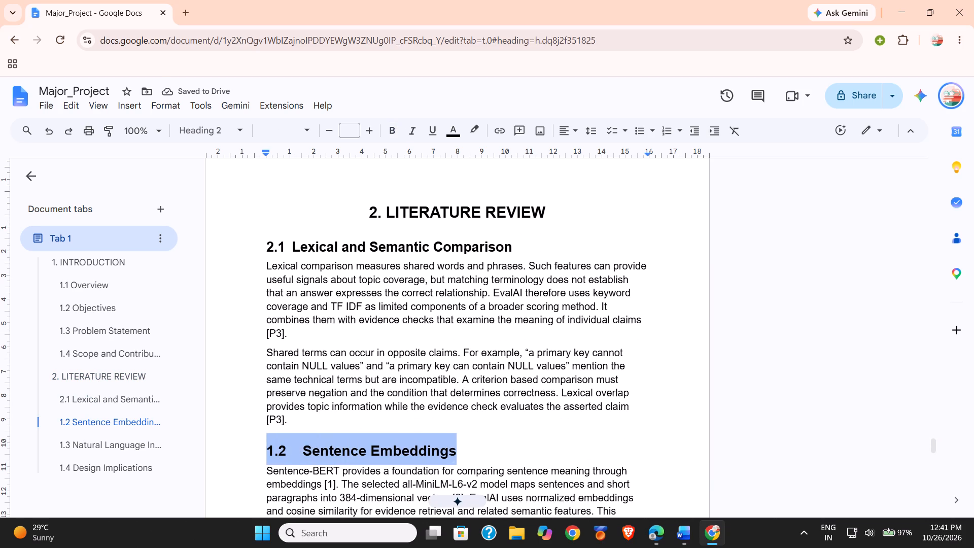
scroll(444, 286, "up", 7)
scroll(444, 286, "down", 3)
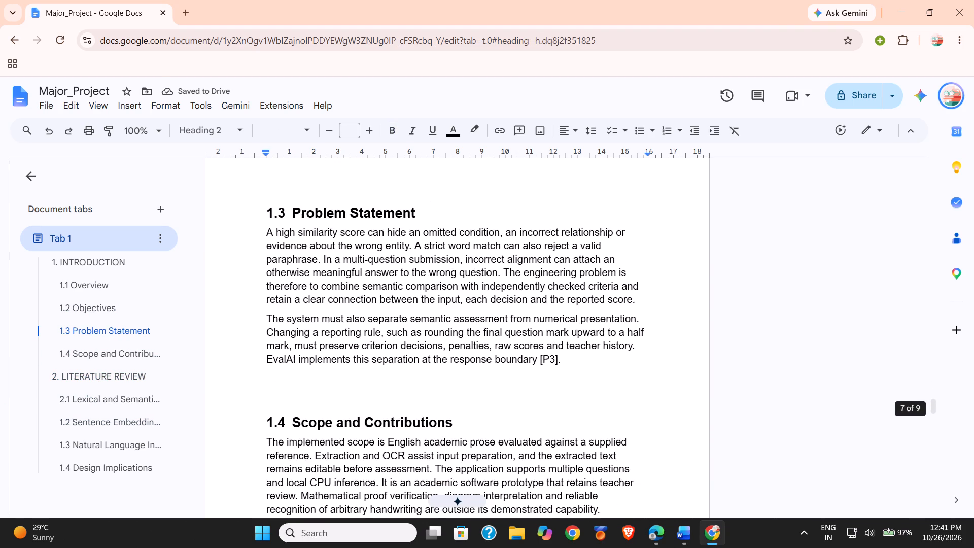
left_click(359, 400)
key("BackSpace")
scroll(359, 400, "up", 6)
scroll(359, 400, "down", 1)
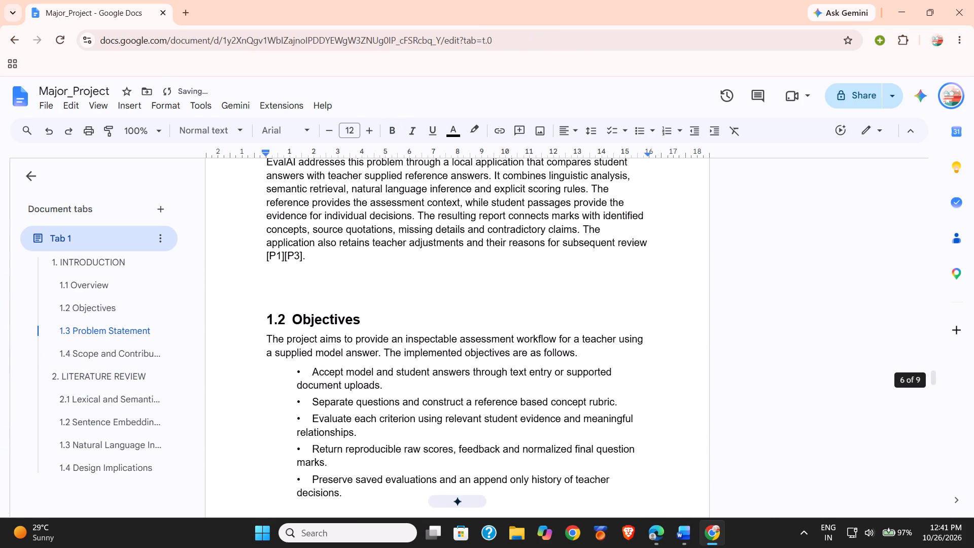
scroll(359, 400, "down", 1)
left_click(277, 282)
key("BackSpace")
Insert a blank line directly before the "1.3 Problem Statement" heading in the Introduction.
scroll(387, 346, "down", 4)
scroll(387, 346, "up", 1)
left_click(268, 344)
key("Return")
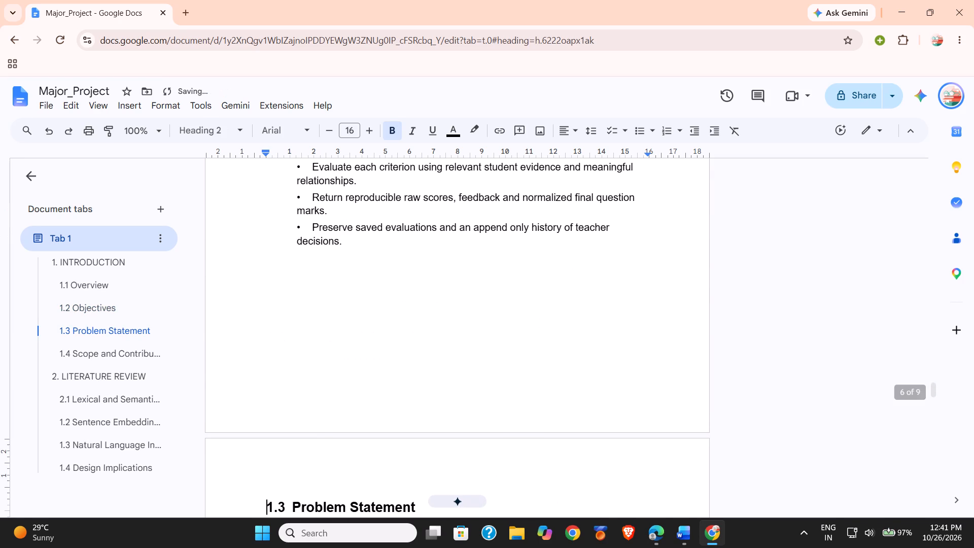
Renumber the "Sentence Embeddings" heading in the Literature Review as 2.2.
scroll(268, 344, "down", 6)
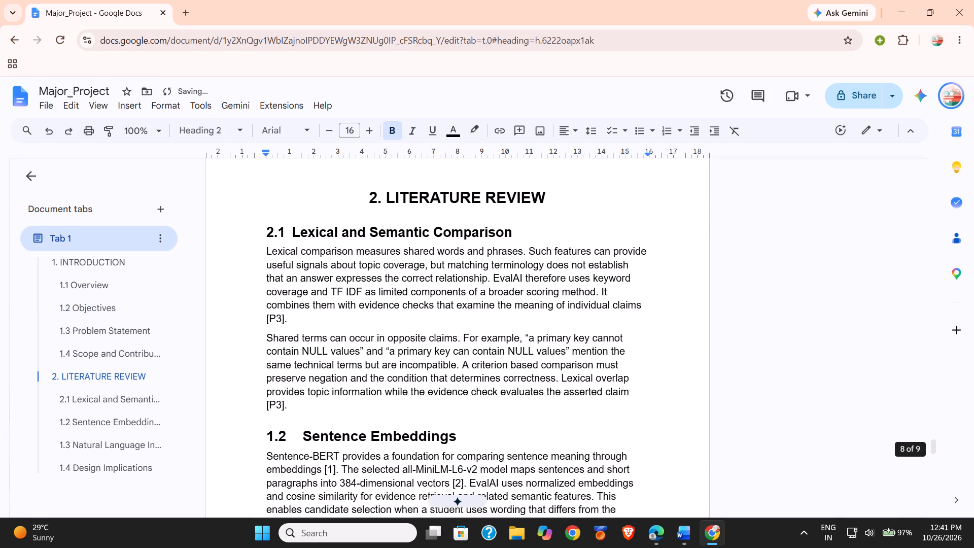
left_click(274, 435)
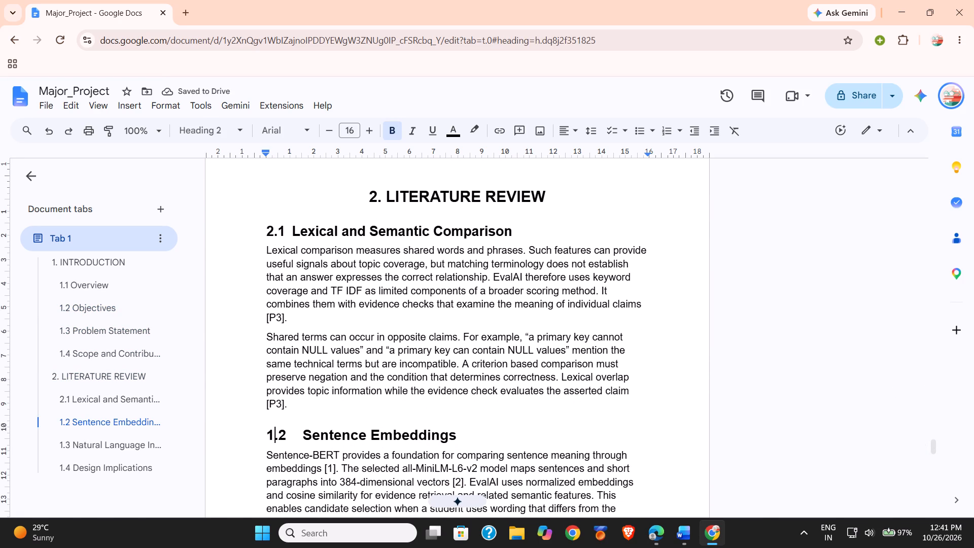
key("BackSpace")
key("2")
Set the font size of the whole "Sentence Embeddings" heading to 16.
left_click(362, 433)
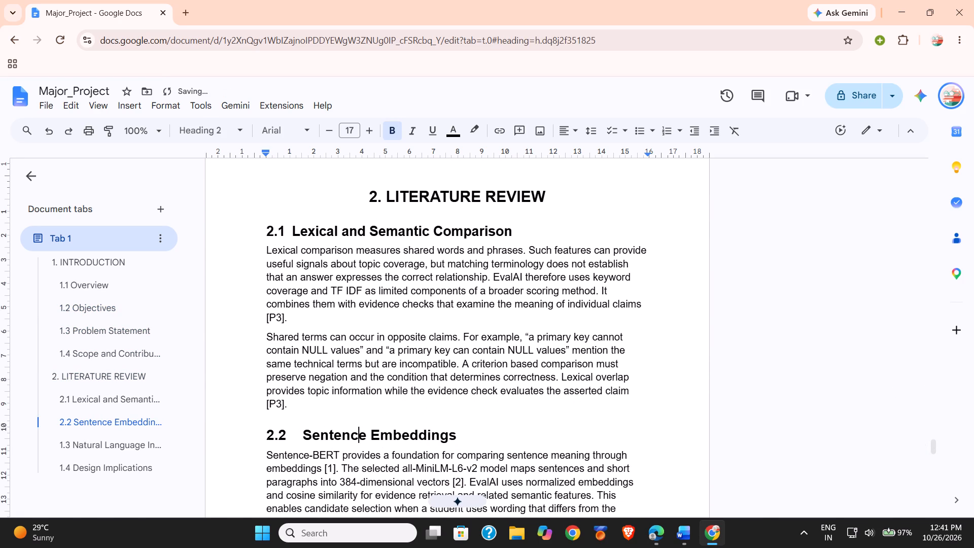
left_click_drag(464, 438, 252, 430)
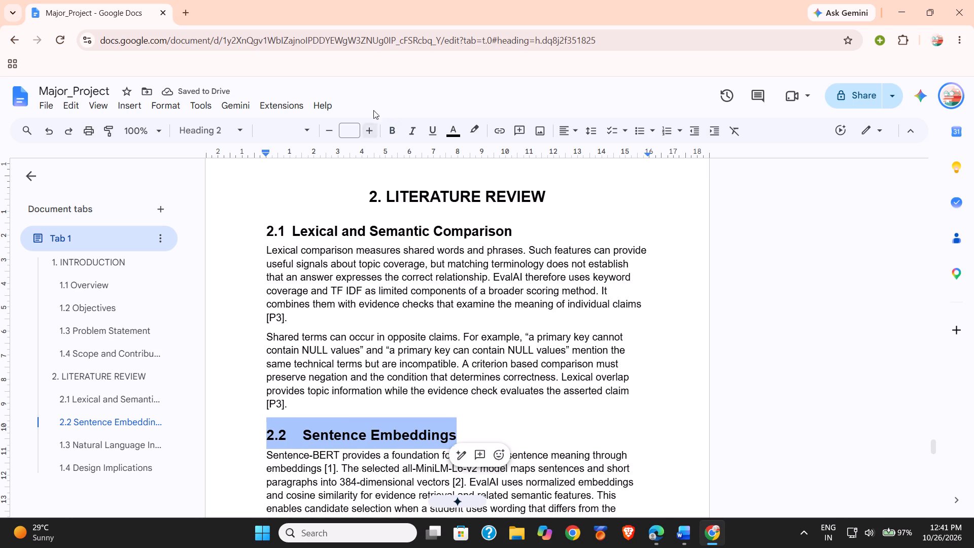
left_click(353, 134)
key("1")
key("6")
key("Return")
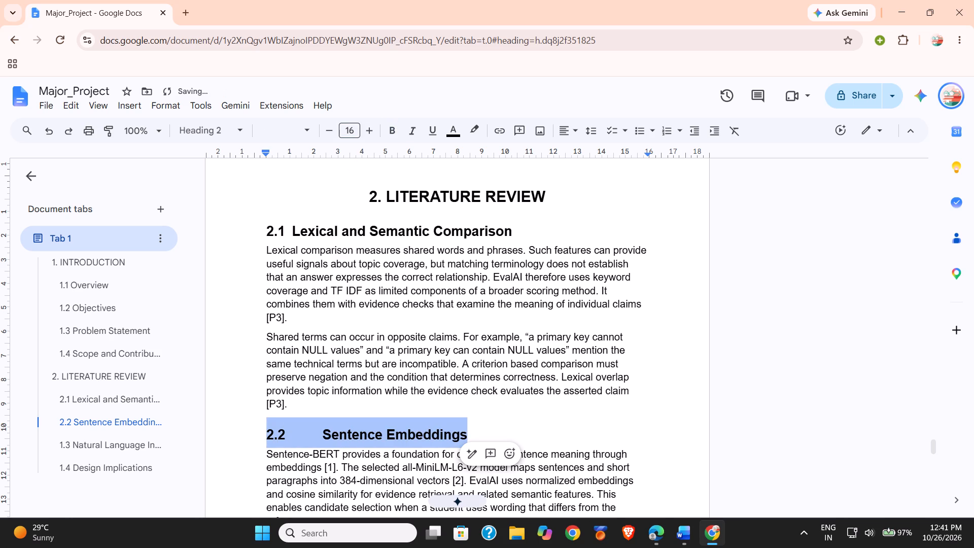
Replace the wide gap after 2.2 in the "Sentence Embeddings" heading with two spaces, using the Introduction headings as reference.
scroll(520, 213, "up", 9)
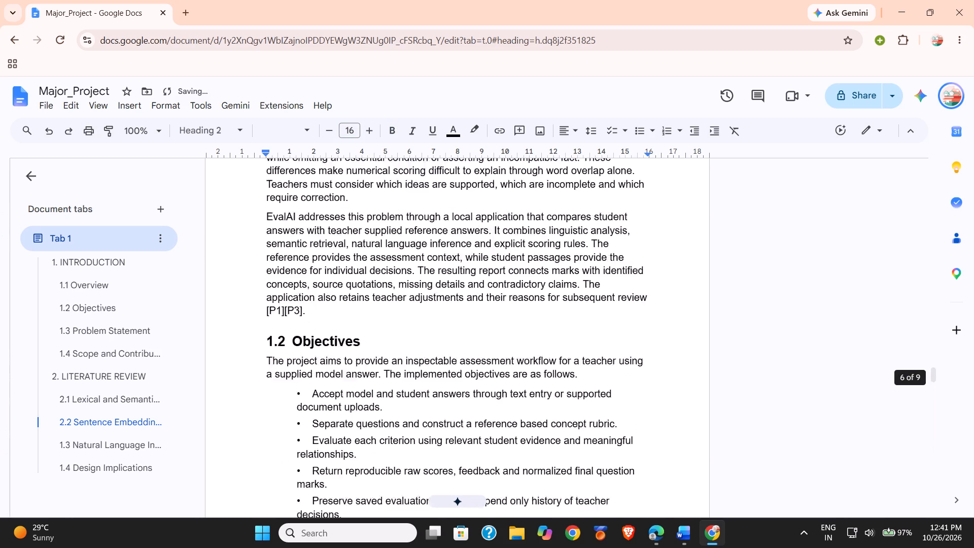
scroll(520, 213, "down", 4)
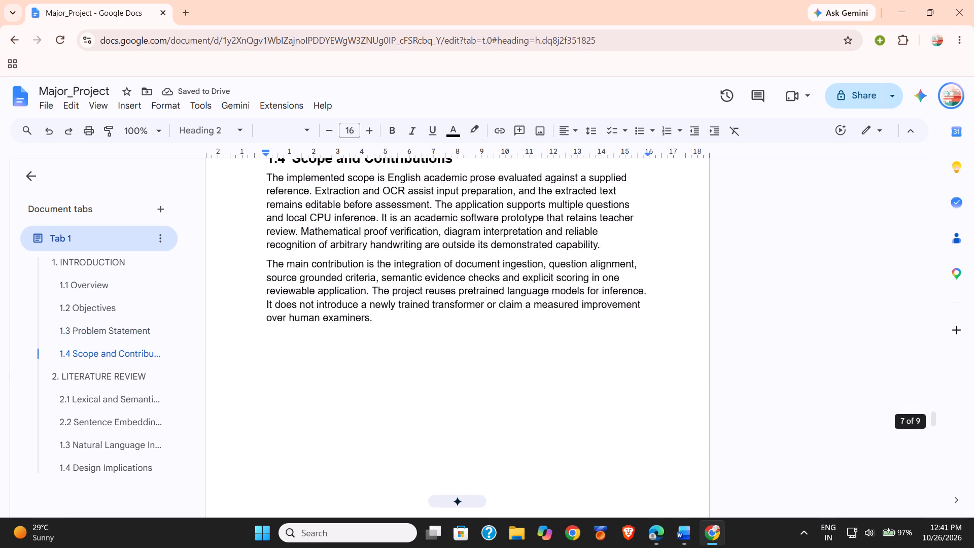
scroll(520, 213, "down", 6)
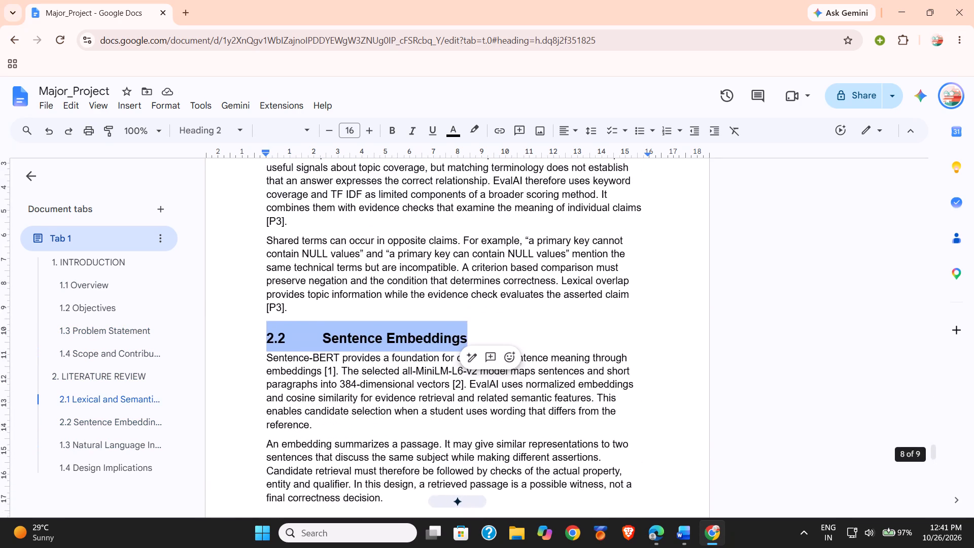
scroll(520, 213, "down", 3)
left_click(289, 217)
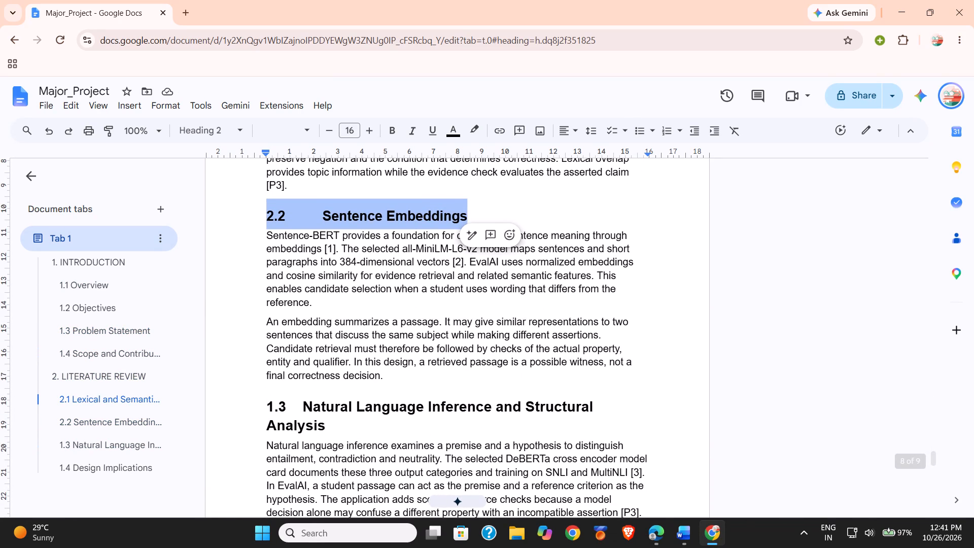
key("BackSpace")
key("Delete")
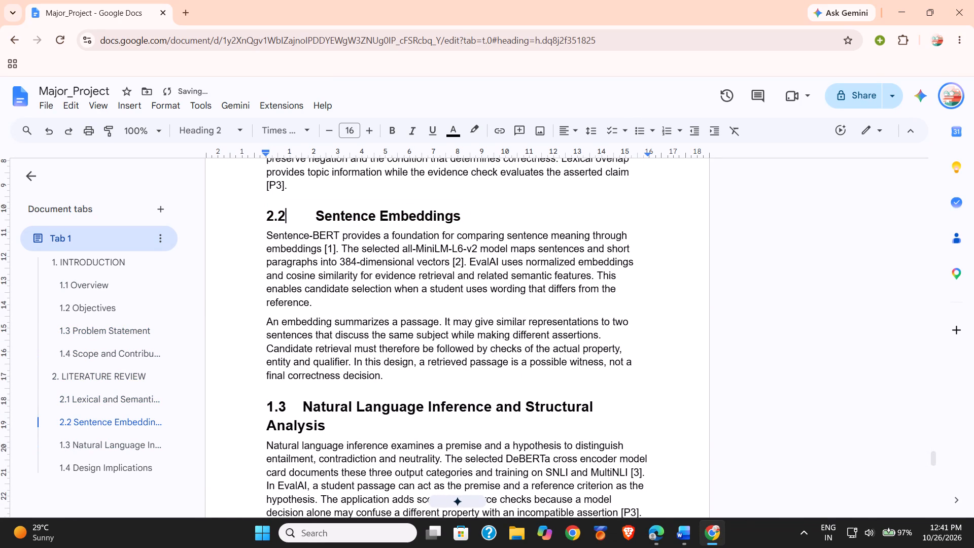
key("ctrl+Delete")
key("space")
key("ctrl+z")
key("ctrl+z")
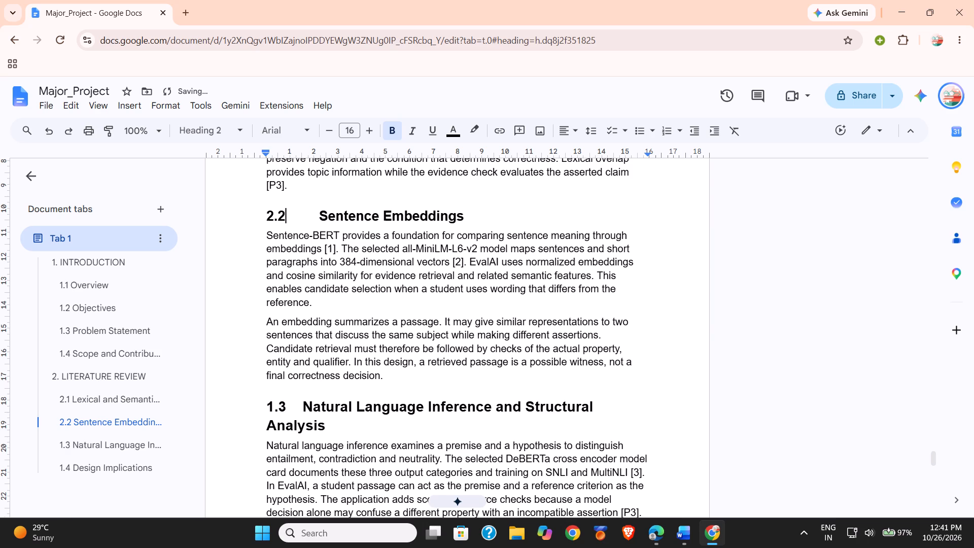
key("Delete")
key("Delete")
key("Delete")
key("Delete")
key("Delete")
key("Delete")
key("Delete")
key("Delete")
key("Delete")
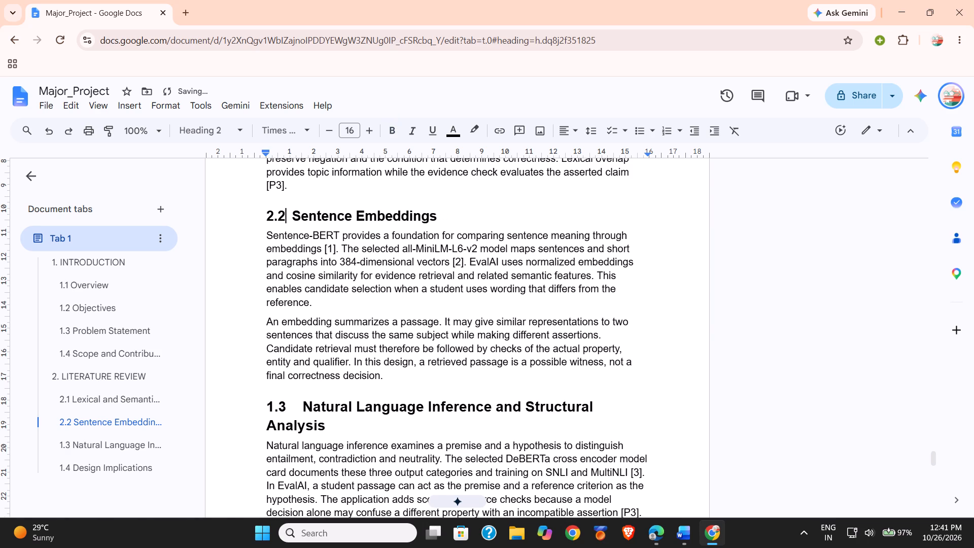
key("Delete")
key("space")
key("space")
Set the font size of the "Natural Language Inference and Structural Analysis" heading to 16.
left_click_drag(331, 429, 263, 409)
left_click(355, 130)
key("1")
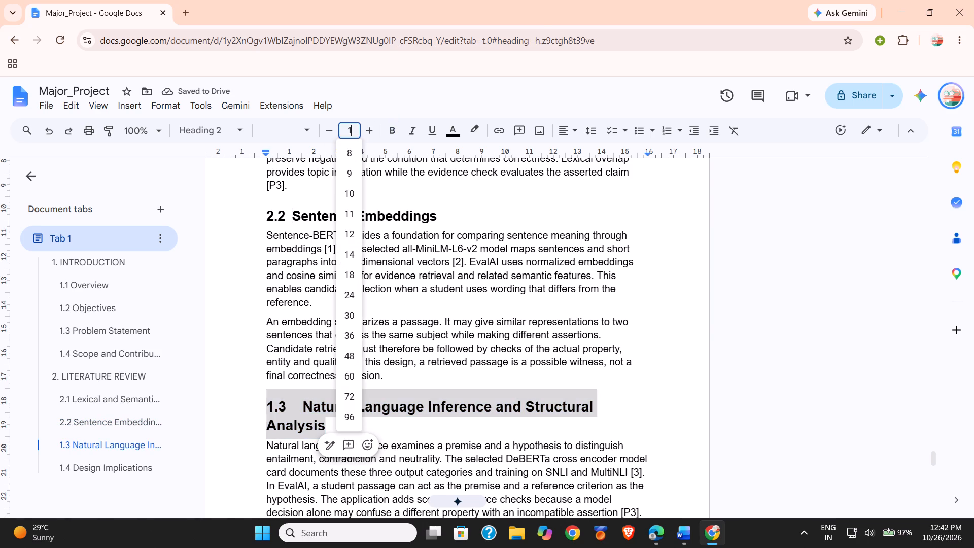
key("6")
key("Return")
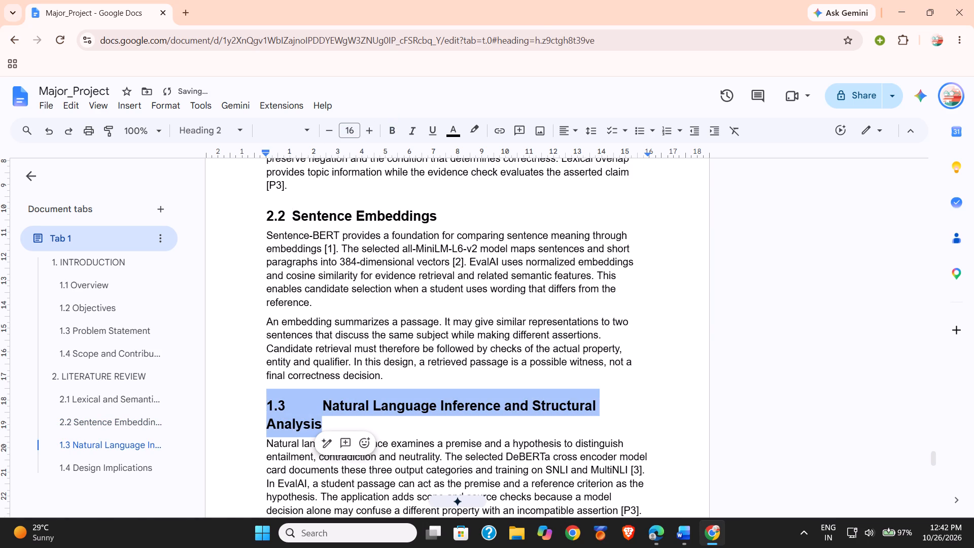
Renumber the "Natural Language Inference and Structural Analysis" heading as 2.3.
left_click(273, 402)
key("BackSpace")
key("2")
Reduce the wide gap after 2.3 in the "Natural Language Inference and Structural Analysis" heading to a single space.
key("Right")
key("Right")
key("Right")
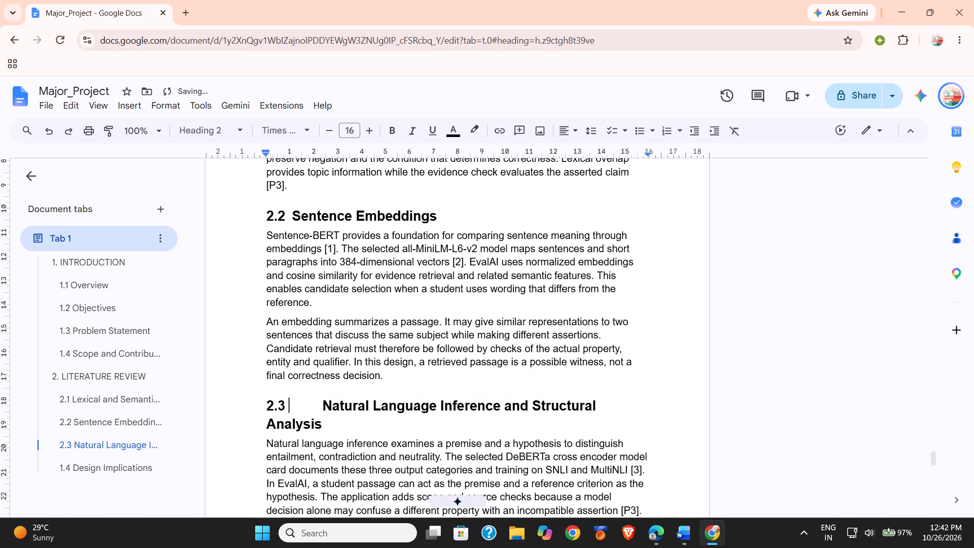
key("Delete")
key("Delete")
key("Delete")
key("Delete")
key("Delete")
key("Delete")
key("Delete")
key("Delete")
key("Delete")
key("Delete")
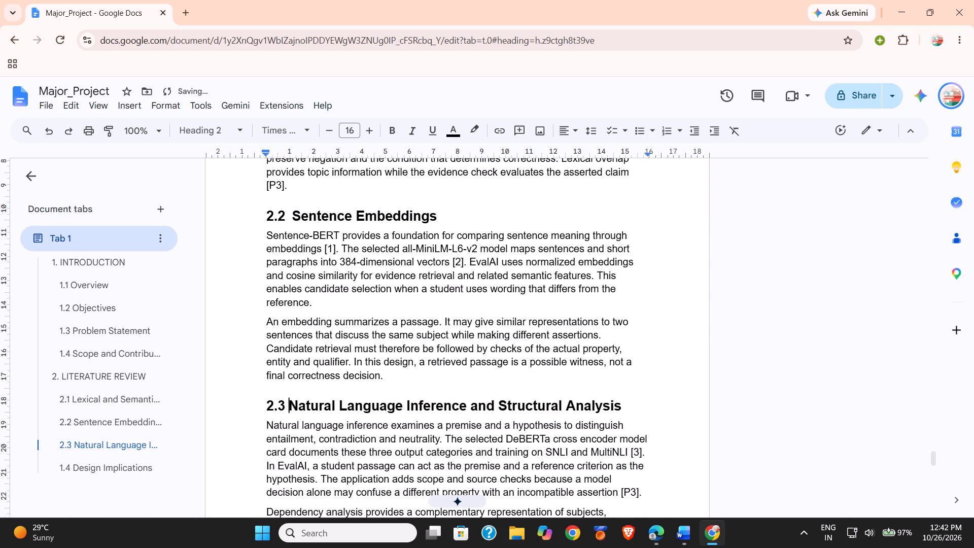
Renumber the "Design Implications" heading in the Literature Review as 2.4.
scroll(273, 402, "down", 7)
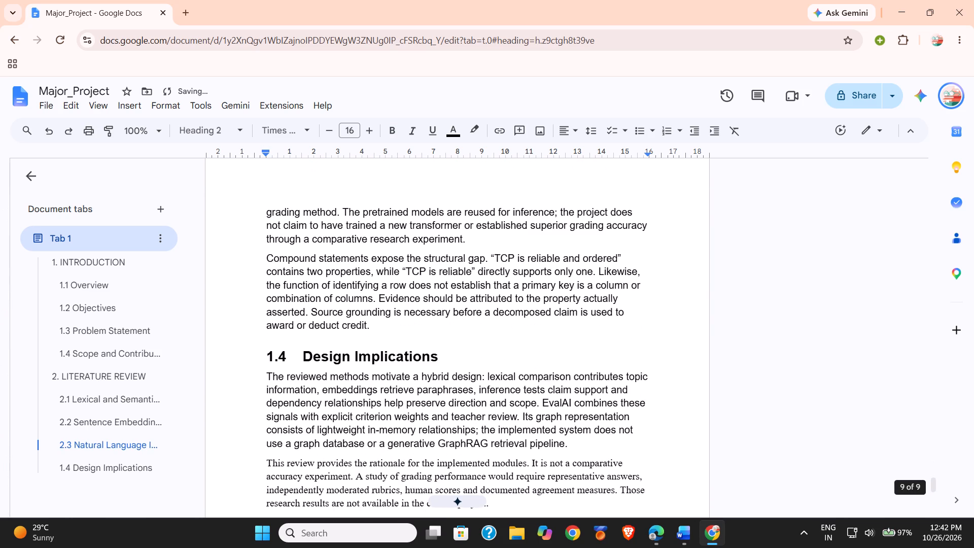
scroll(282, 437, "down", 1)
left_click(276, 339)
key("BackSpace")
key("2")
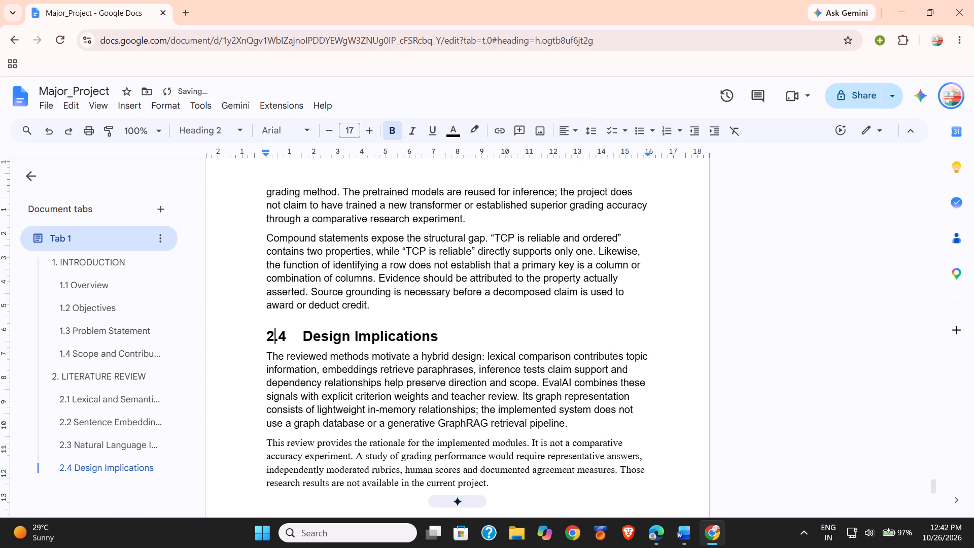
Set the font size of the "Design Implications" heading to 16.
left_click_drag(451, 336, 260, 335)
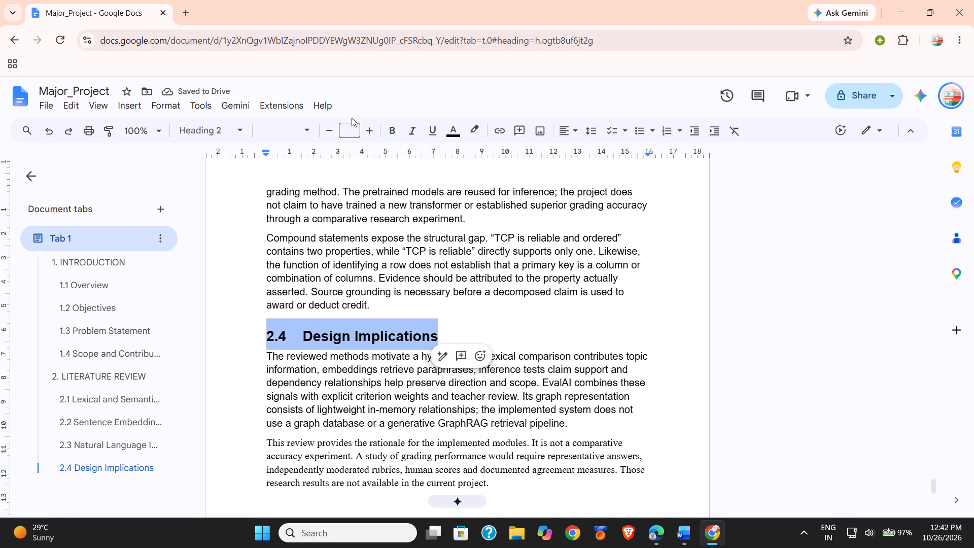
left_click(353, 128)
key("1")
key("6")
key("Return")
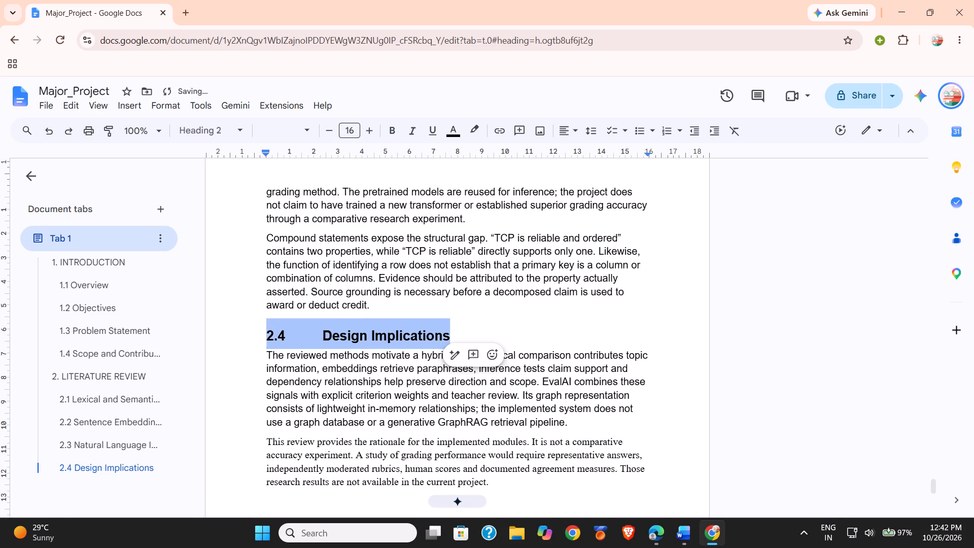
Replace the wide gap after 2.4 in the "Design Implications" heading with two spaces.
left_click(317, 336)
key("BackSpace")
key("BackSpace")
key("BackSpace")
key("BackSpace")
key("BackSpace")
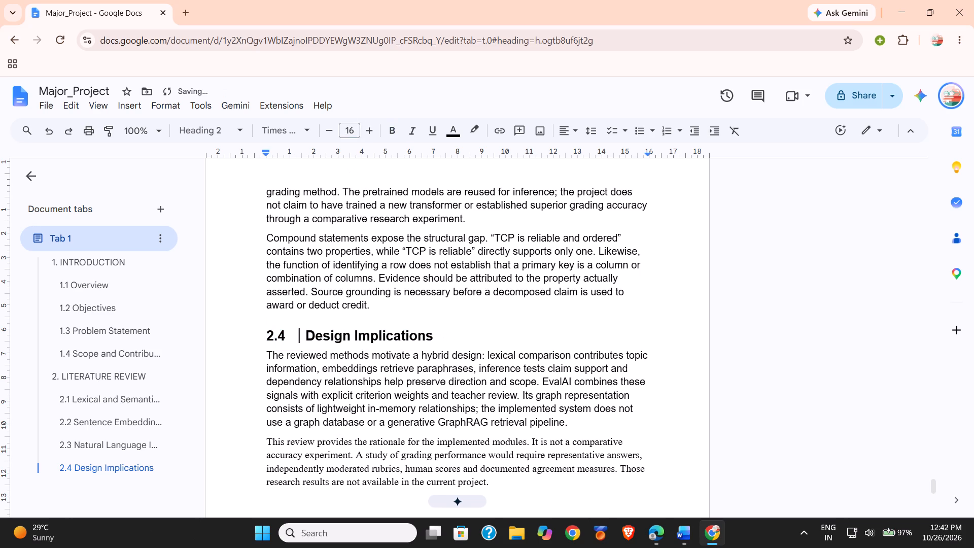
key("BackSpace")
key("BackSpace")
key("BackSpace")
key("BackSpace")
key("Delete")
key("Delete")
key("space")
key("space")
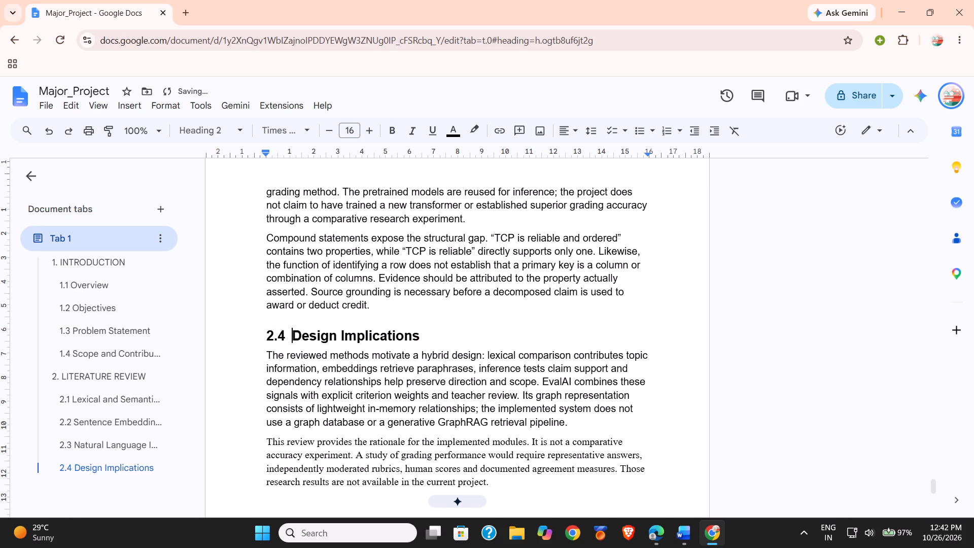
Set the font size of both body paragraphs under 2.4 Design Implications to 12.
scroll(317, 336, "down", 2)
scroll(408, 382, "down", 2)
scroll(408, 382, "up", 1)
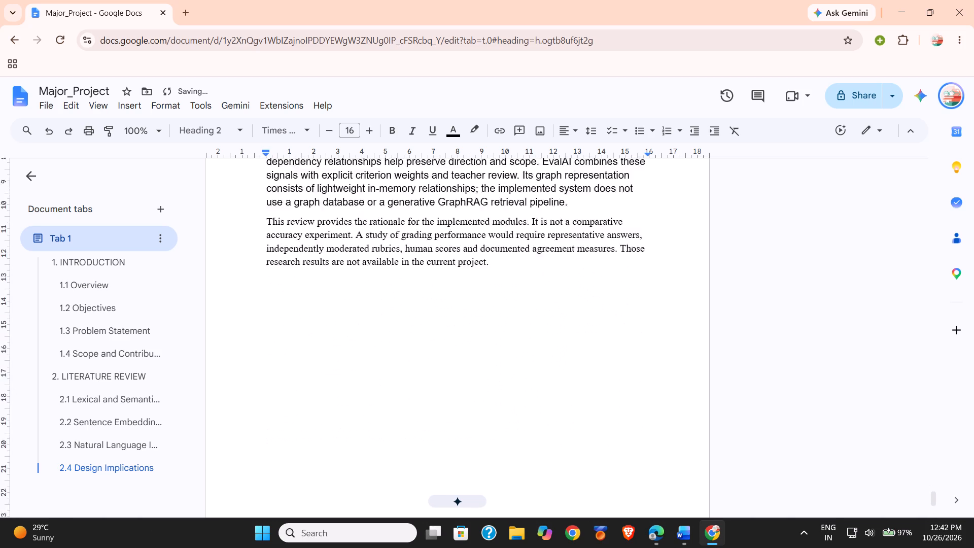
scroll(408, 382, "up", 1)
left_click(466, 431)
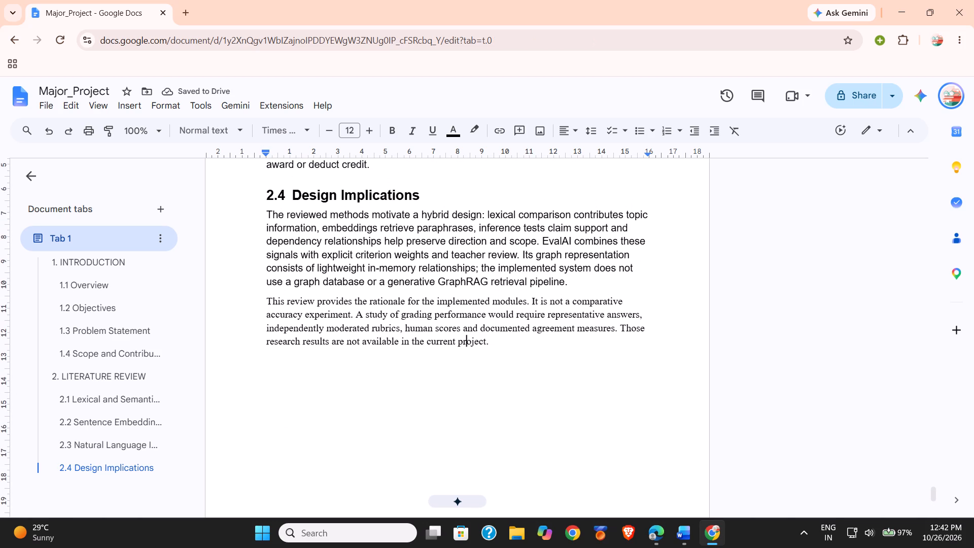
left_click_drag(495, 341, 264, 301)
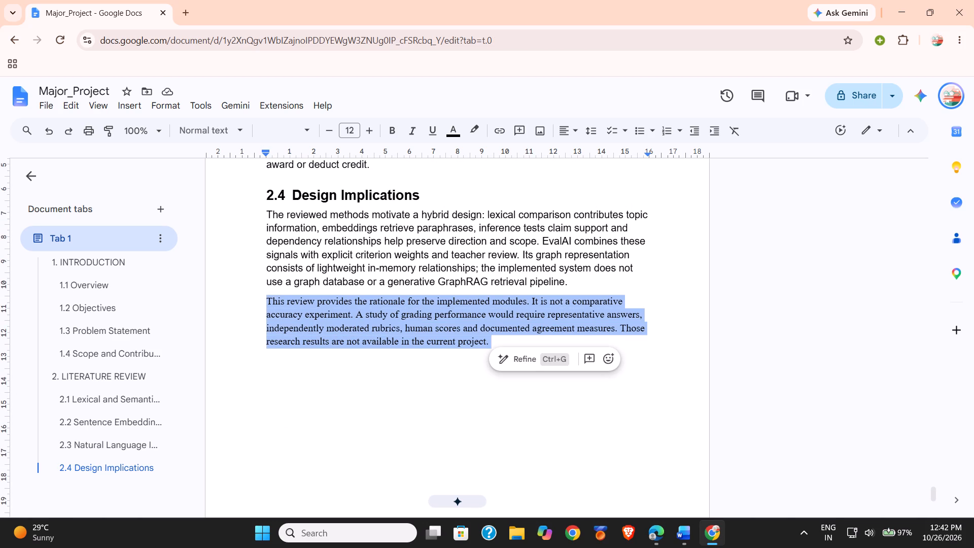
left_click(344, 273)
left_click(359, 271)
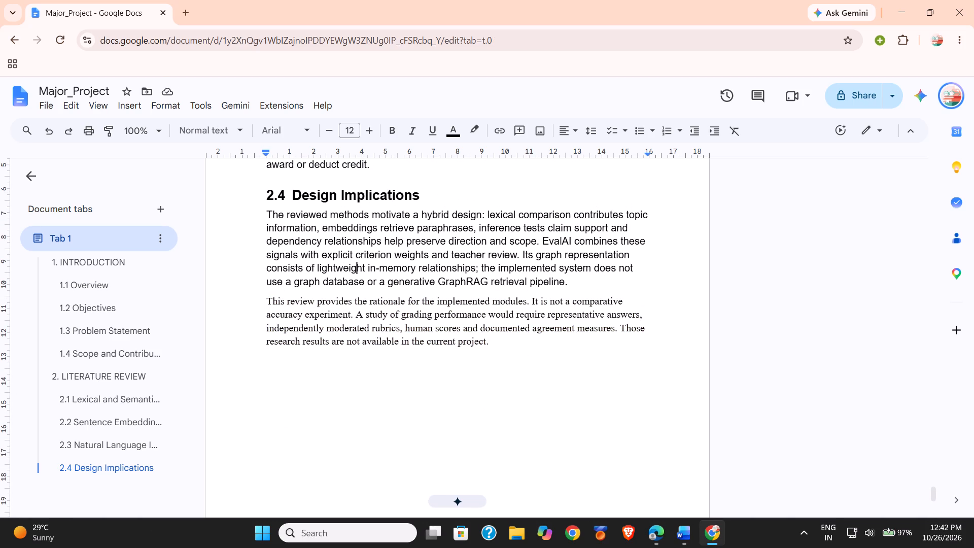
left_click_drag(496, 346, 266, 267)
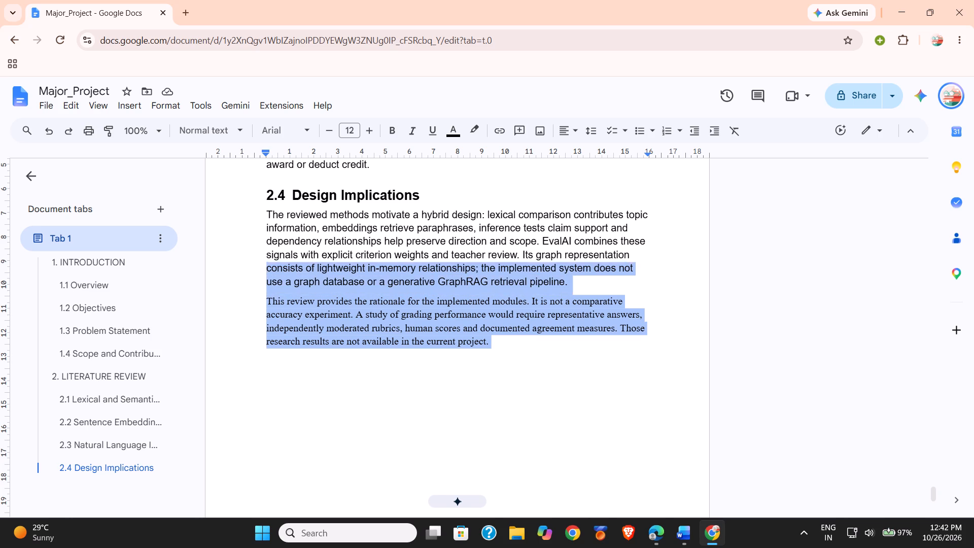
left_click_drag(266, 267, 265, 217)
left_click(352, 134)
key("1")
key("2")
key("Return")
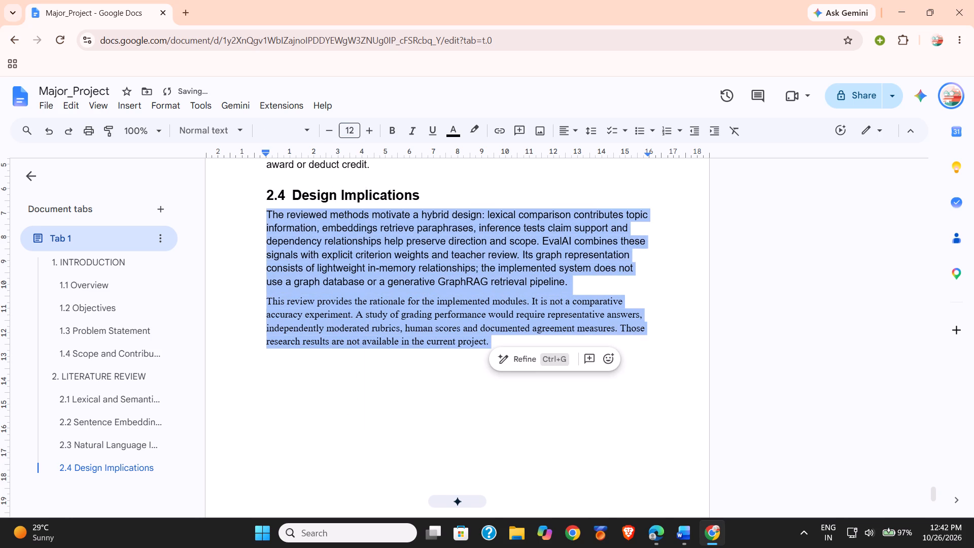
Set the font size of the final Design Implications paragraph, starting "This review provides the rationale", to 12.
left_click(400, 439)
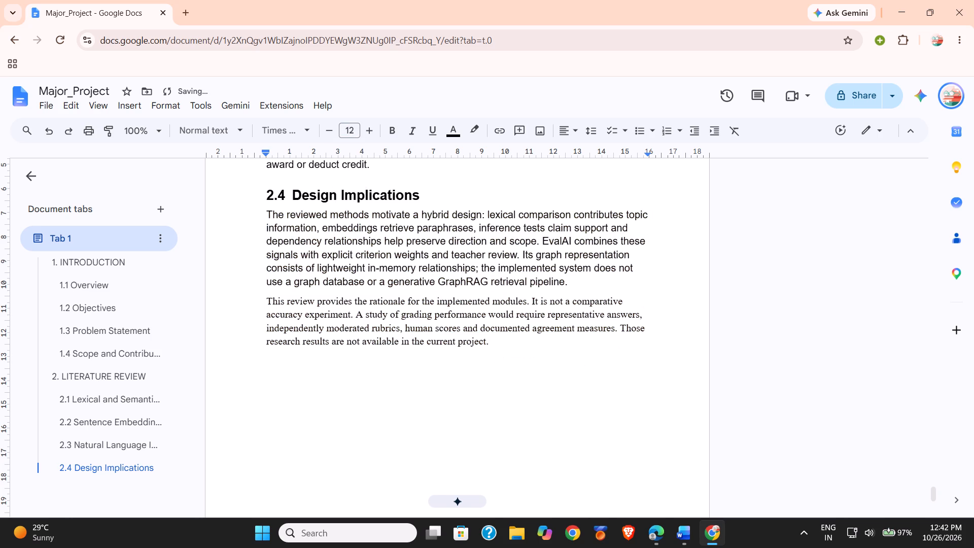
left_click_drag(491, 348, 258, 303)
left_click(351, 126)
key("1")
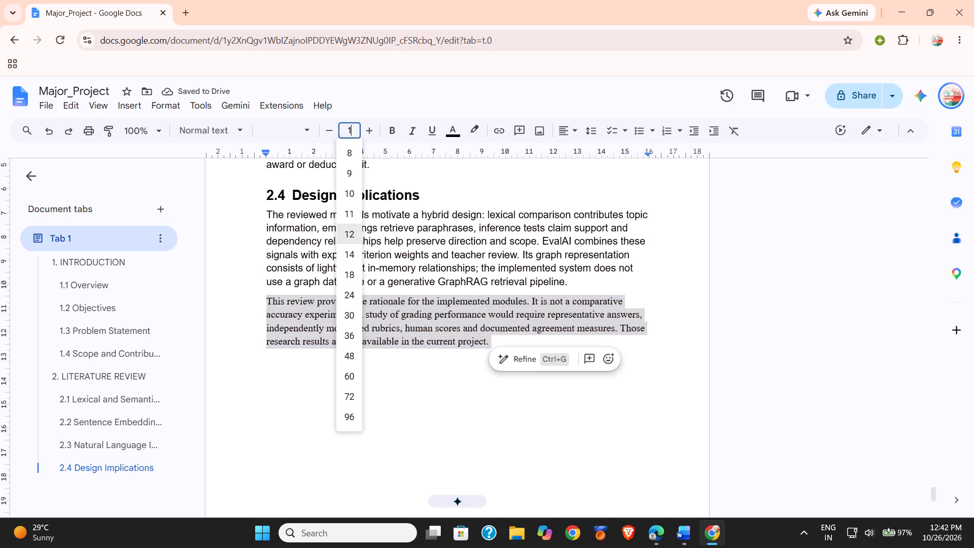
key("2")
key("Return")
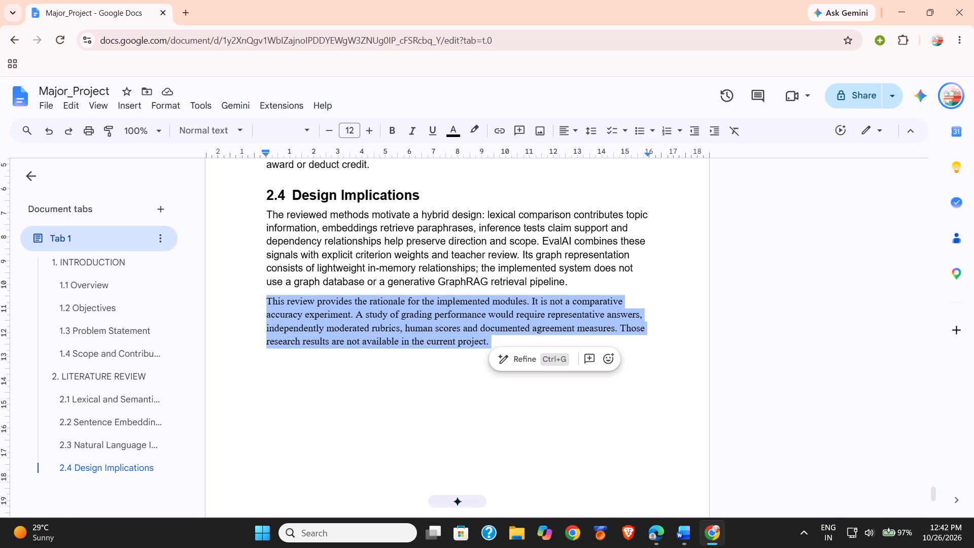
Look over the Literature Review from section 2.1 through 2.4 to check its formatting.
scroll(393, 221, "up", 1)
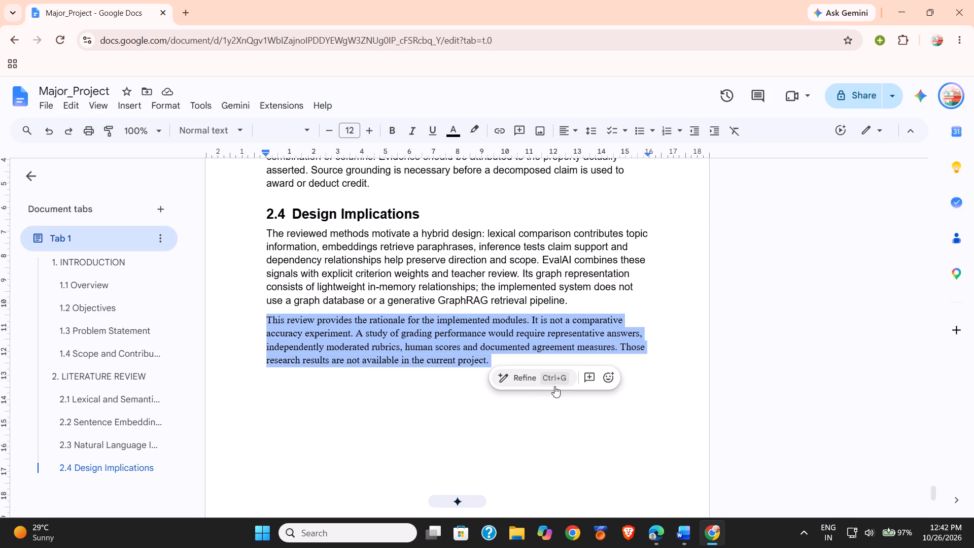
left_click(530, 381)
left_click(498, 372)
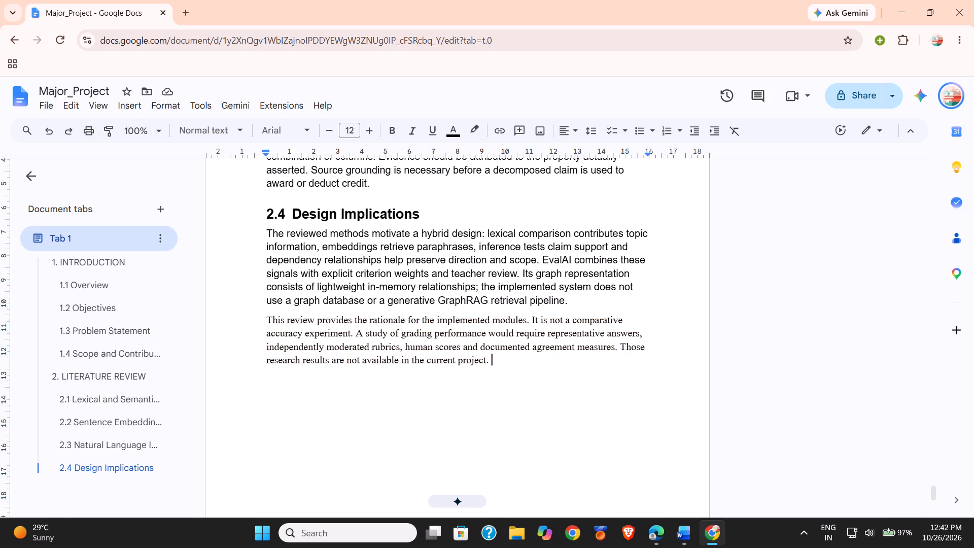
scroll(498, 372, "down", 3)
scroll(498, 372, "up", 1)
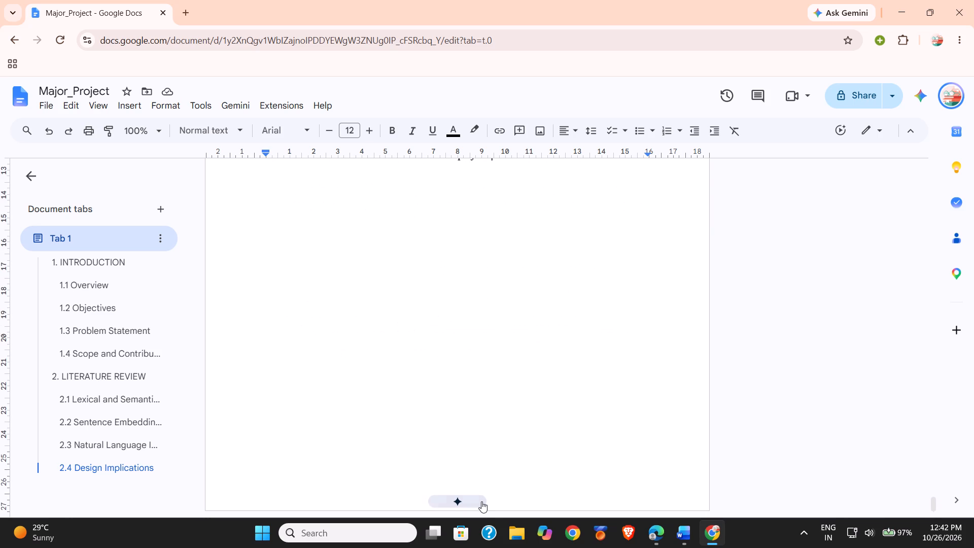
scroll(481, 501, "up", 2)
scroll(509, 357, "up", 2)
scroll(509, 357, "down", 2)
scroll(509, 357, "right", 1)
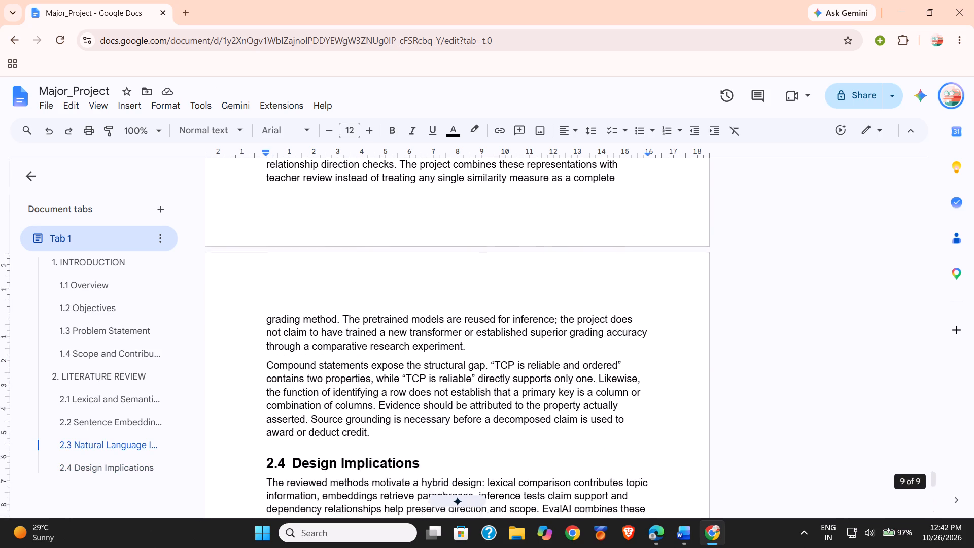
scroll(509, 357, "right", 1)
scroll(509, 357, "up", 1)
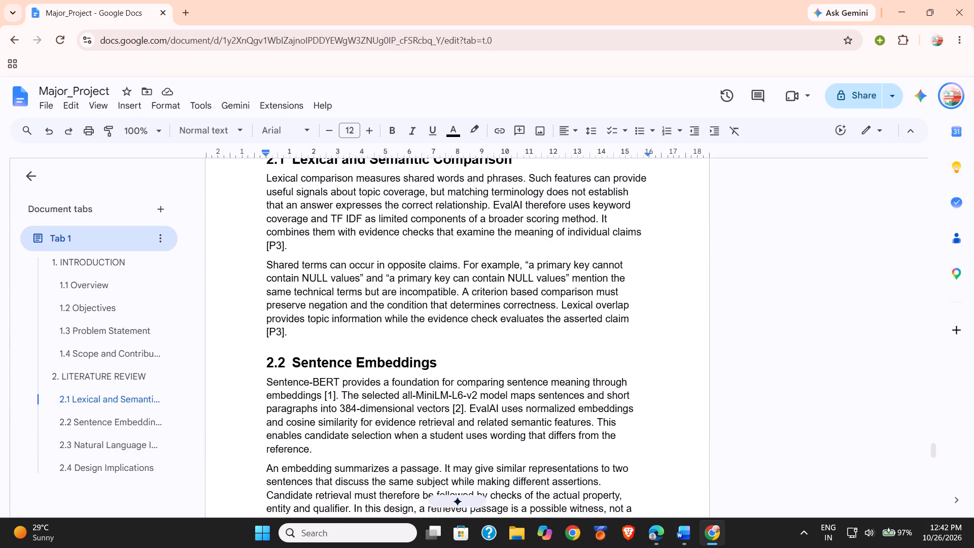
scroll(509, 357, "down", 3)
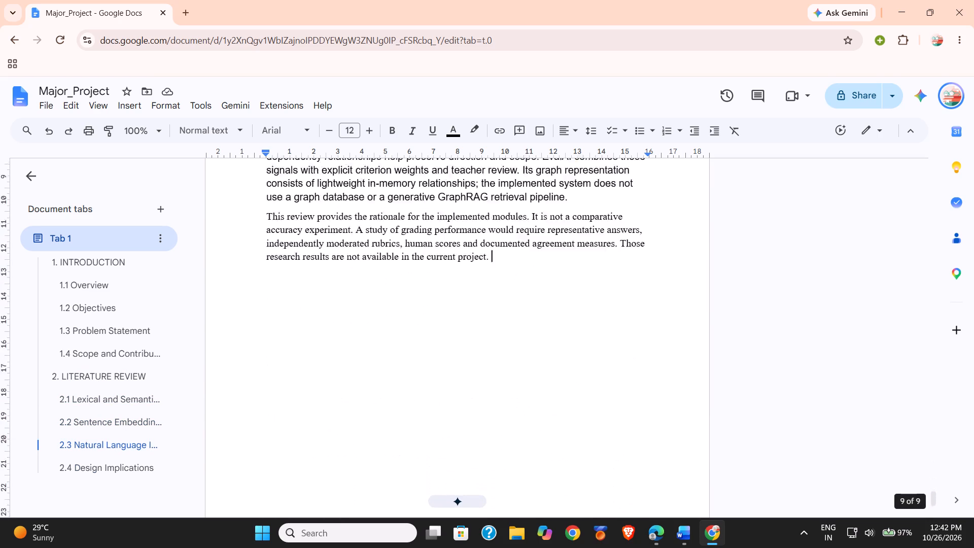
scroll(509, 357, "down", 1)
Add blank lines and a page break after the last paragraph of Design Implications.
left_click(497, 348)
scroll(497, 348, "up", 1)
key("Down")
key("Return")
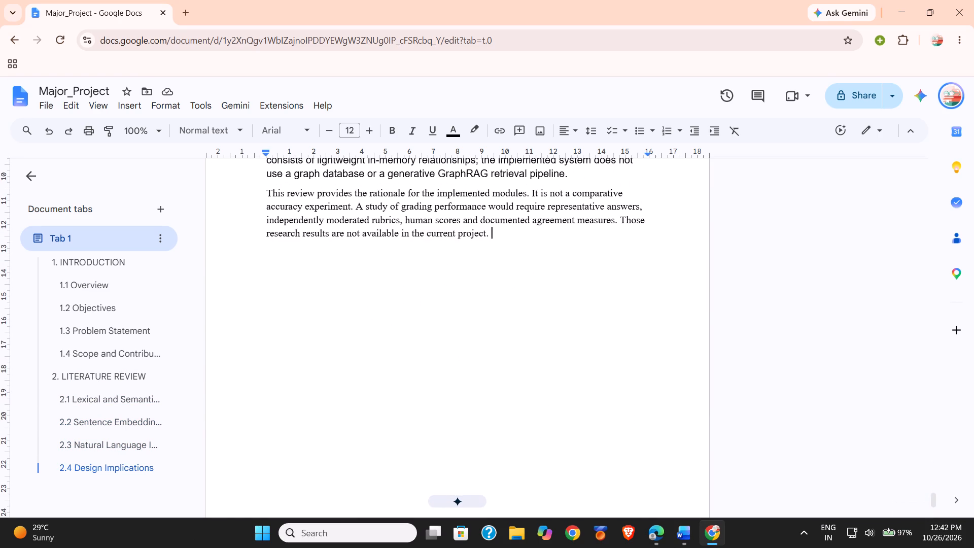
key("Return")
key("Return")
key("ctrl+Return")
key("BackSpace")
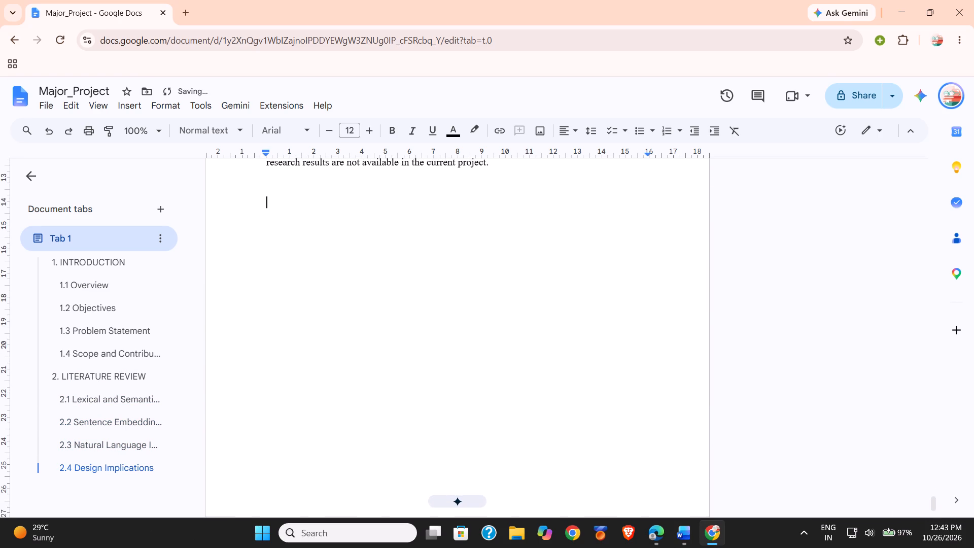
key("Return")
key("ctrl+Return")
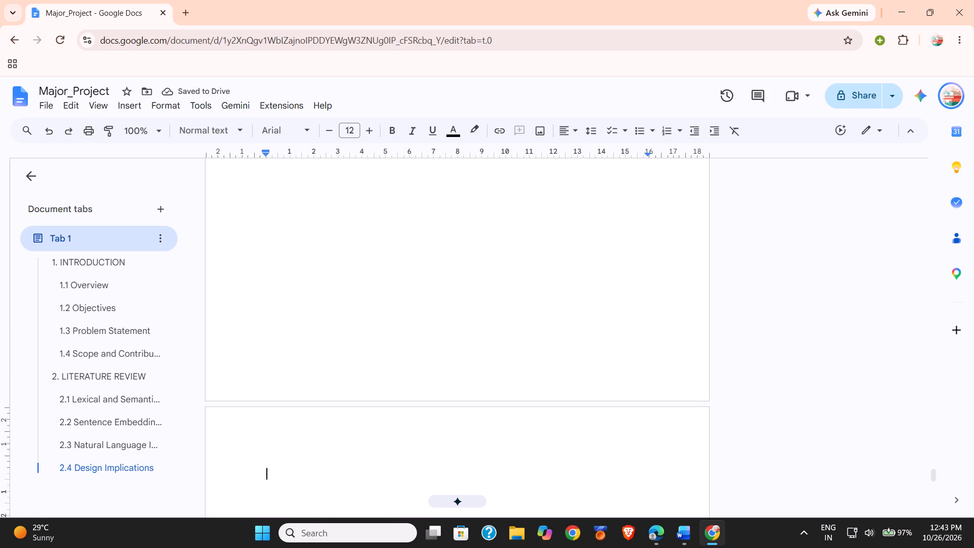
Switch to the EvalAI report in Word and examine the end of section 2.4 and the start of 3 SYSTEM DESIGN.
key("alt+Tab")
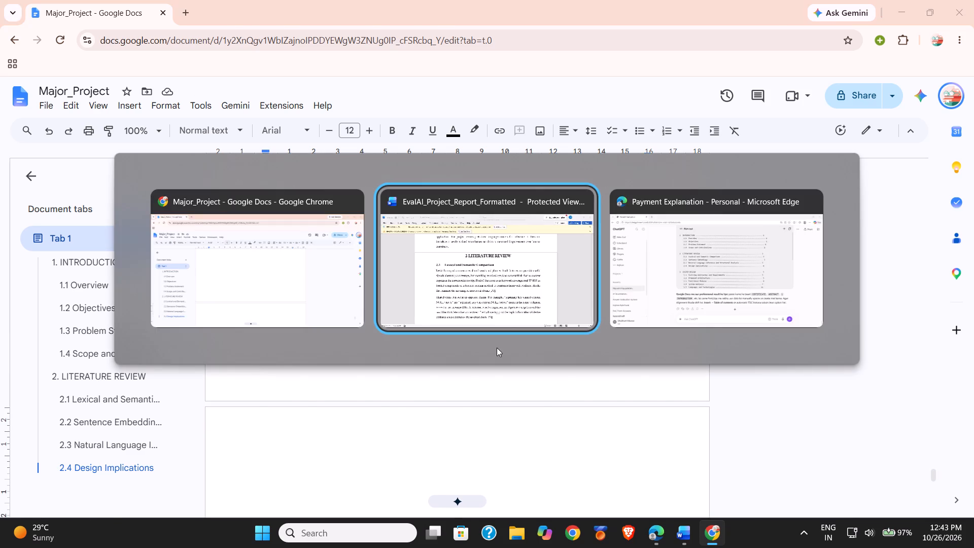
scroll(463, 349, "down", 7)
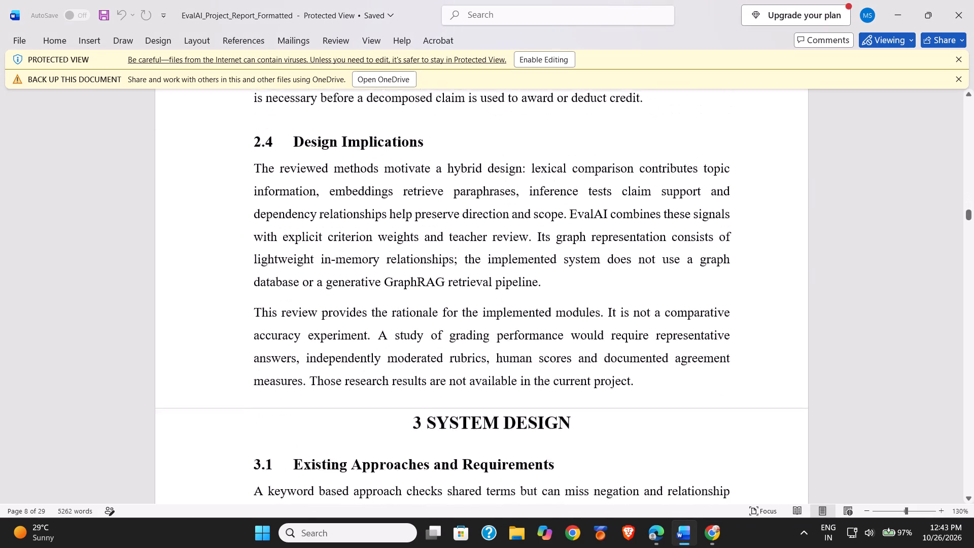
scroll(463, 349, "down", 1)
scroll(398, 311, "up", 1)
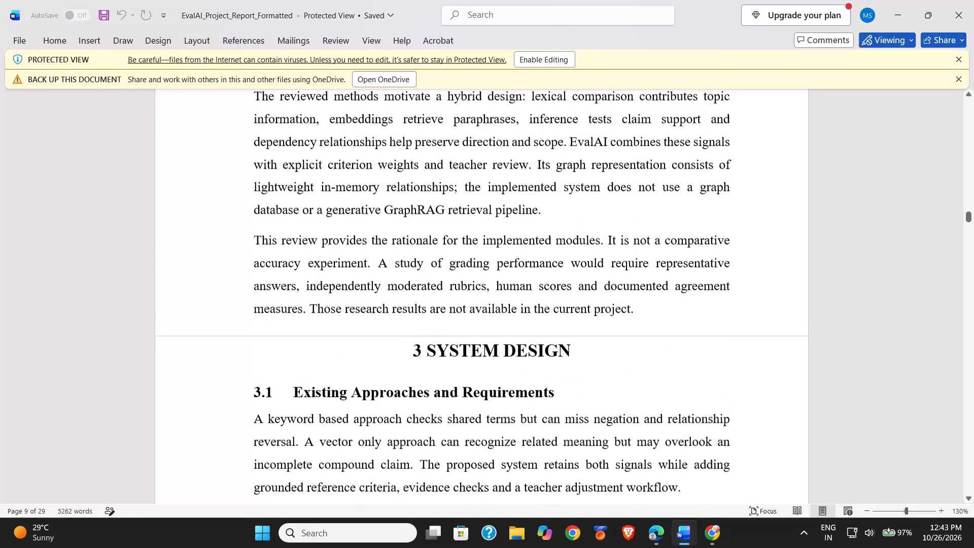
scroll(398, 311, "up", 1)
scroll(523, 304, "up", 1)
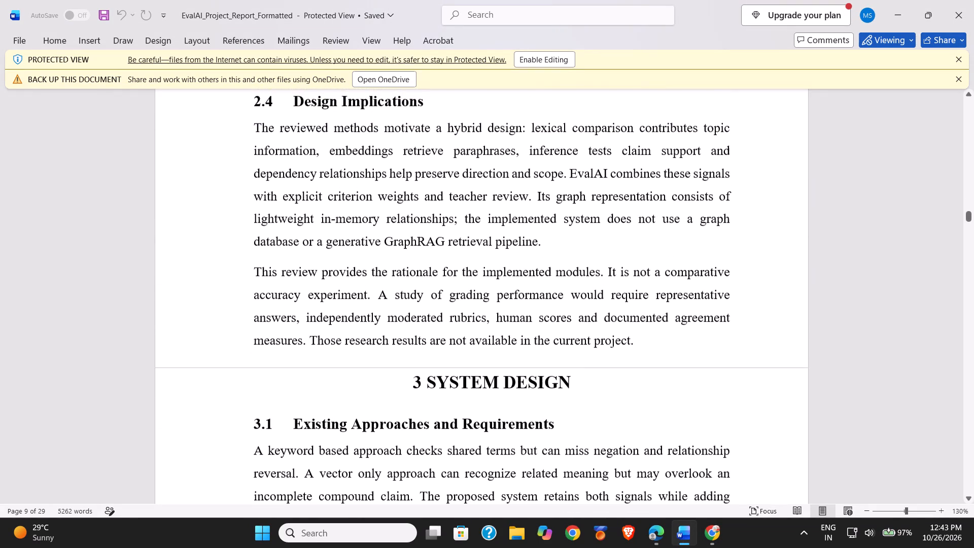
key("alt+Tab")
Back in Google Docs, start a new paragraph below section 2.4's last paragraph with "This review provides the rationale for the implemented modules.".
scroll(483, 298, "up", 3)
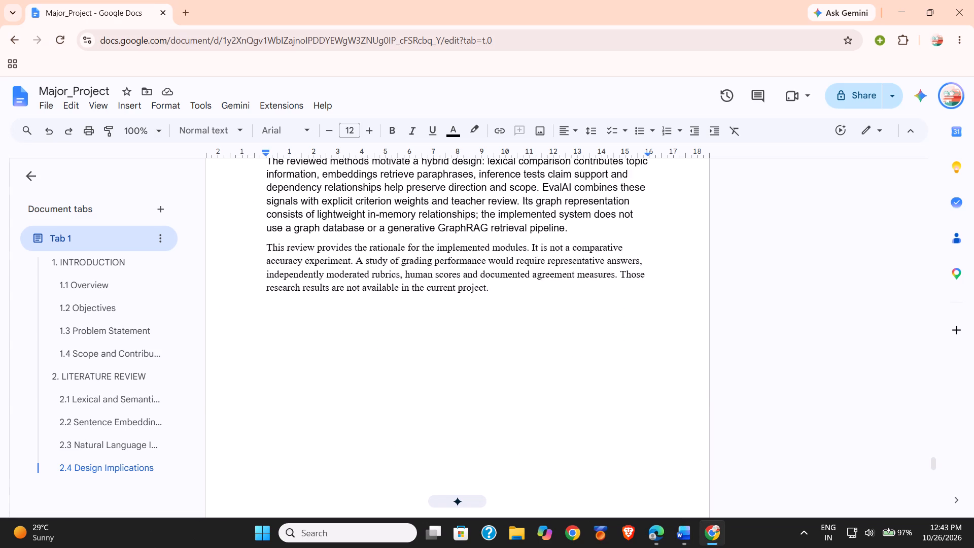
left_click(493, 321)
key("Return")
key("Return")
type("This review is")
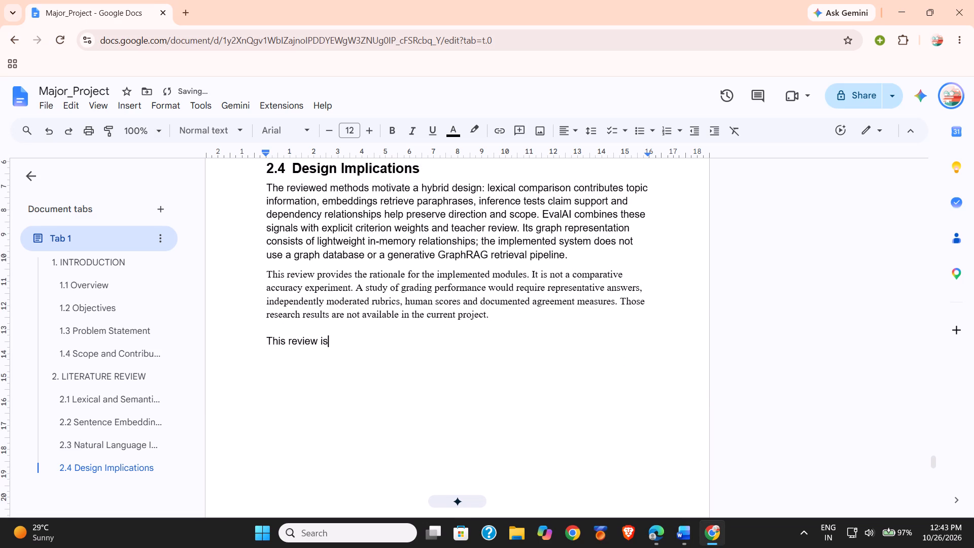
key("space")
key("BackSpace")
key("BackSpace")
key("BackSpace")
type("rp")
key("BackSpace")
key("BackSpace")
type("pri")
key("BackSpace")
type("oc")
key("BackSpace")
type("vides")
key("space")
type("the rai")
type("ti")
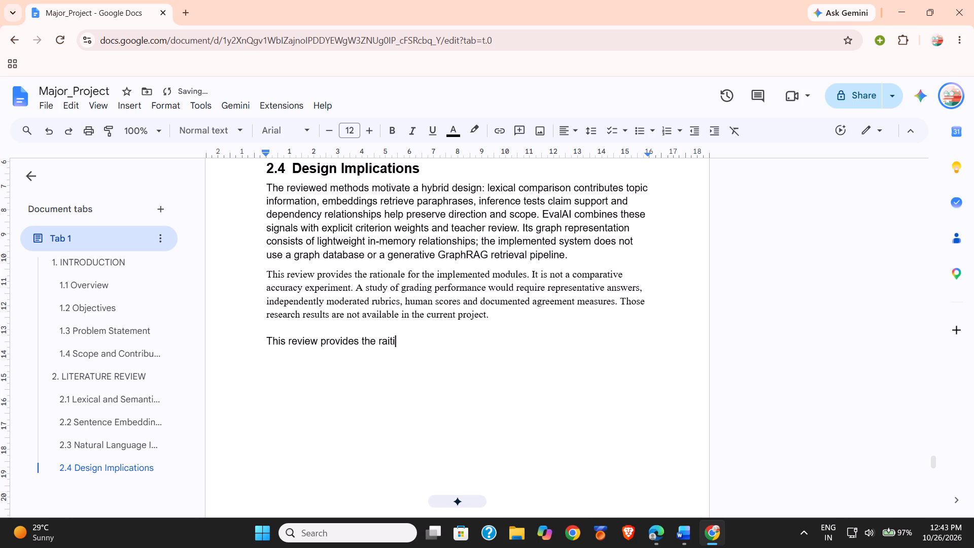
key("BackSpace")
key("BackSpace")
key("BackSpace")
type("tionable for the implementa")
key("BackSpace")
type("ed modules. It is no a")
Continue the new paragraph with the sentence "It is not a comparative accuracy experiment.".
key("space")
key("BackSpace")
key("BackSpace")
key("BackSpace")
key("BackSpace")
key("t")
key("BackSpace")
type("ot a comparative")
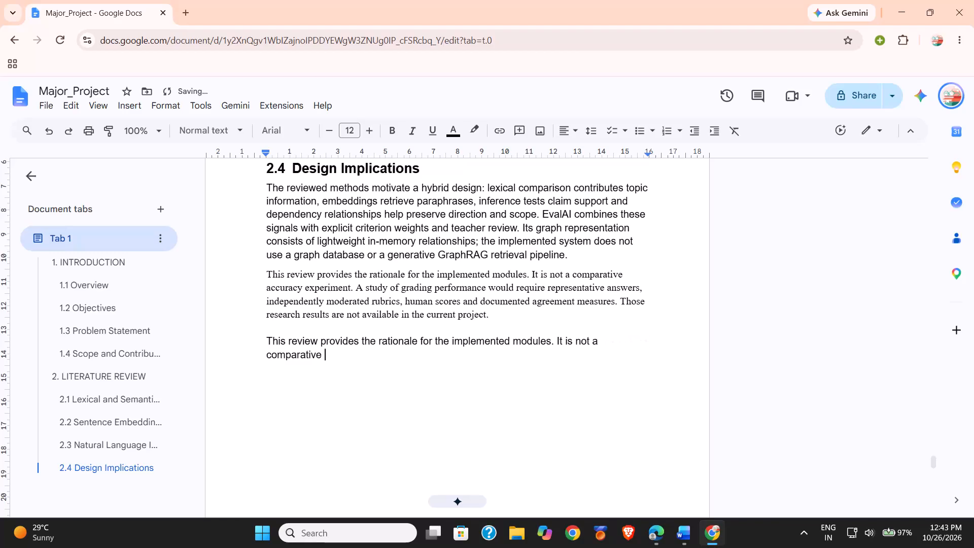
key("space")
type("accr")
key("BackSpace")
type("urac")
type("y experiment. A study of grafing")
Continue the paragraph with "A study of grading performance would require representative".
key("ctrl+BackSpace")
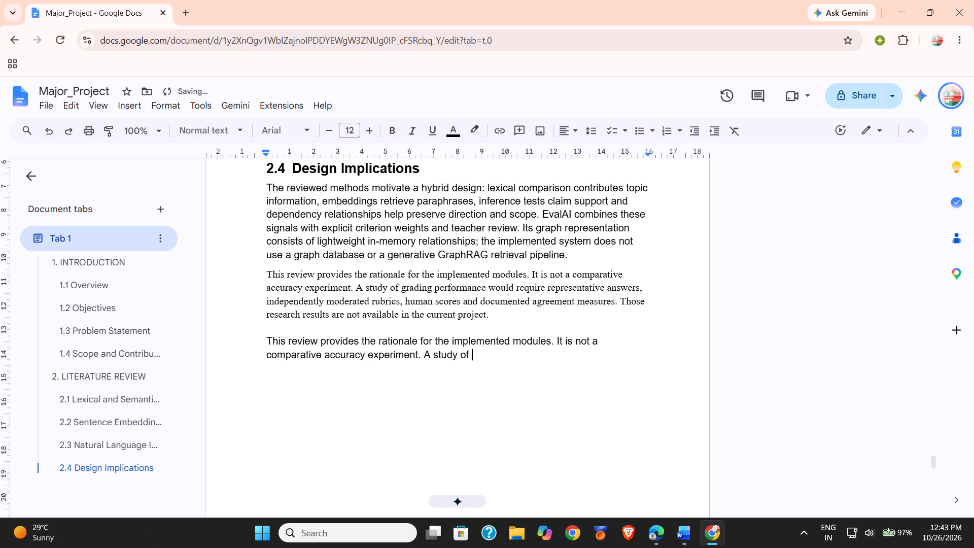
key("f")
key("BackSpace")
type("grading pero")
key("BackSpace")
type("formance would require representative")
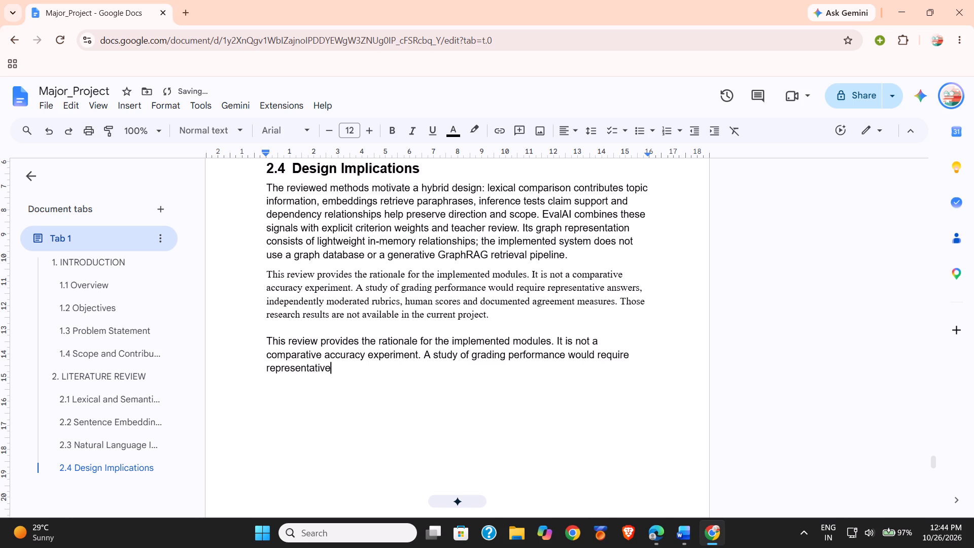
Continue the paragraph with "answers, independently moderated rubrics,".
key("space")
type("answers, indepem")
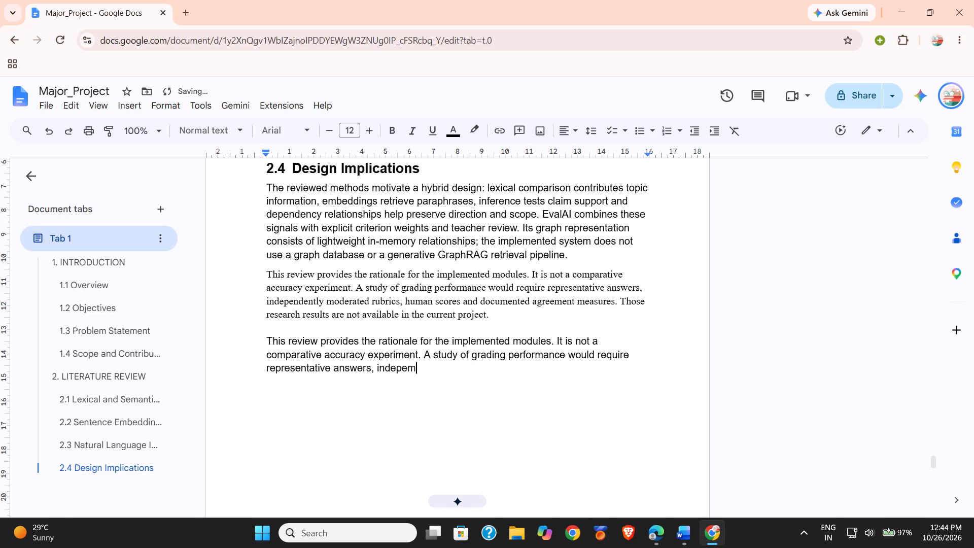
key("BackSpace")
type("ndently moderatoe")
key("BackSpace")
key("e")
key("BackSpace")
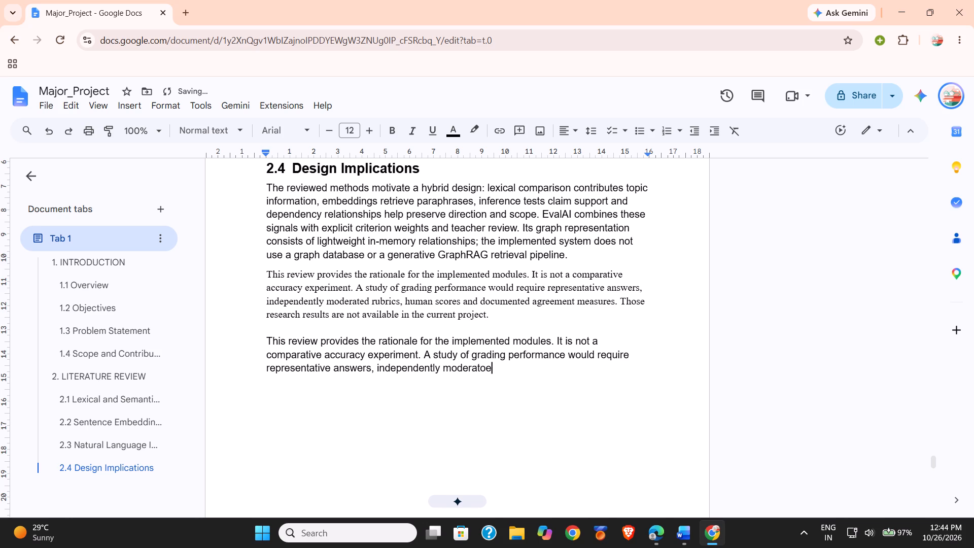
key("BackSpace")
key("e")
key("BackSpace")
type("de")
key("BackSpace")
key("BackSpace")
type("ed rubris")
key("BackSpace")
type("cs, u")
key("BackSpace")
key("u")
key("BackSpace")
Finish the paragraph with "human scores and documented agreement measures. Those research results are not available in the current project.".
type("human scores and duc")
key("BackSpace")
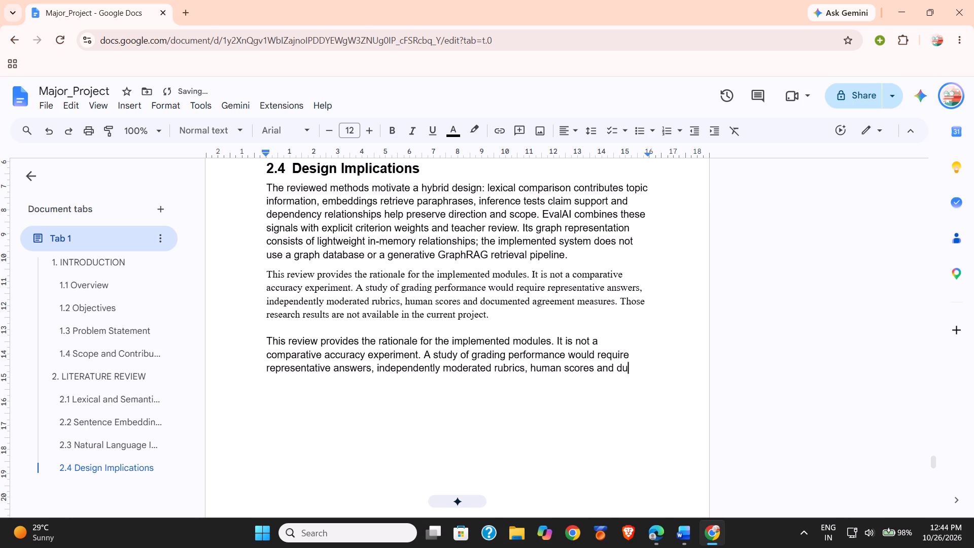
key("BackSpace")
type("ocumented agreement meansur")
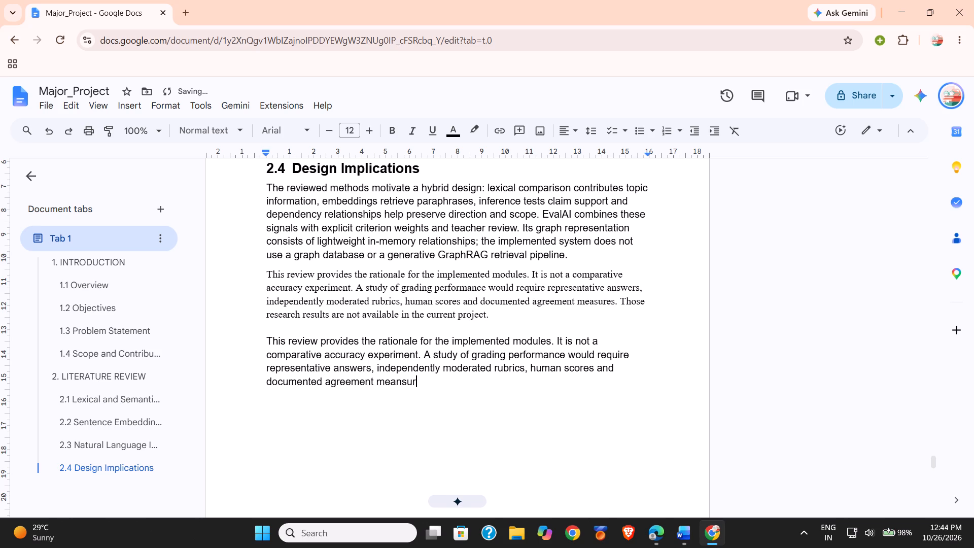
key("ctrl+BackSpace")
type("meas")
key("BackSpace")
type("sures. Those research results are not avaia")
key("BackSpace")
type("lable")
key("space")
type("in the curr")
type("ent project.")
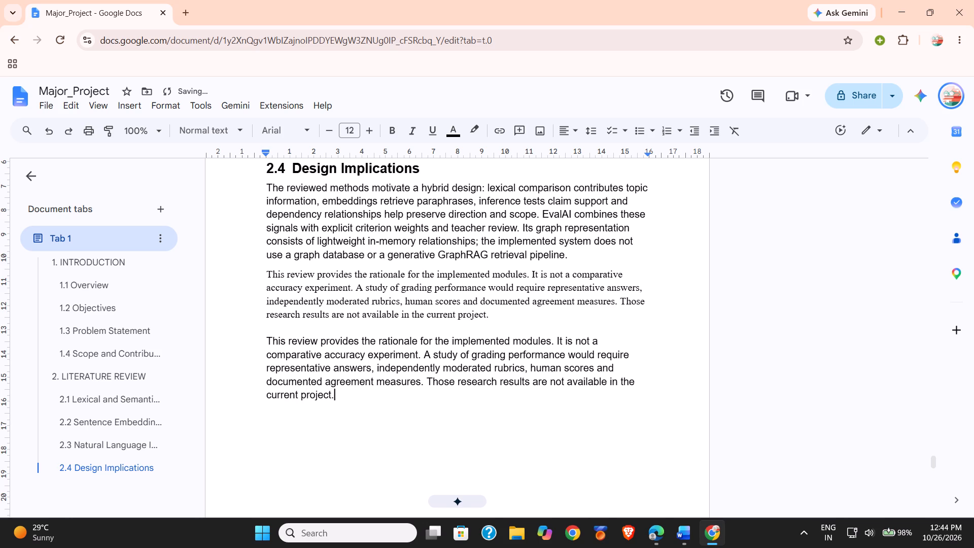
Delete the old serif-font copy of the "This review provides the rationale" paragraph above the retyped one.
left_click_drag(502, 315, 271, 266)
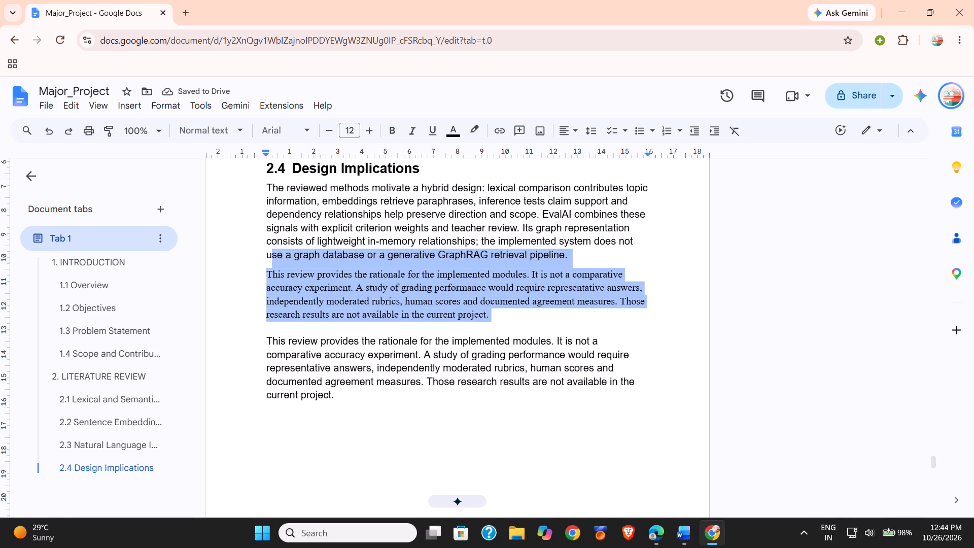
left_click_drag(271, 266, 262, 282)
key("BackSpace")
key("ctrl+l")
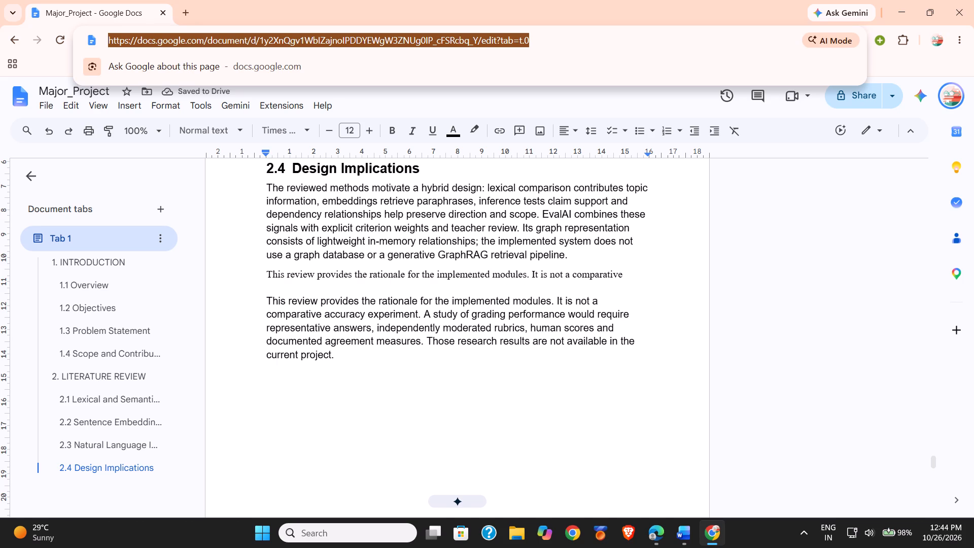
left_click(618, 284)
left_click_drag(633, 271, 254, 263)
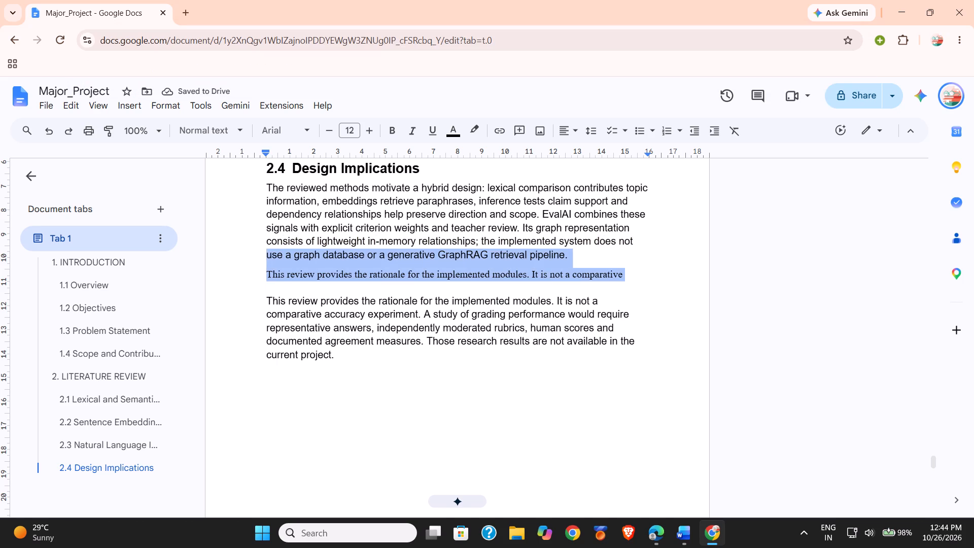
left_click_drag(254, 263, 249, 273)
key("BackSpace")
key("BackSpace")
Add three blank lines and a page break below the end of section 2.4.
left_click(311, 391)
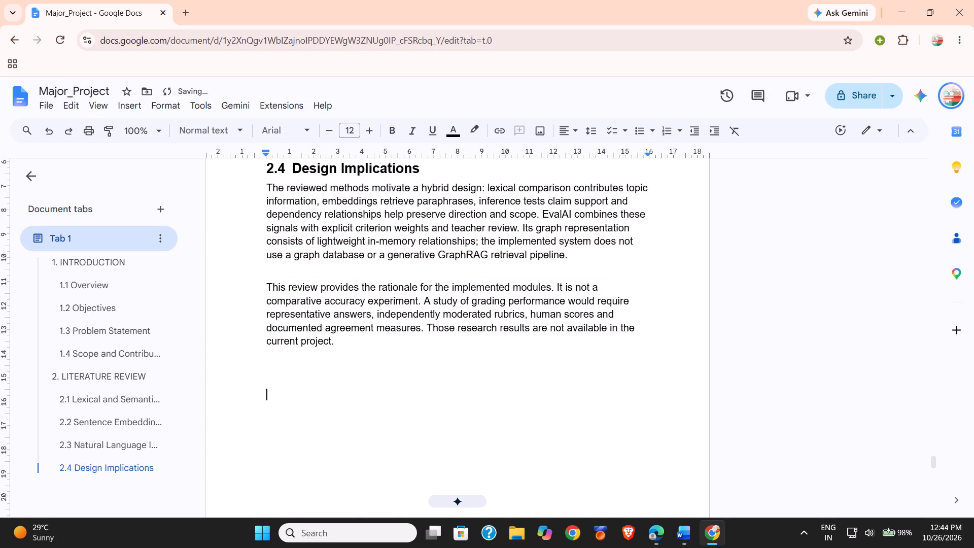
key("Return")
key("Return")
key("Return")
key("ctrl+Return")
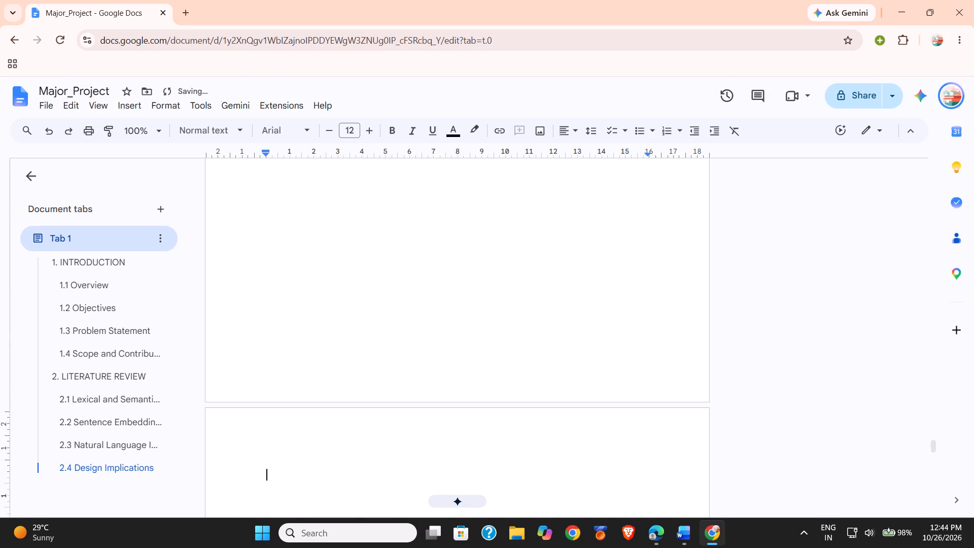
scroll(311, 391, "down", 1)
Copy the whole SYSTEM DESIGN chapter, without chapter 4, from the Word report and paste it onto the new page in Google Docs.
key("alt+Tab")
scroll(313, 404, "down", 1)
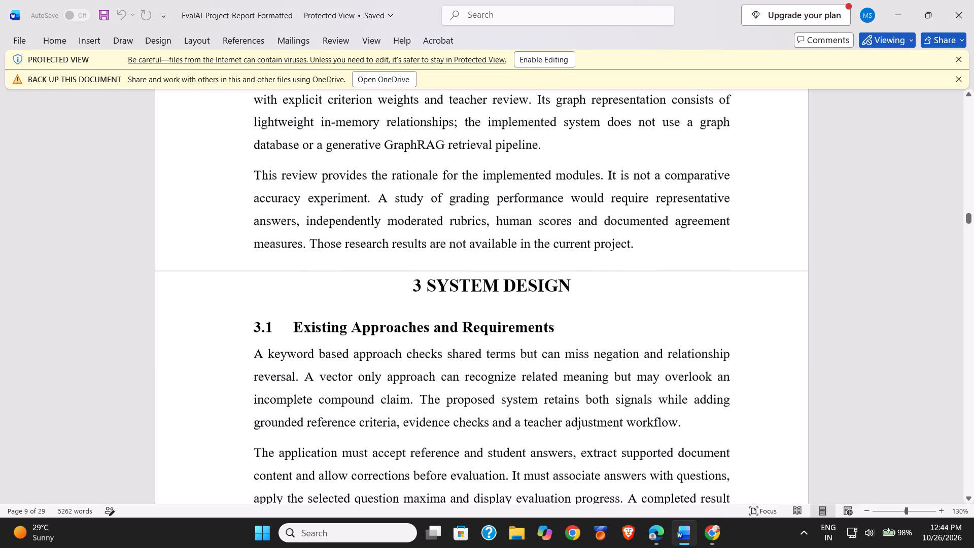
left_click_drag(415, 270, 706, 491)
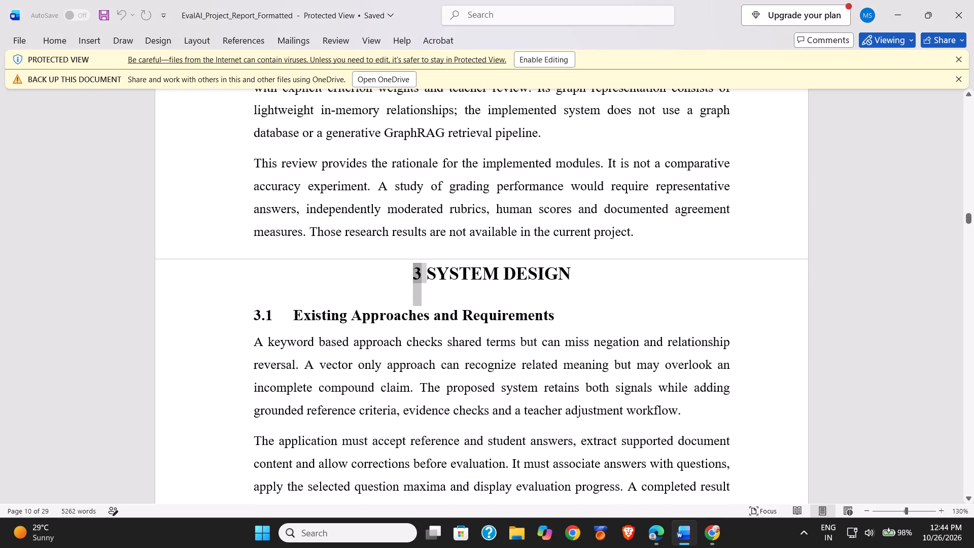
left_click_drag(706, 491, 528, 321)
left_click(528, 321)
left_click_drag(430, 277, 787, 520)
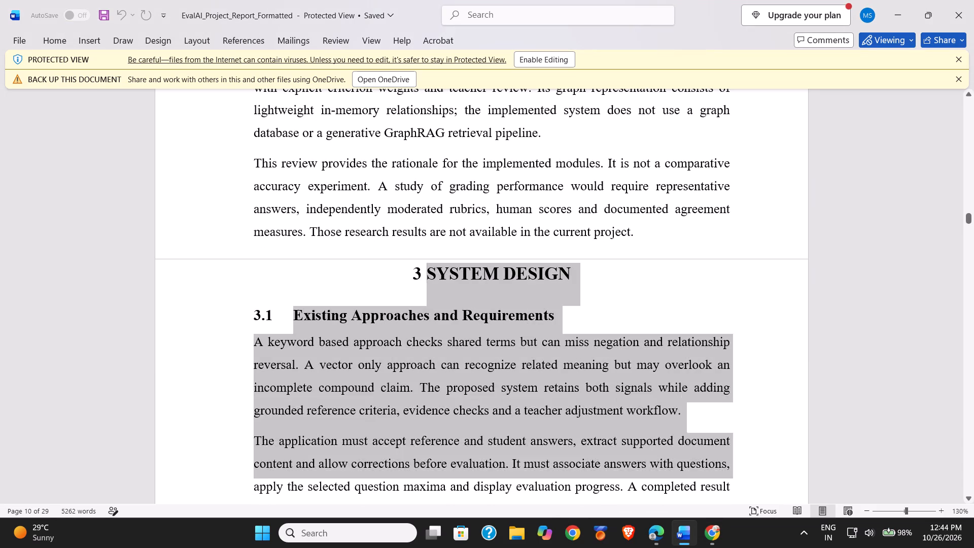
left_click_drag(787, 520, 788, 533)
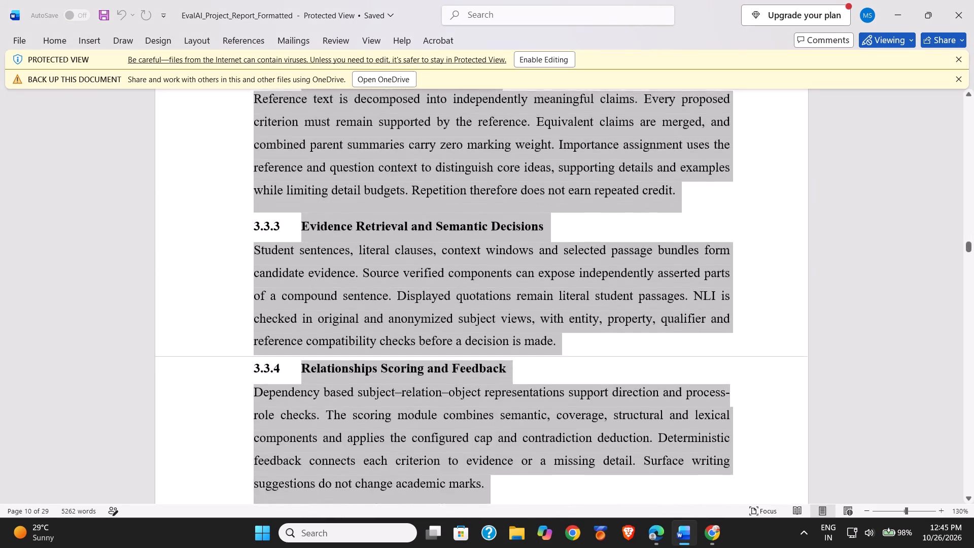
left_click_drag(788, 533, 799, 525)
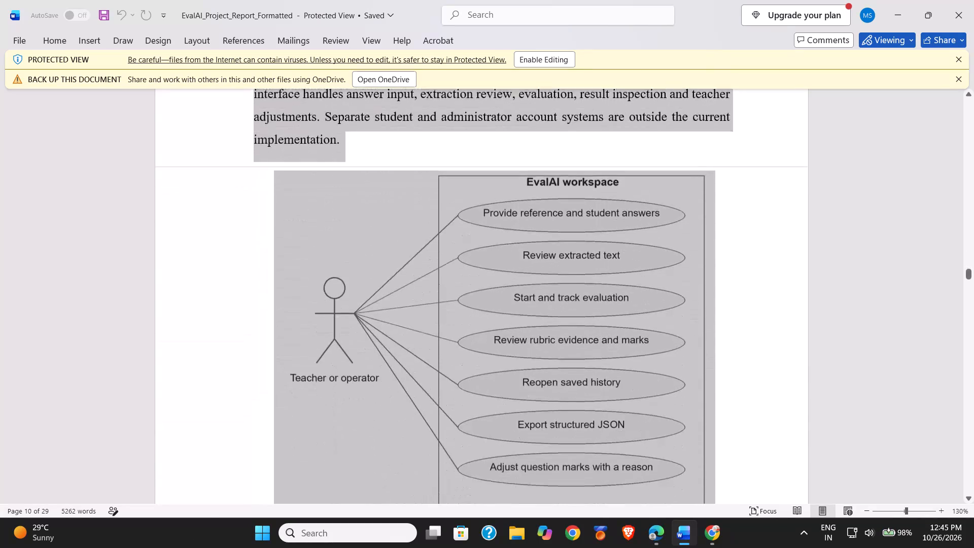
left_click_drag(799, 525, 777, 466)
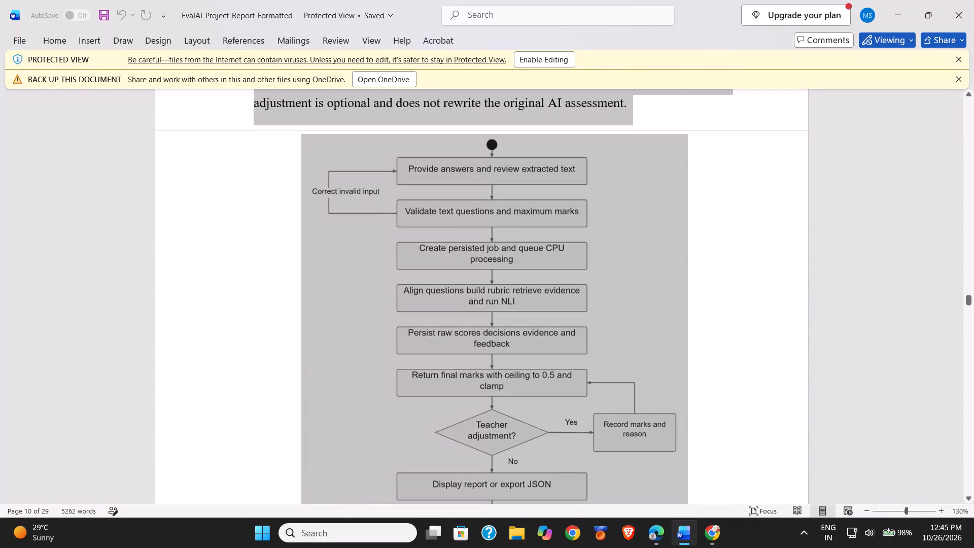
left_click_drag(777, 466, 740, 330)
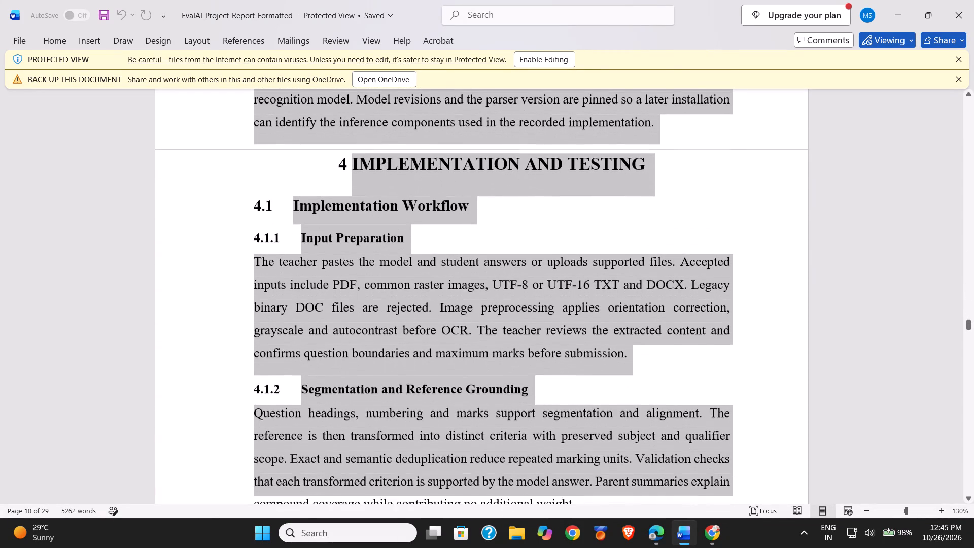
left_click_drag(740, 330, 655, 122)
key("ctrl+c")
key("alt+Tab")
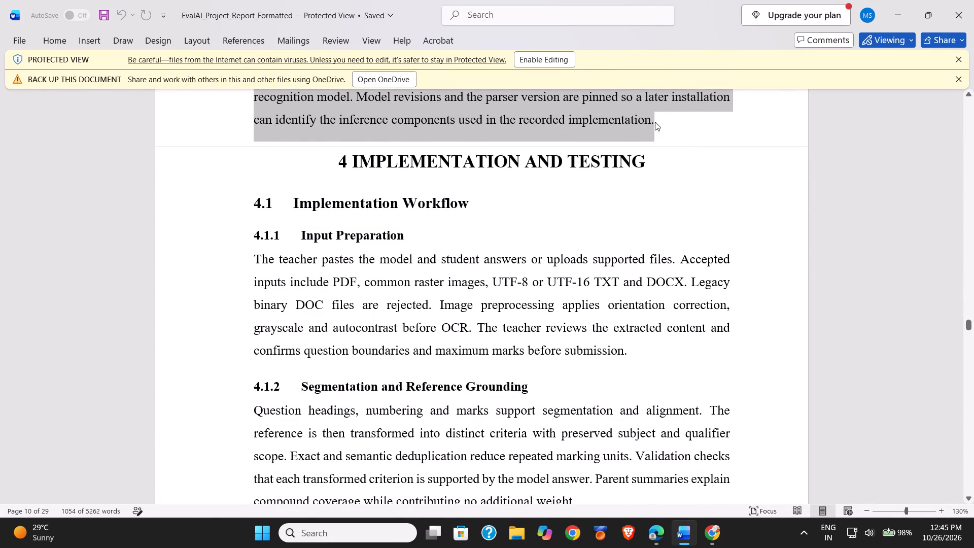
key("ctrl+v")
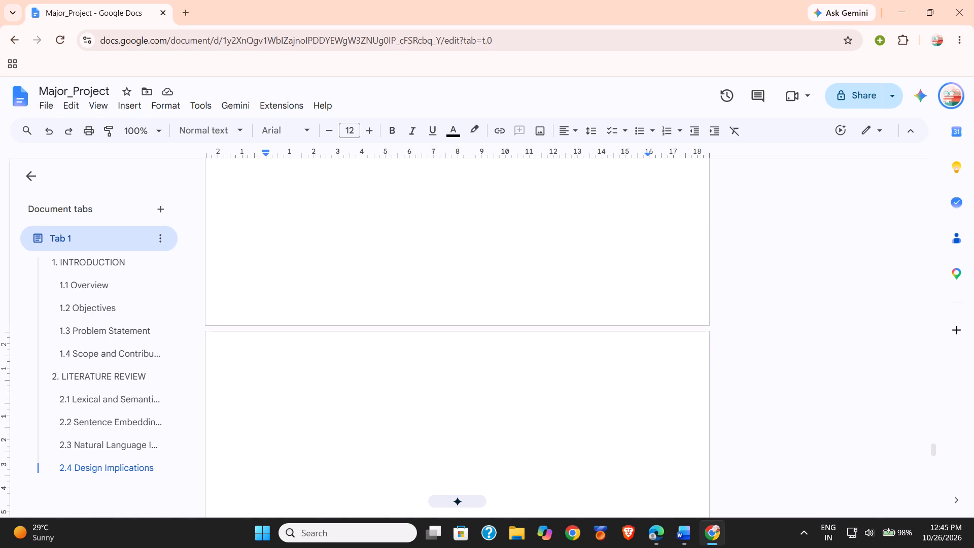
Set the pasted SYSTEM DESIGN chapter heading to font size 18 and center it.
scroll(501, 366, "down", 2)
scroll(501, 366, "up", 1)
scroll(517, 326, "up", 12)
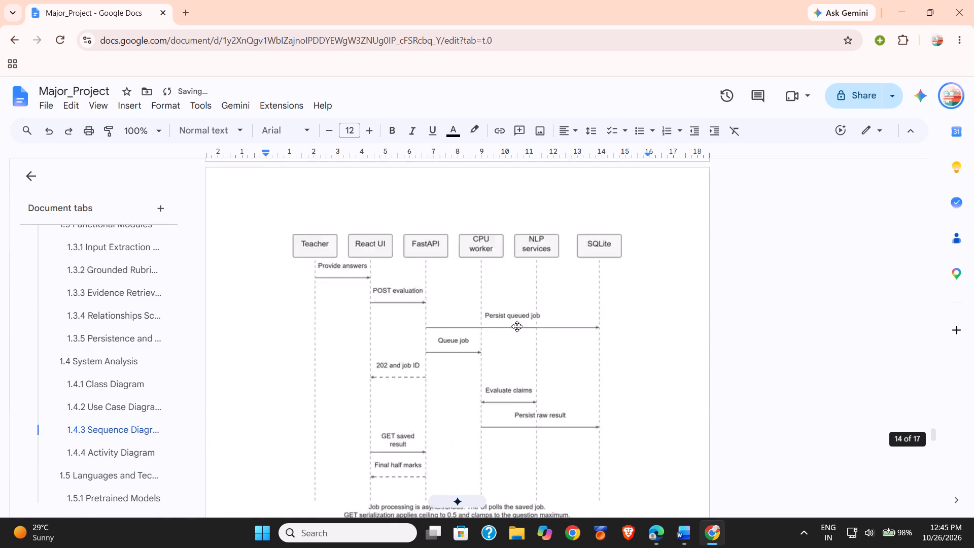
scroll(517, 326, "up", 4)
scroll(517, 326, "down", 1)
scroll(517, 326, "up", 4)
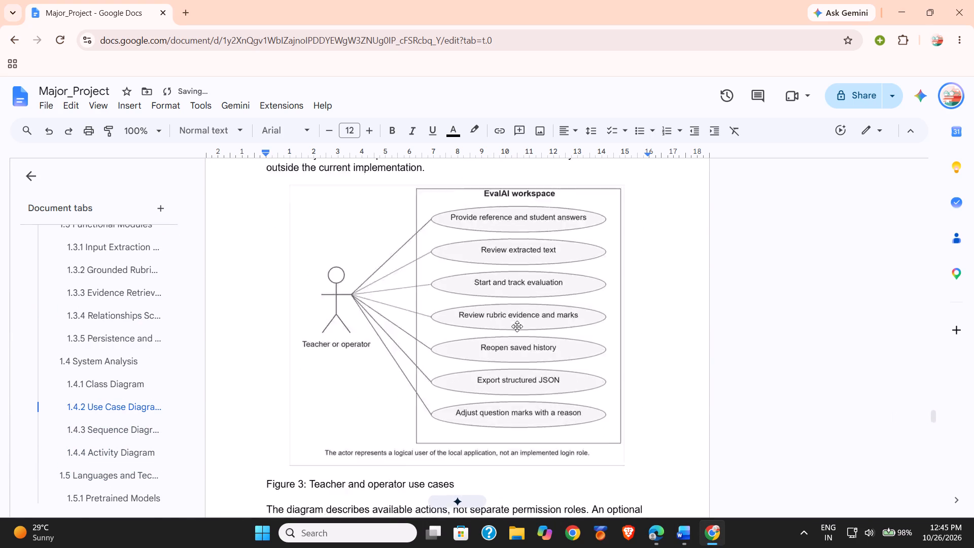
scroll(517, 326, "up", 8)
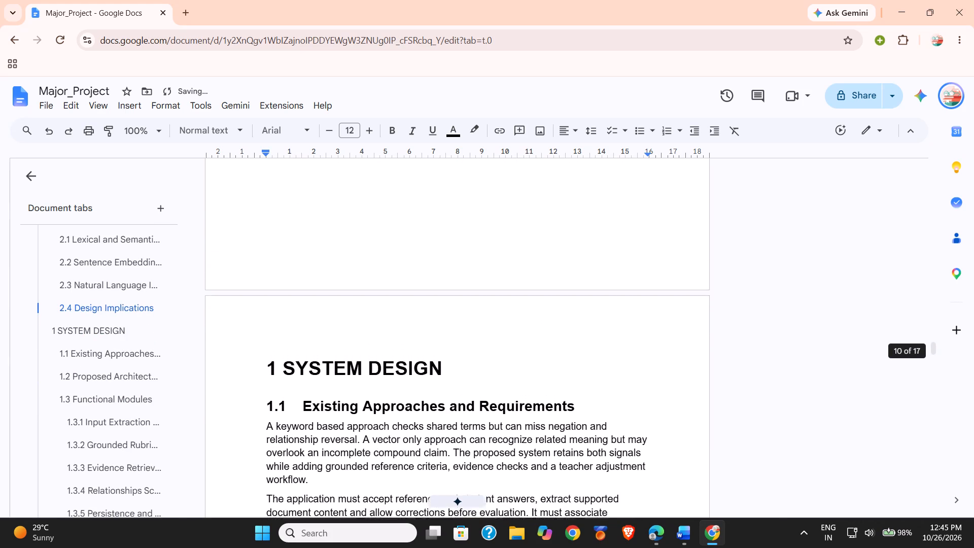
scroll(517, 326, "down", 1)
left_click_drag(440, 295, 245, 296)
left_click(358, 132)
key("1")
key("8")
key("Return")
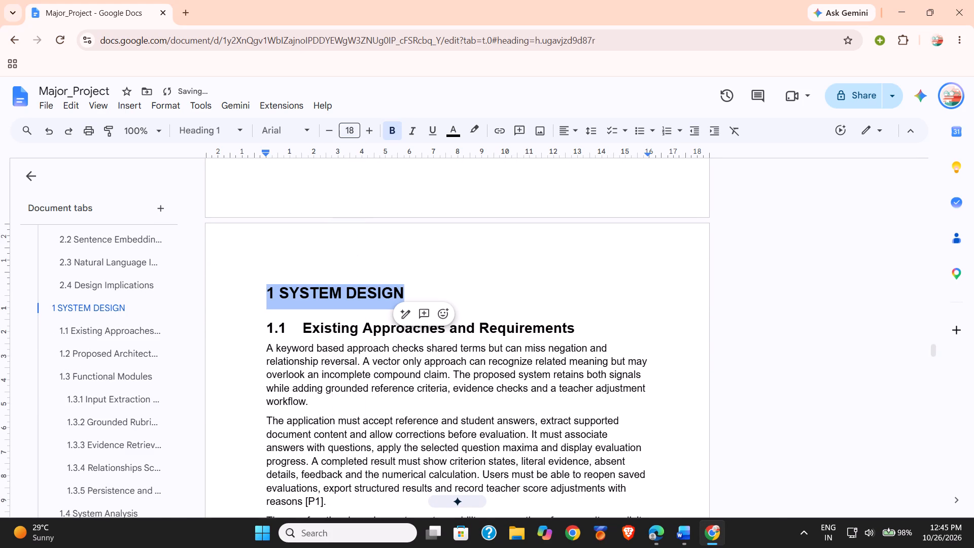
left_click(577, 134)
left_click(583, 149)
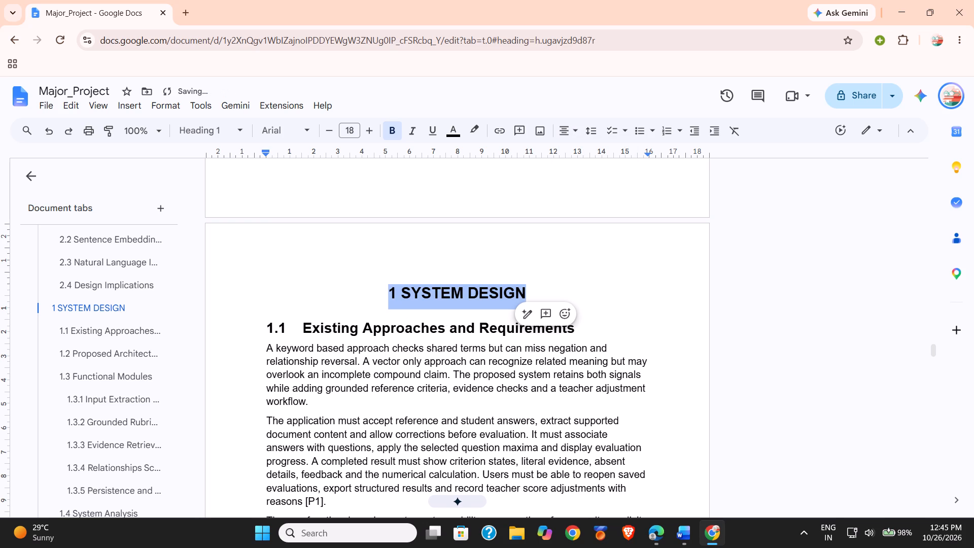
Renumber the SYSTEM DESIGN chapter heading as "3.".
left_click(395, 288)
key("BackSpace")
key("3")
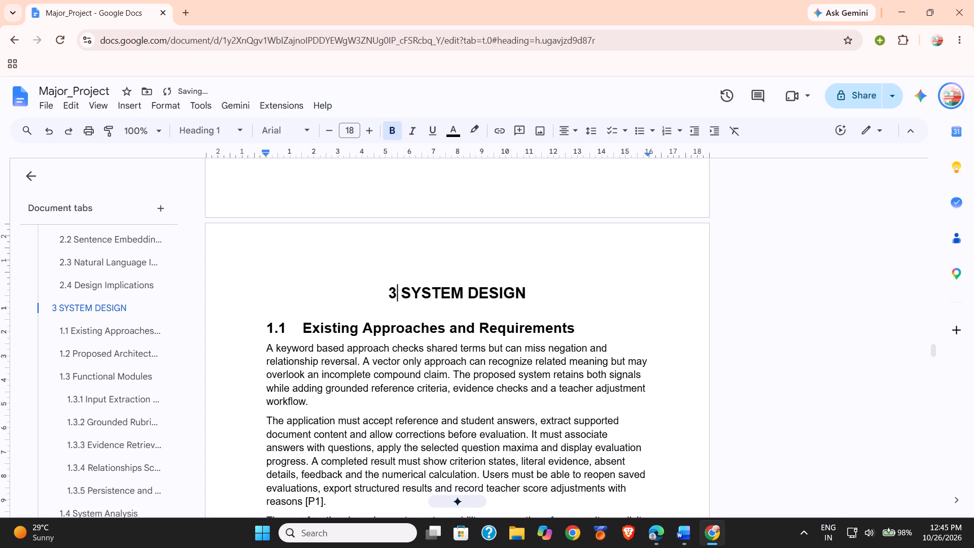
key("period")
Set the Existing Approaches and Requirements section heading to font size 16.
left_click_drag(583, 326, 344, 325)
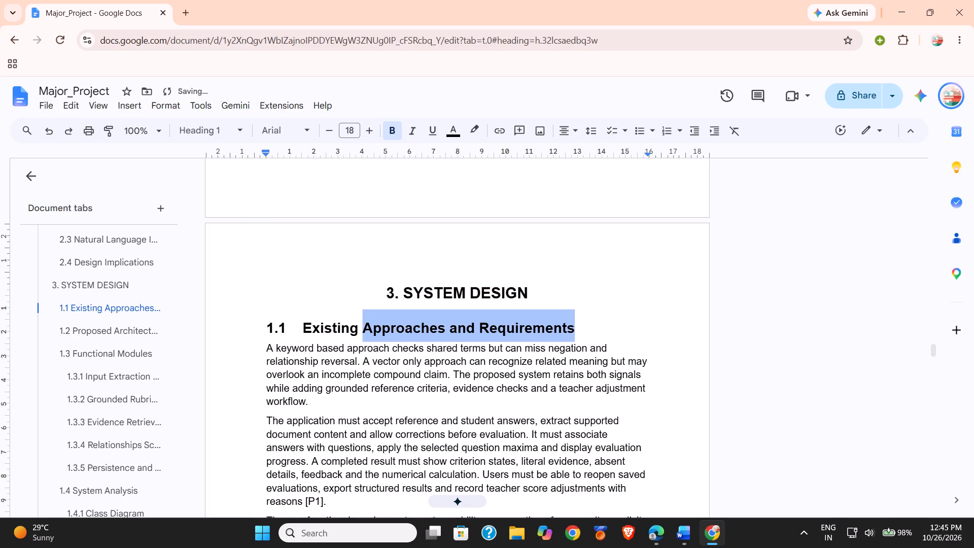
left_click_drag(344, 325, 253, 334)
left_click(349, 136)
key("1")
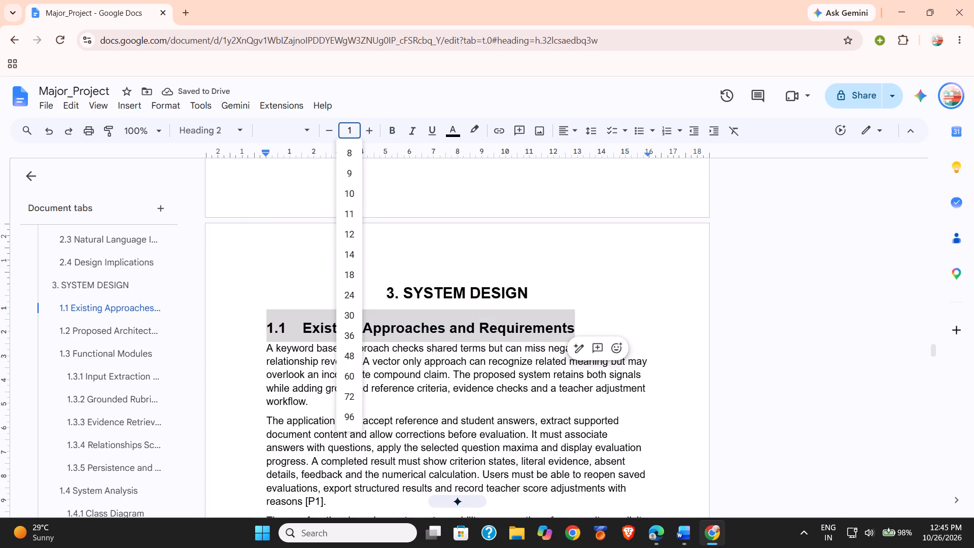
key("6")
key("Return")
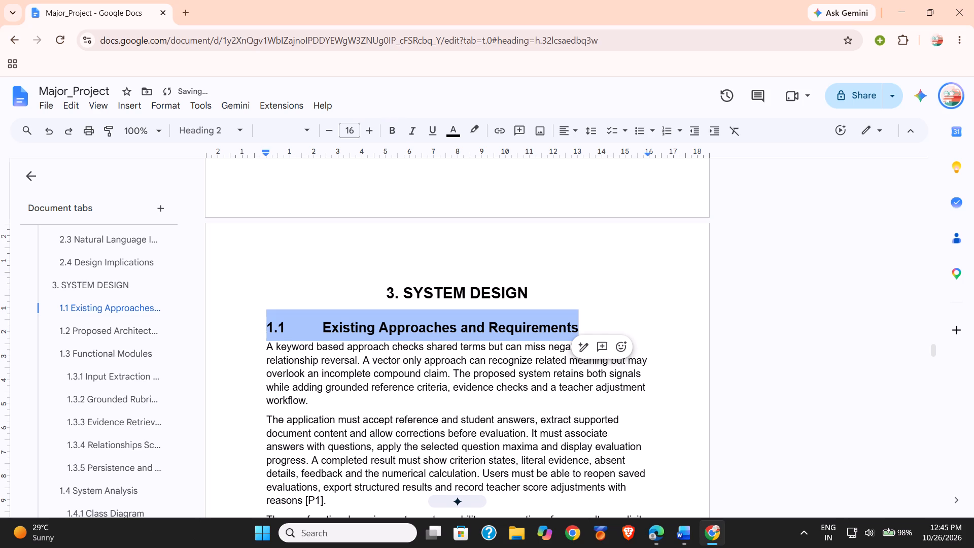
Renumber the Existing Approaches and Requirements heading as 3.1.
left_click(271, 327)
key("BackSpace")
key("3")
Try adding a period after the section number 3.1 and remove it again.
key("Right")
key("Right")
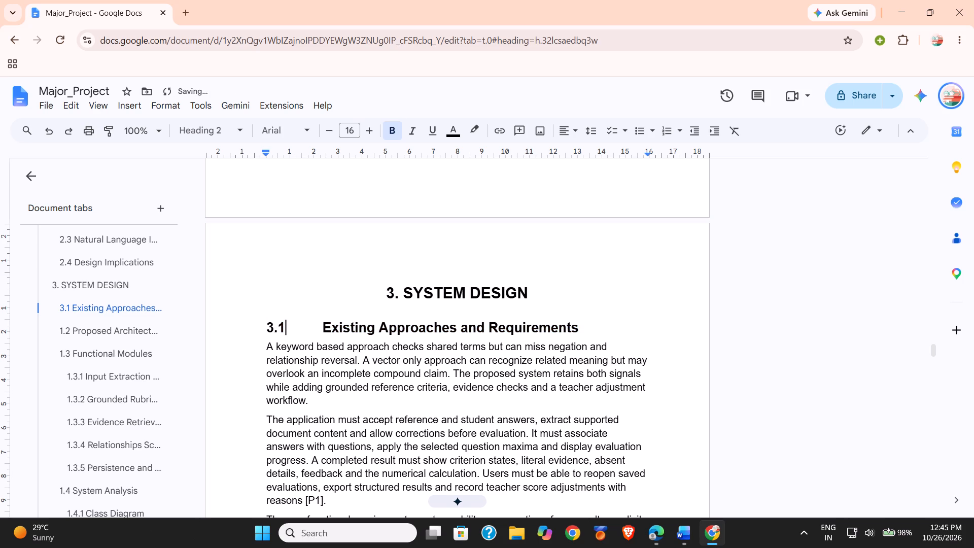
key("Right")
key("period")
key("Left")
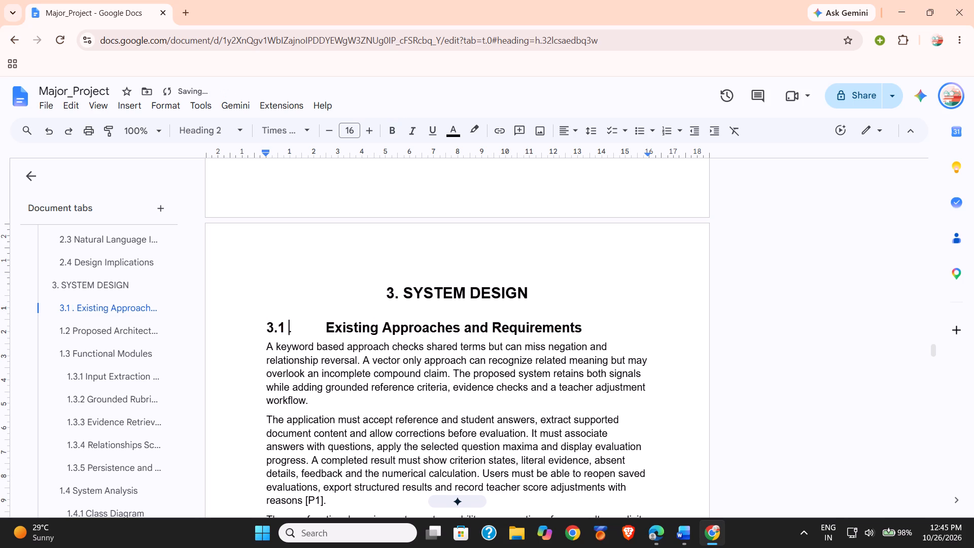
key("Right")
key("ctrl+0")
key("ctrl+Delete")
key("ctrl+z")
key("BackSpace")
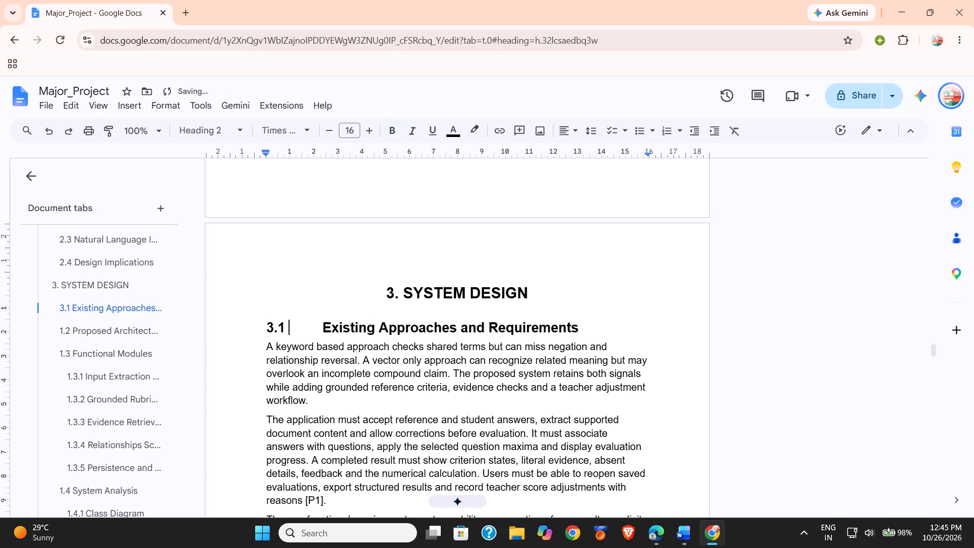
Reduce the wide gap between 3.1 and "Existing Approaches and Requirements" to a single space.
key("BackSpace")
key("ctrl+Delete")
key("ctrl+z")
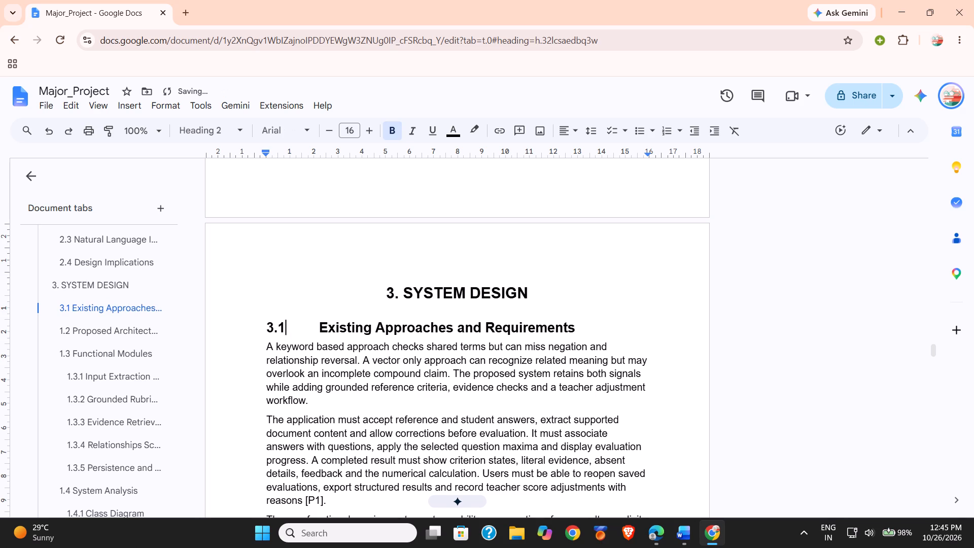
key("Delete")
key("Delete")
key("Delete")
key("Delete")
key("Delete")
key("Delete")
key("Delete")
key("Delete")
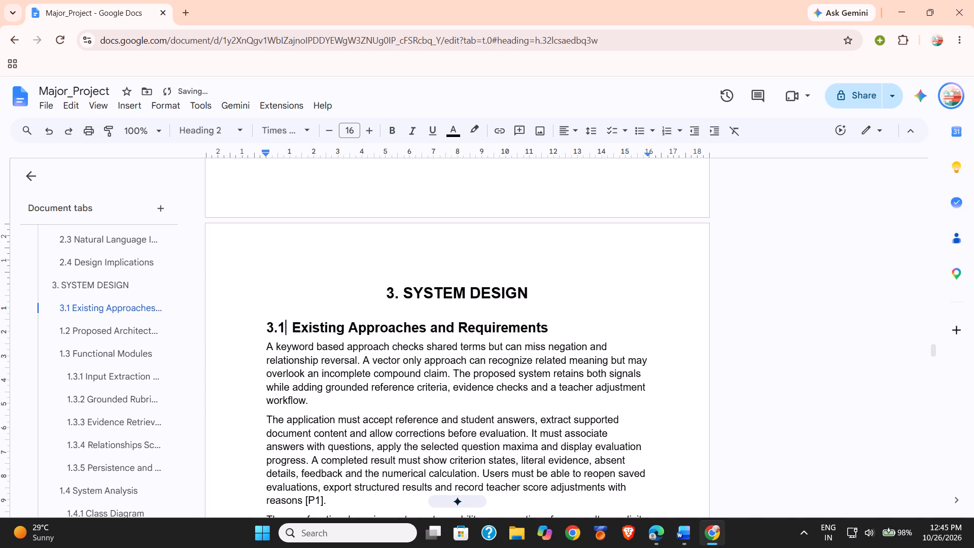
Replace the gap between 3.1 and "Existing Approaches and Requirements" with two freshly entered spaces.
key("Delete")
key("Delete")
key("space")
key("BackSpace")
key("space")
key("space")
Set the Proposed Architecture section heading to font size 16.
scroll(418, 382, "down", 3)
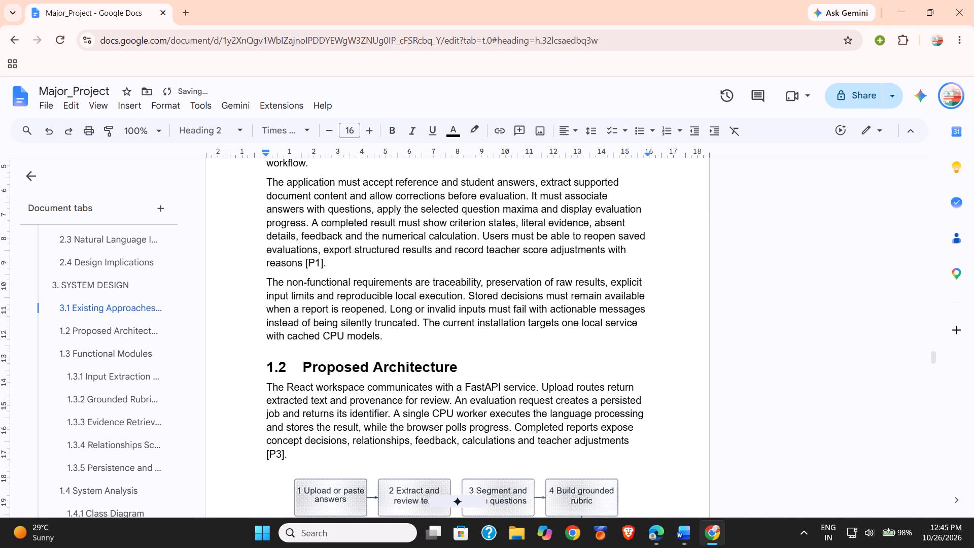
left_click_drag(464, 370, 249, 374)
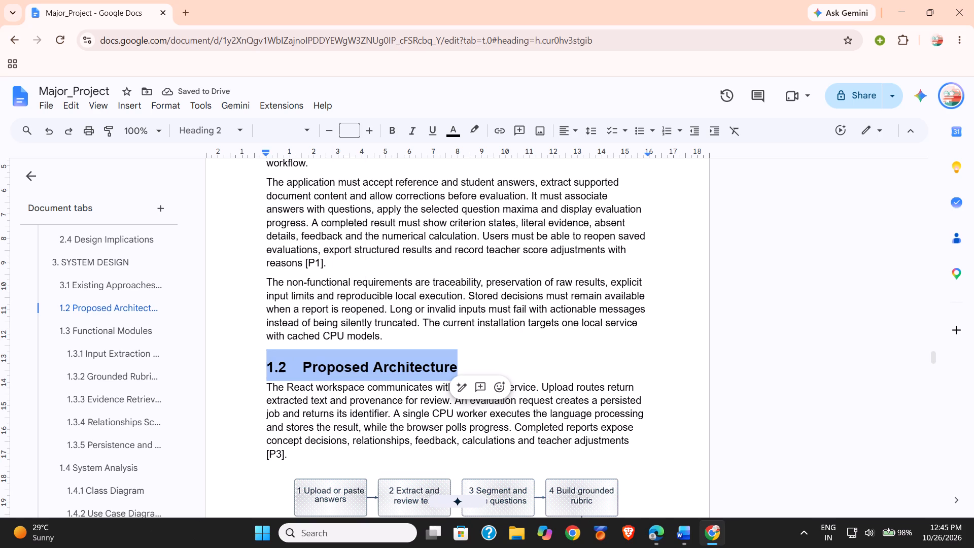
left_click(351, 128)
key("1")
key("6")
key("Return")
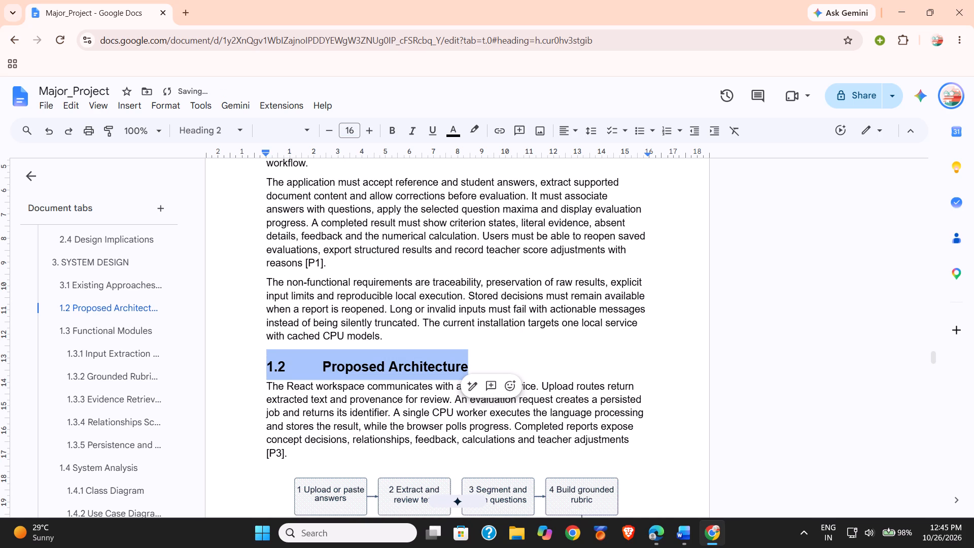
Replace the wide gap between 1.2 and "Proposed Architecture" with two spaces.
left_click(321, 370)
key("BackSpace")
key("BackSpace")
key("BackSpace")
key("ctrl+BackSpace")
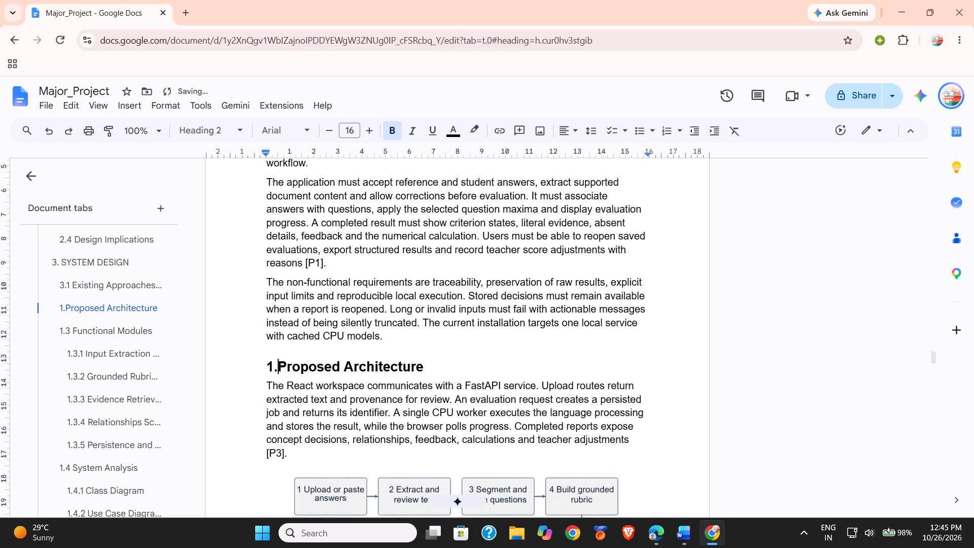
type("2")
key("space")
key("space")
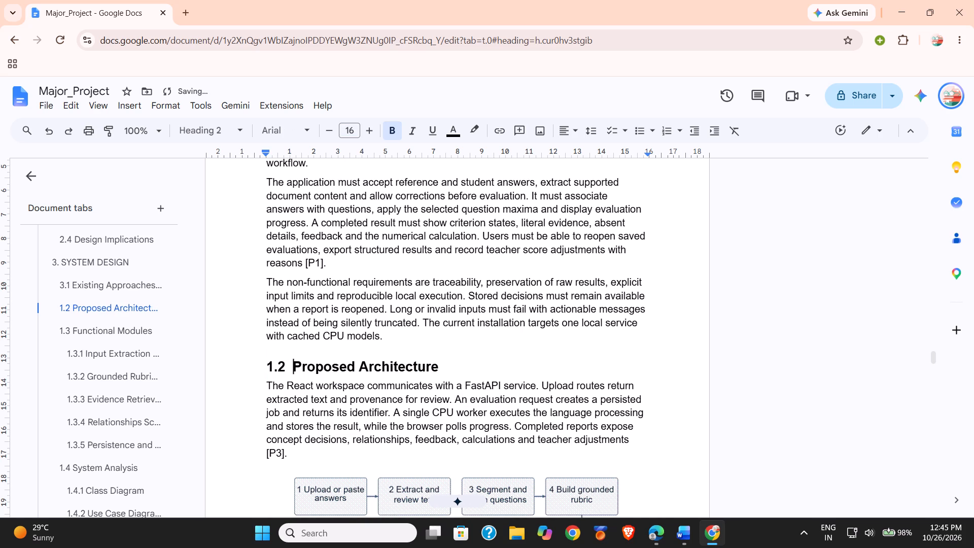
Renumber the Proposed Architecture heading as 3.2.
key("ctrl+Left")
key("Left")
key("BackSpace")
key("3")
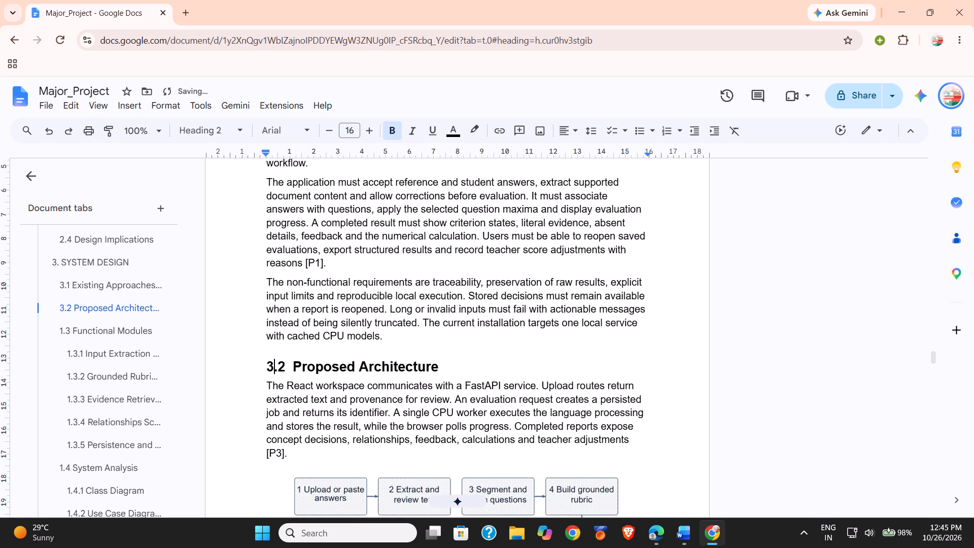
Set the Functional Modules section heading to font size 16.
scroll(321, 370, "down", 2)
scroll(464, 440, "down", 2)
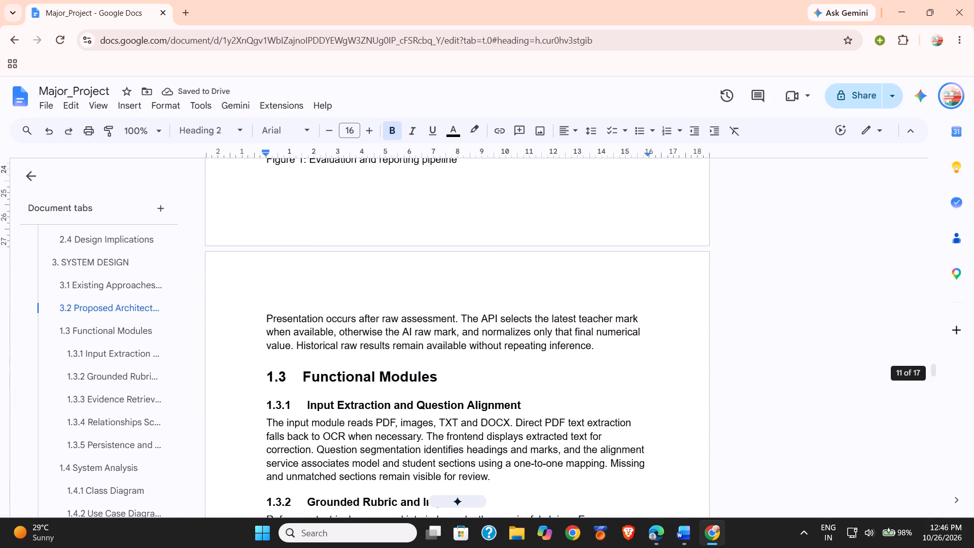
left_click_drag(443, 377, 259, 389)
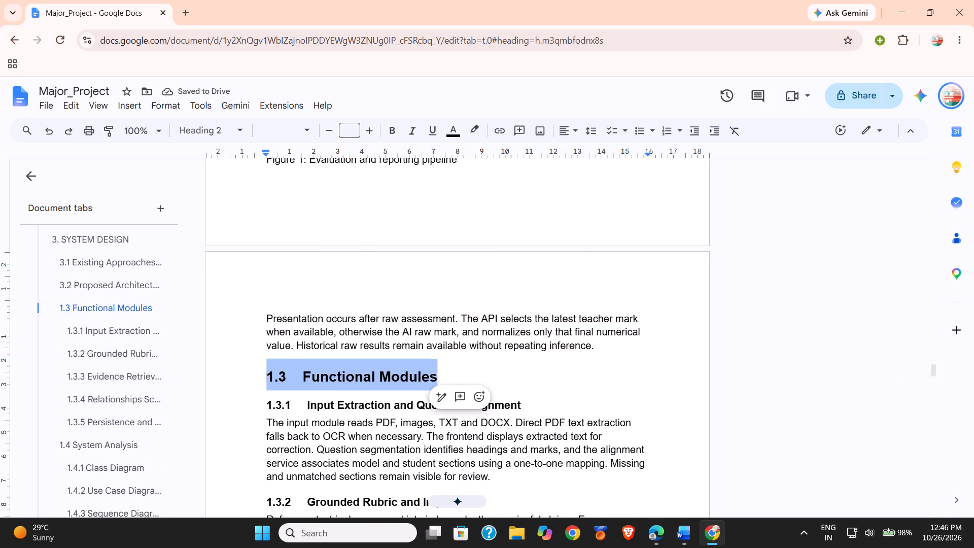
left_click(350, 132)
key("1")
key("6")
key("Return")
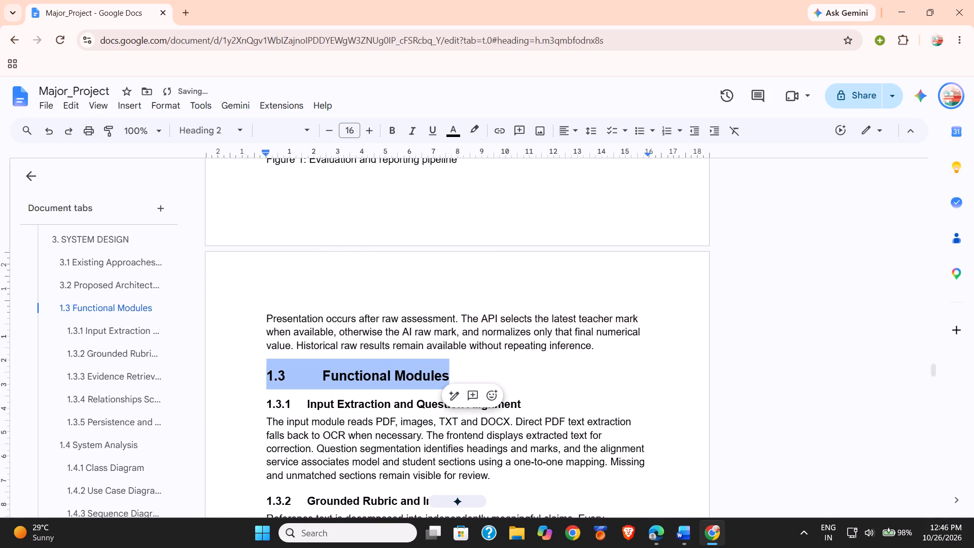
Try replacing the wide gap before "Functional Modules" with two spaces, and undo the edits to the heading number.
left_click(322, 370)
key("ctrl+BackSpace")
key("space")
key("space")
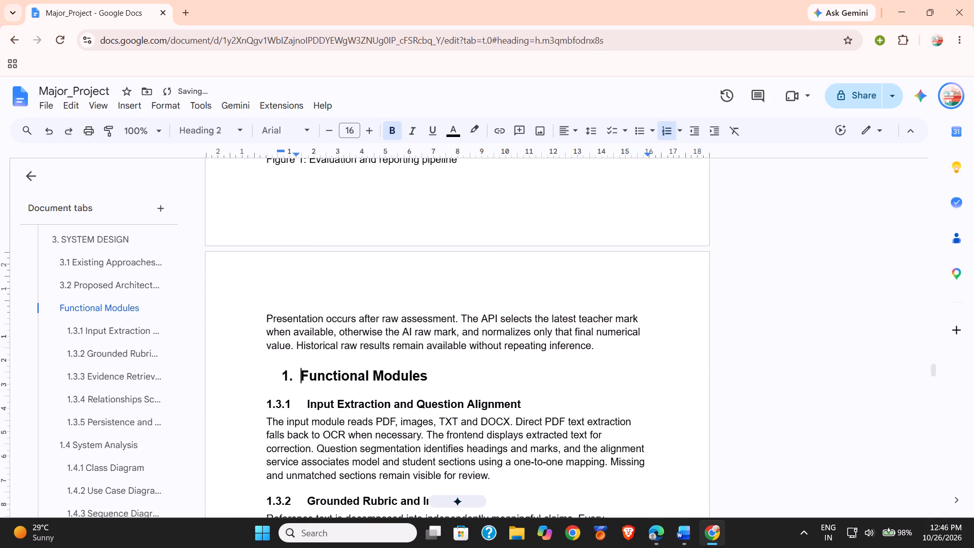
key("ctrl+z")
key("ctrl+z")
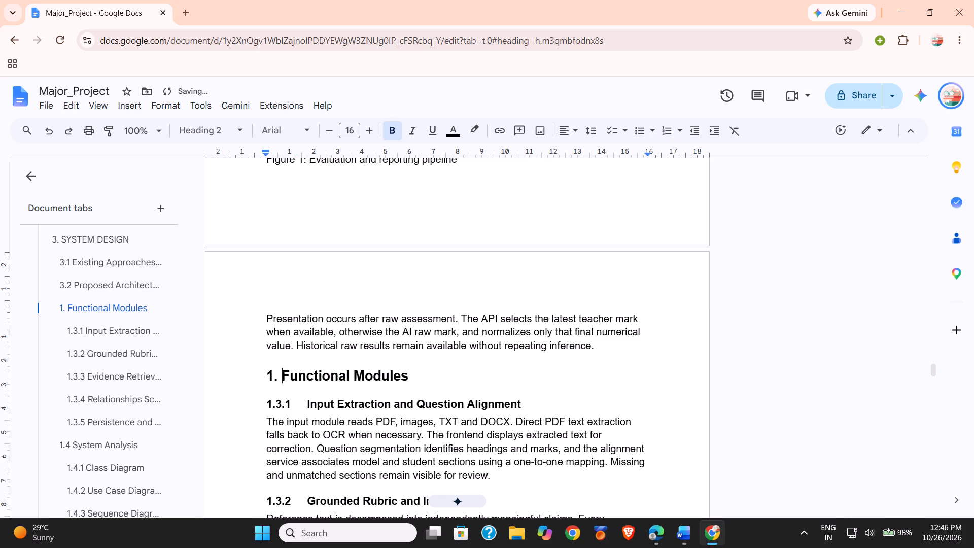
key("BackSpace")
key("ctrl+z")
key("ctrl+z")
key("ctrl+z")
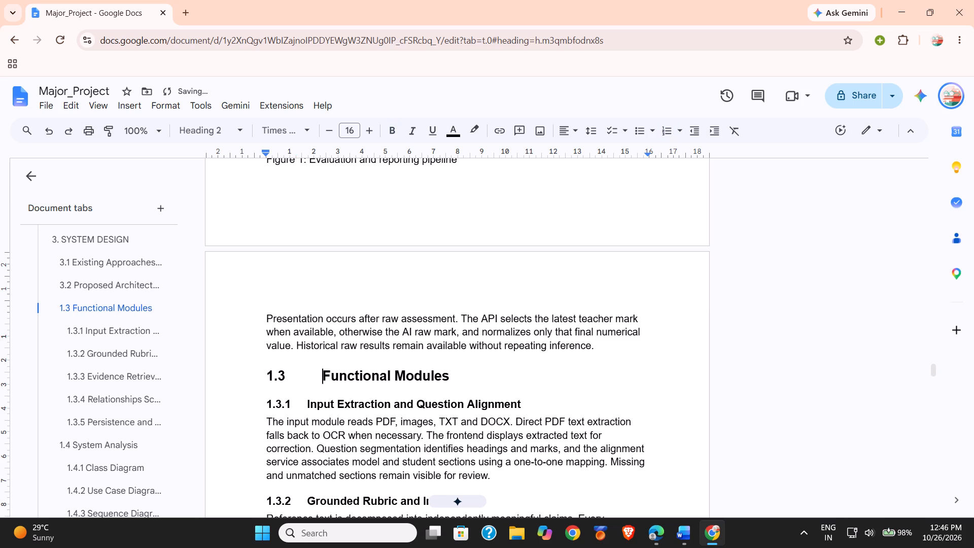
Replace the wide gap between 1.3 and "Functional Modules" with two spaces, keeping the section number.
key("ctrl+BackSpace")
type("3")
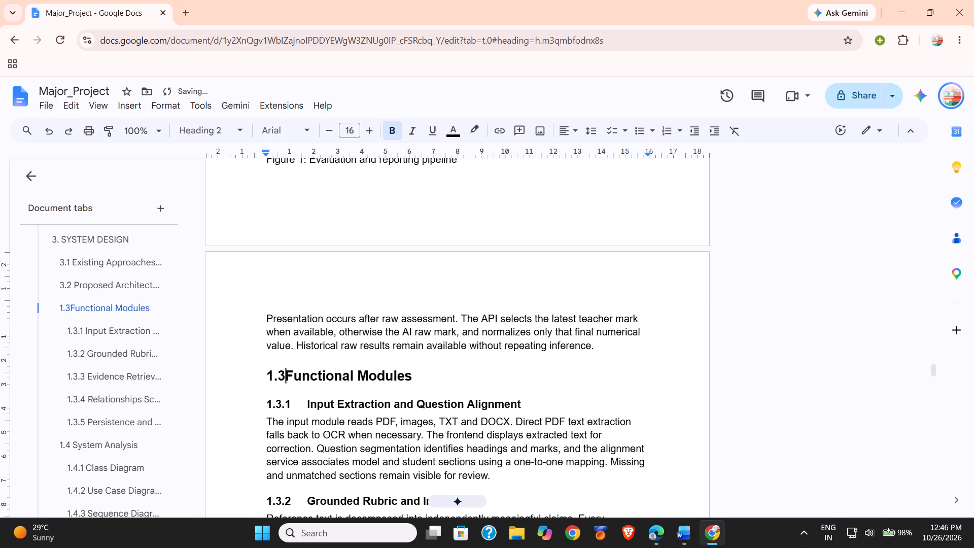
key("space")
key("space")
Renumber the Functional Modules heading as 3.3, keeping it on its own line as a heading.
key("ctrl+Left")
key("ctrl+Left")
key("3")
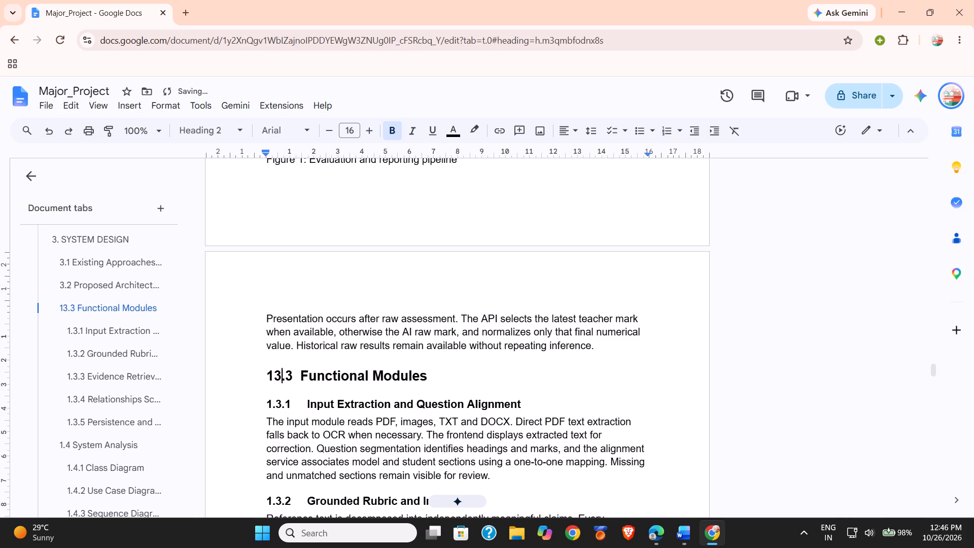
key("BackSpace")
key("BackSpace")
key("BackSpace")
key("3")
key("ctrl+z")
key("ctrl+z")
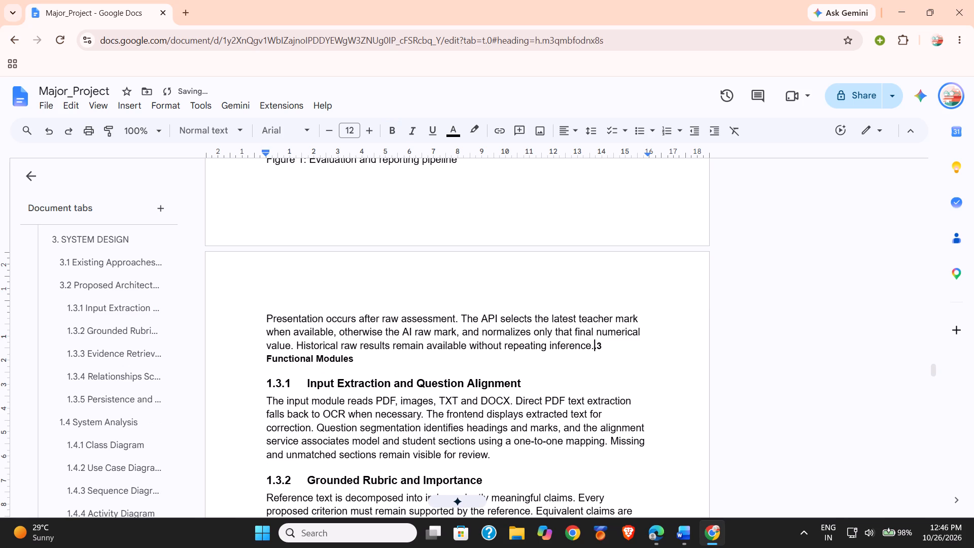
key("BackSpace")
key("BackSpace")
key("3")
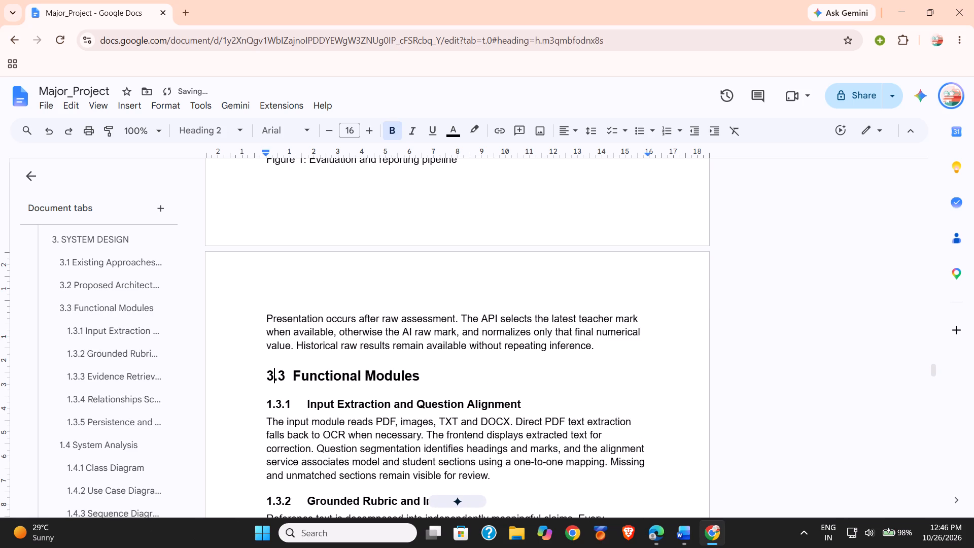
Renumber the Input Extraction, Grounded Rubric and Evidence Retrieval subsection headings as 3.3.1, 3.3.2 and 3.3.3.
scroll(322, 370, "down", 2)
left_click(272, 342)
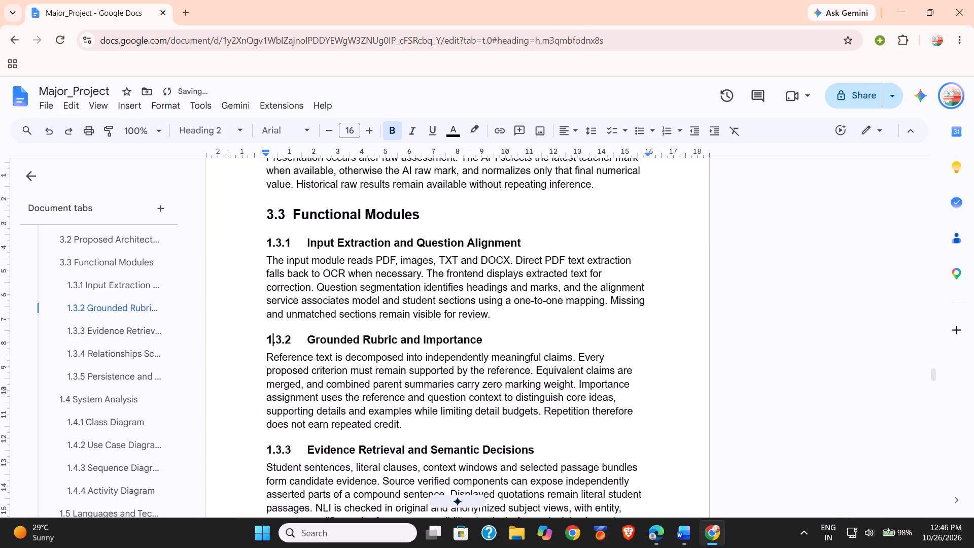
key("BackSpace")
key("3")
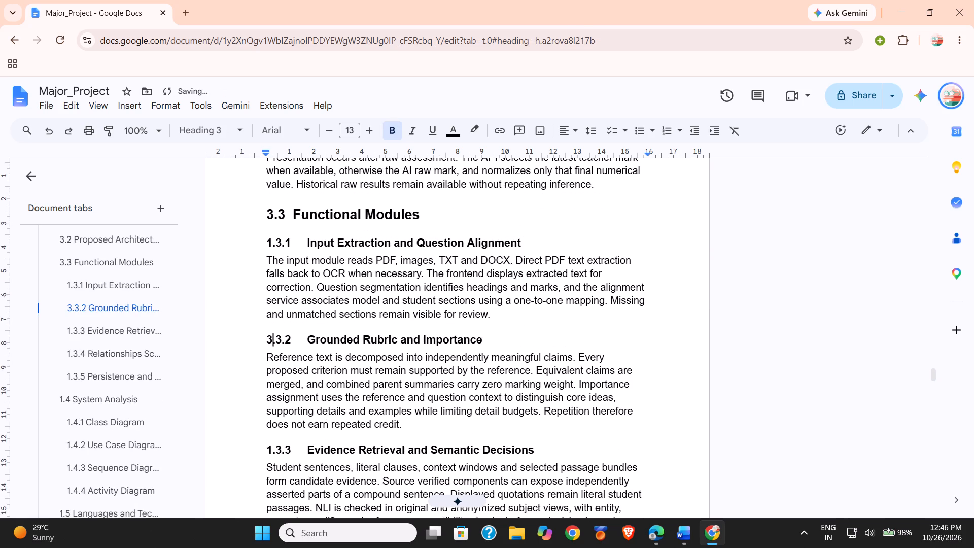
left_click(270, 454)
key("BackSpace")
key("3")
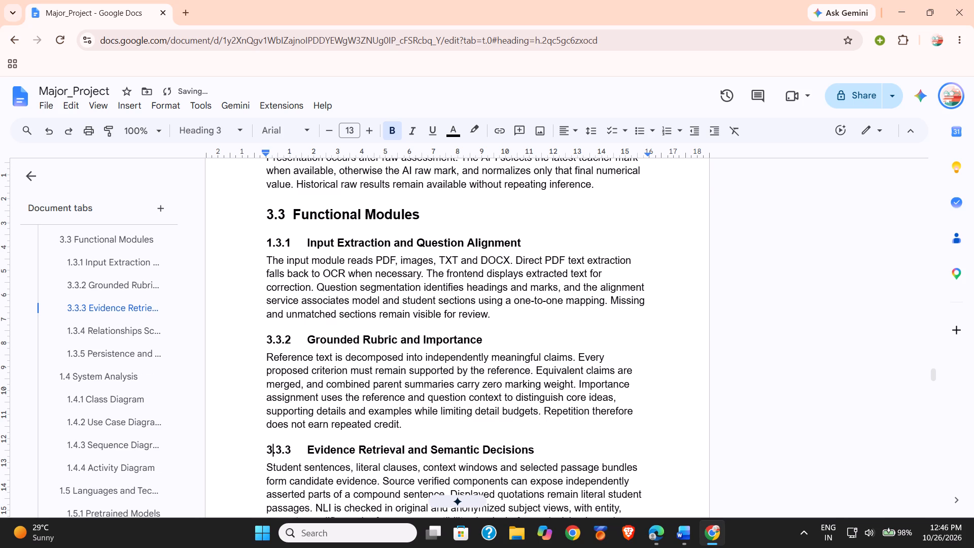
left_click(273, 243)
key("BackSpace")
key("3")
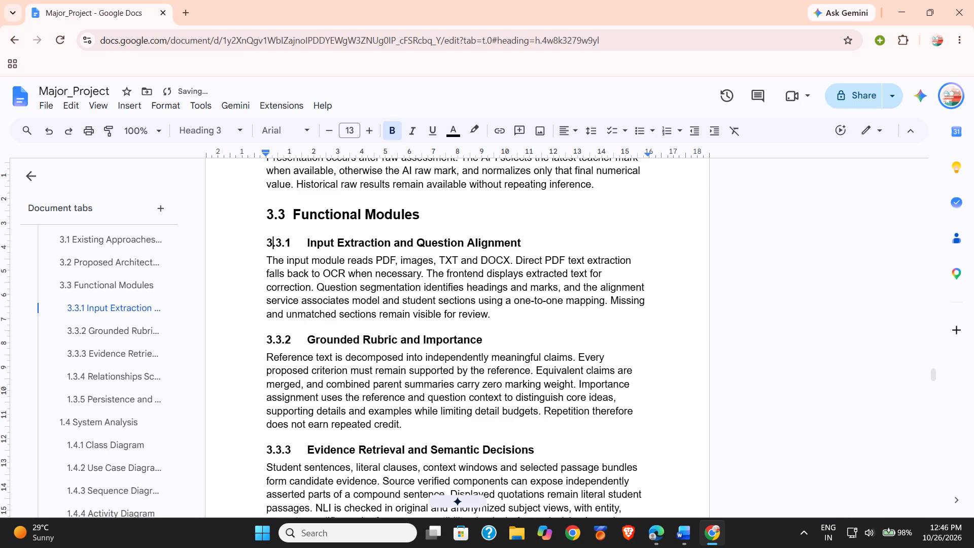
Renumber the Relationships Scoring and Feedback heading as 3.3.4 and the Persistence and Teacher Review heading as 3.3.5.
left_click(268, 384)
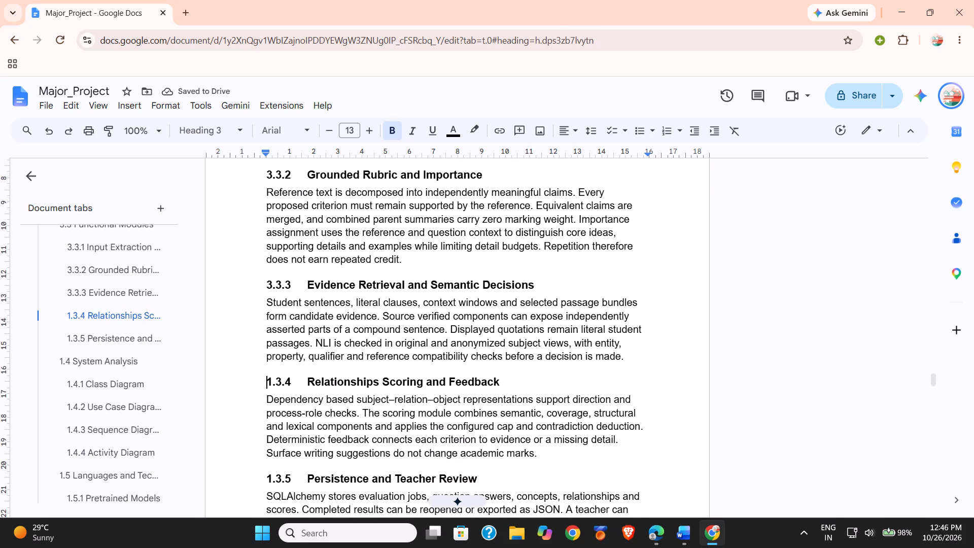
key("Delete")
key("3")
scroll(268, 384, "down", 1)
left_click(271, 392)
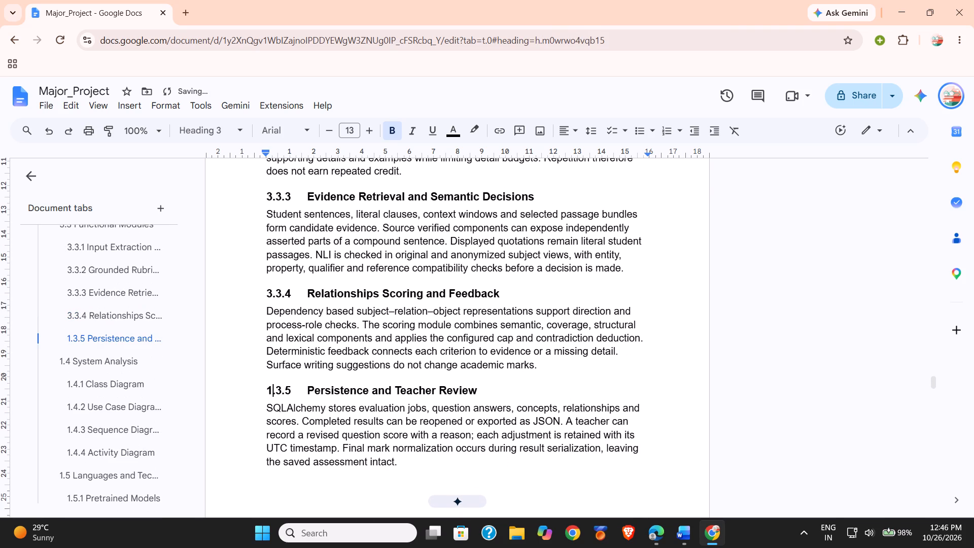
key("BackSpace")
key("3")
Renumber the System Analysis section heading as 3.4.
scroll(271, 392, "down", 3)
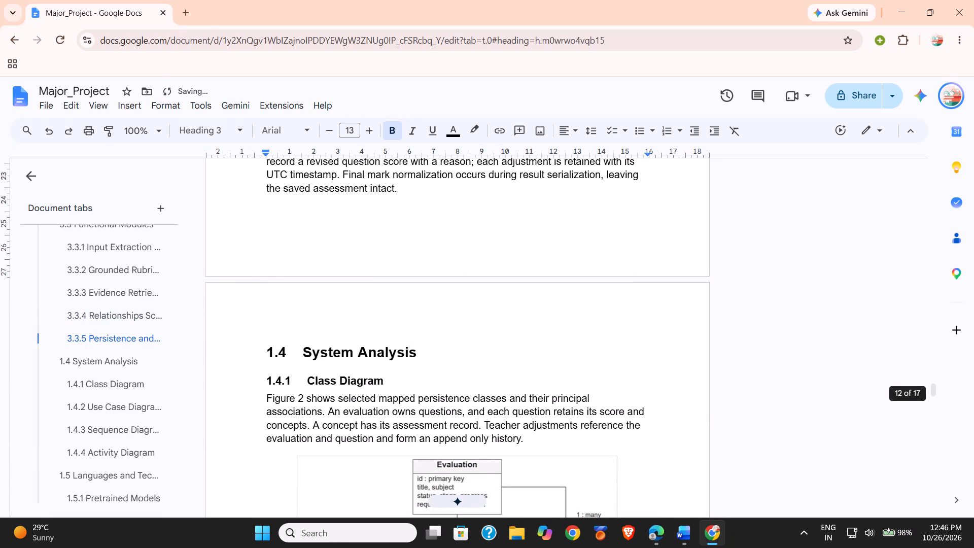
left_click(274, 350)
key("BackSpace")
key("3")
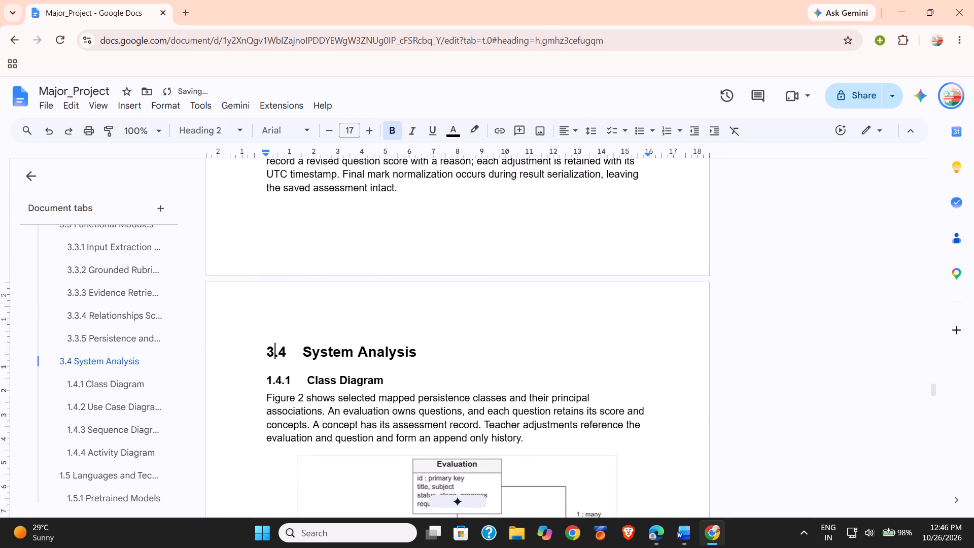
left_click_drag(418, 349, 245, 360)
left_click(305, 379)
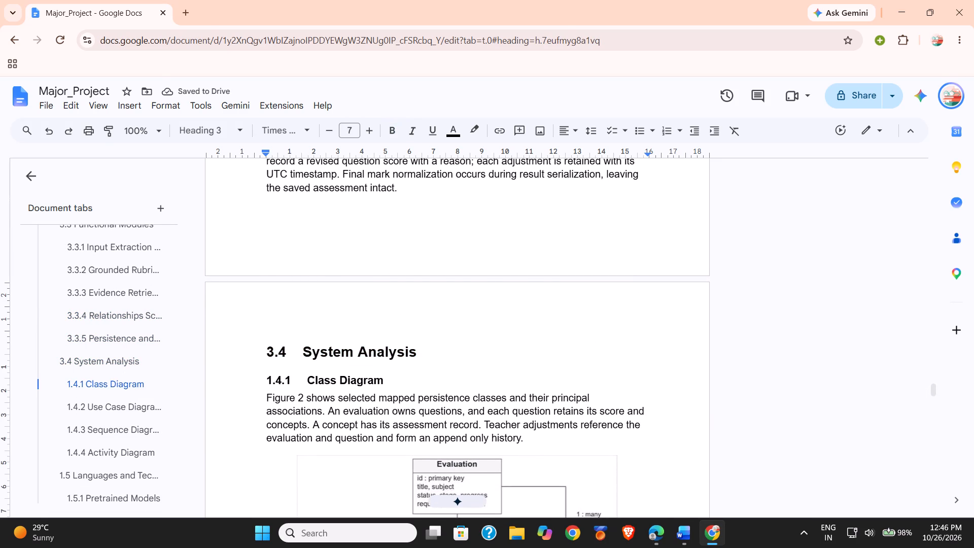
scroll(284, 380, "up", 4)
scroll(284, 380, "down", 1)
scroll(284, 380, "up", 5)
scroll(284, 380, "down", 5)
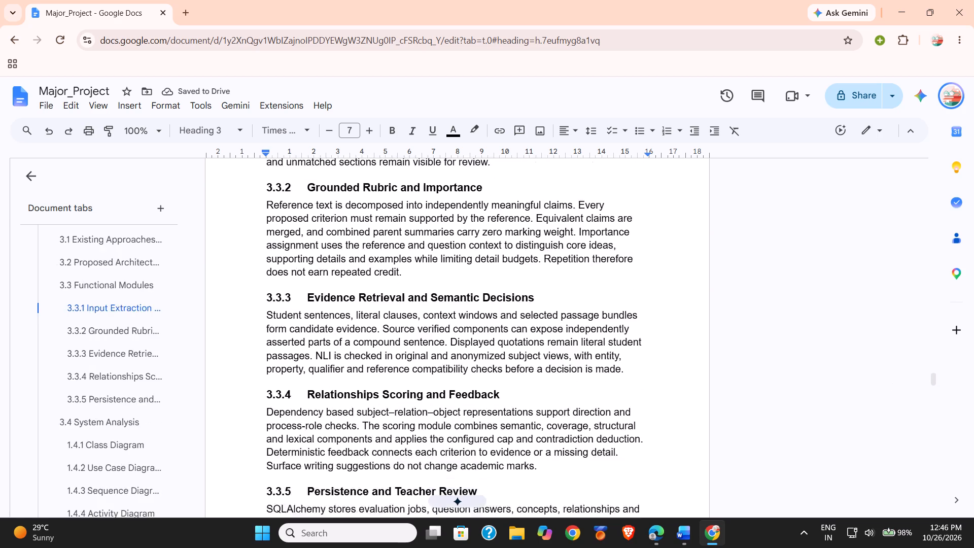
Renumber the Class Diagram heading as 3.4.1 and the Use Case Diagram heading as 3.4.2.
scroll(284, 380, "down", 3)
left_click(273, 272)
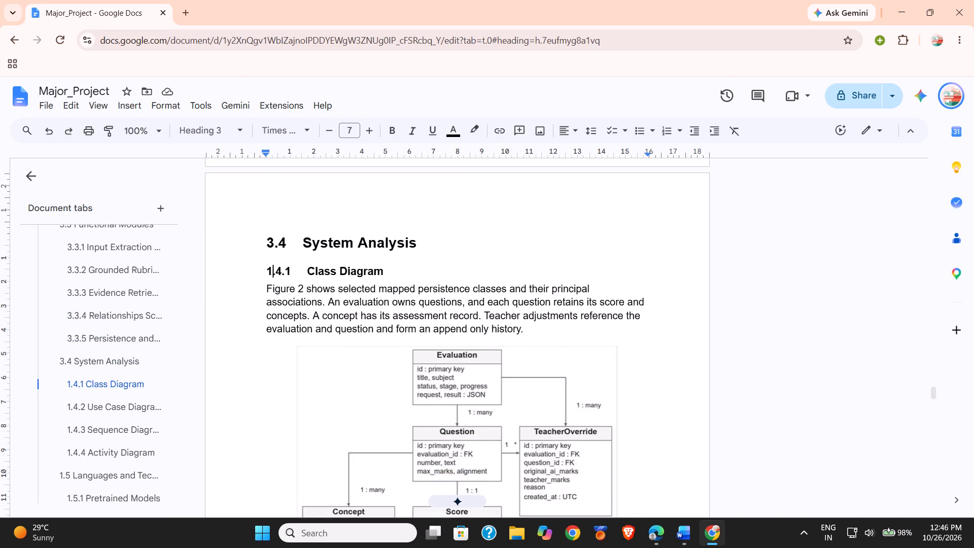
key("BackSpace")
key("3")
scroll(273, 272, "down", 3)
scroll(302, 439, "down", 1)
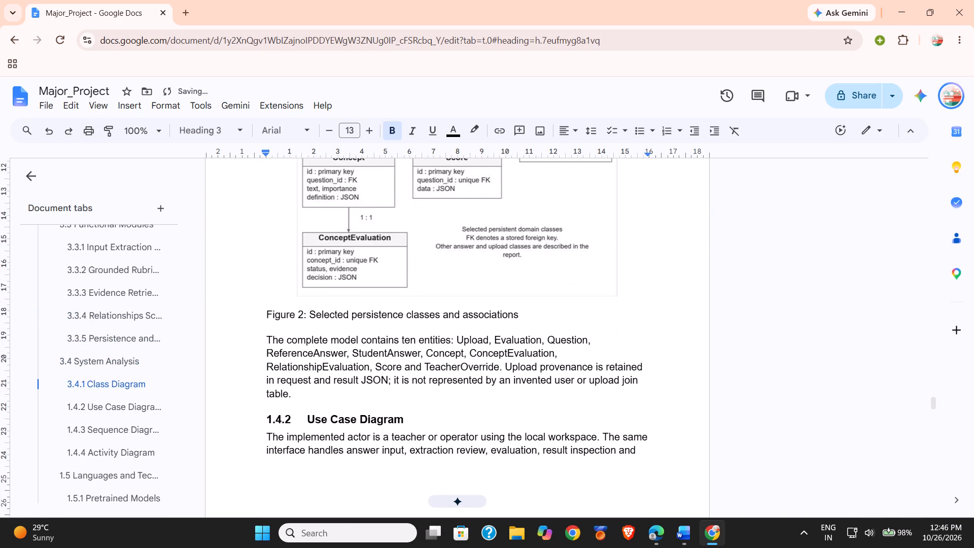
left_click(271, 419)
key("BackSpace")
key("3")
Renumber the Sequence Diagram heading as 3.4.3 and the Activity Diagram heading as 3.4.4.
scroll(271, 419, "down", 3)
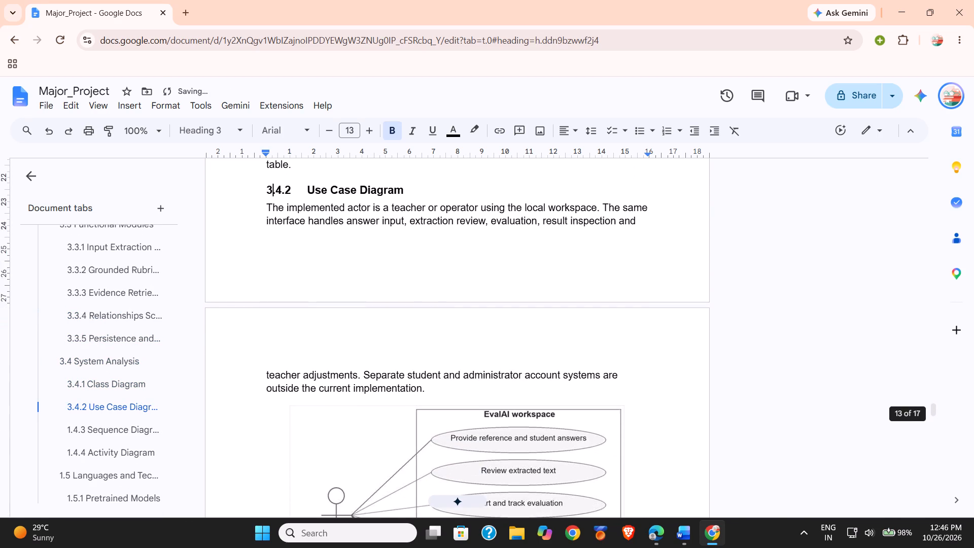
scroll(282, 370, "down", 5)
left_click(273, 384)
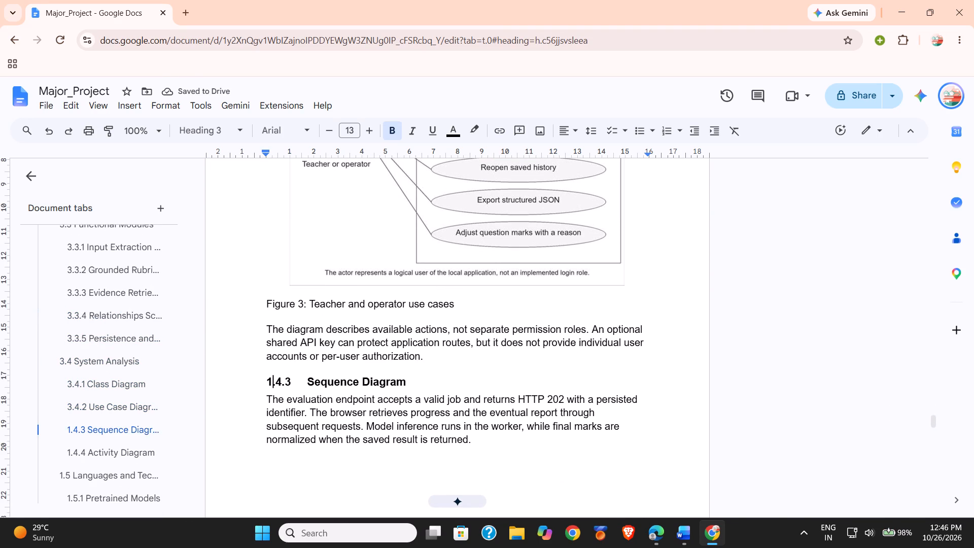
key("BackSpace")
key("3")
scroll(273, 384, "down", 3)
scroll(298, 422, "down", 4)
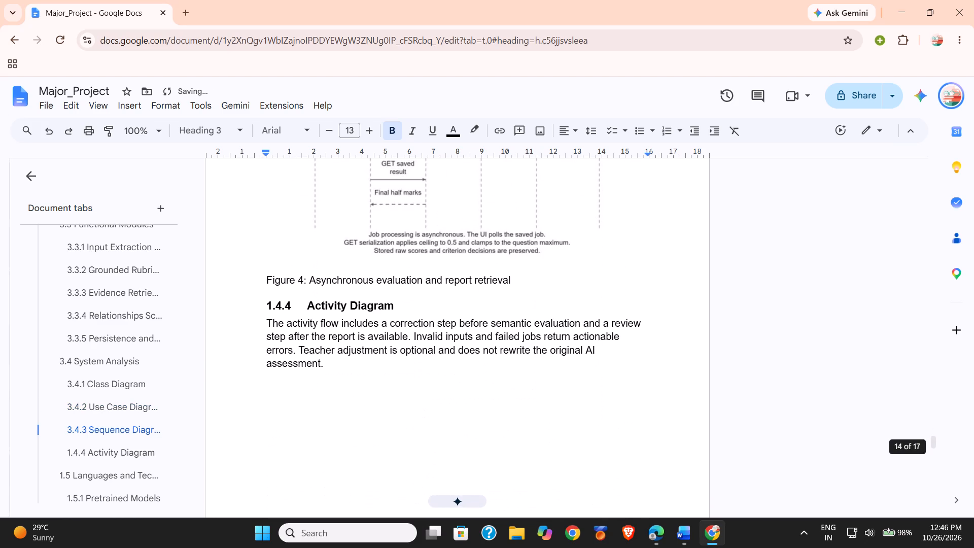
left_click(272, 309)
key("BackSpace")
key("3")
Renumber the Languages and Technologies section heading as 3.5.
scroll(272, 309, "down", 3)
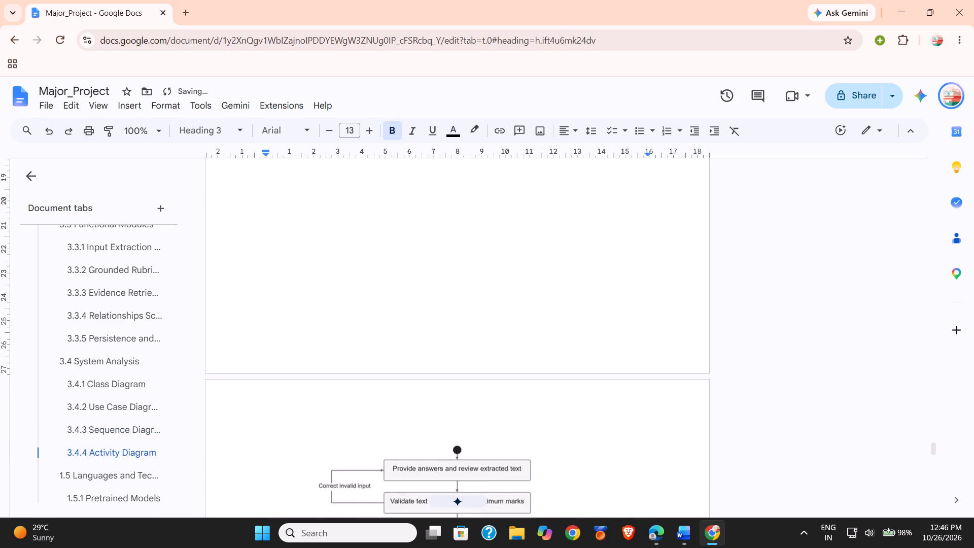
scroll(272, 309, "down", 2)
left_click(272, 349)
key("BackSpace")
key("3")
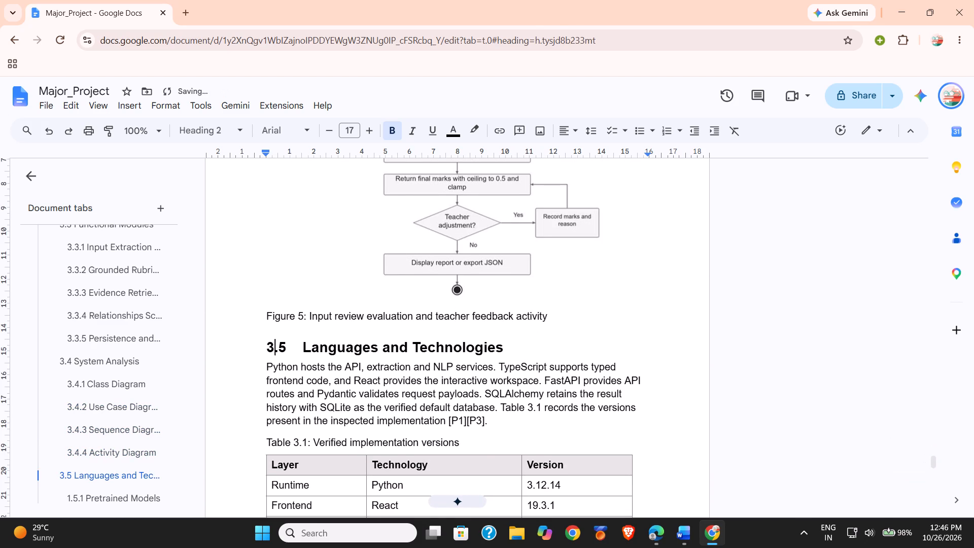
Renumber the Pretrained Models heading as 3.5.1.
scroll(272, 349, "down", 7)
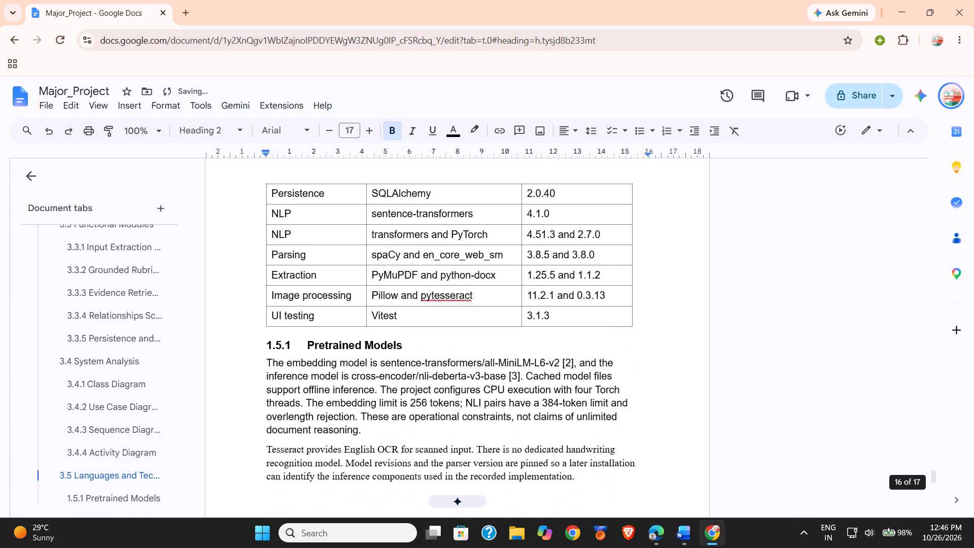
left_click(271, 348)
key("BackSpace")
key("3")
Start a new paragraph after the serif Tesseract one: "Tesseract provides English OCR for scanned input. There is no dedicated handwriting recognition model.".
scroll(271, 348, "down", 2)
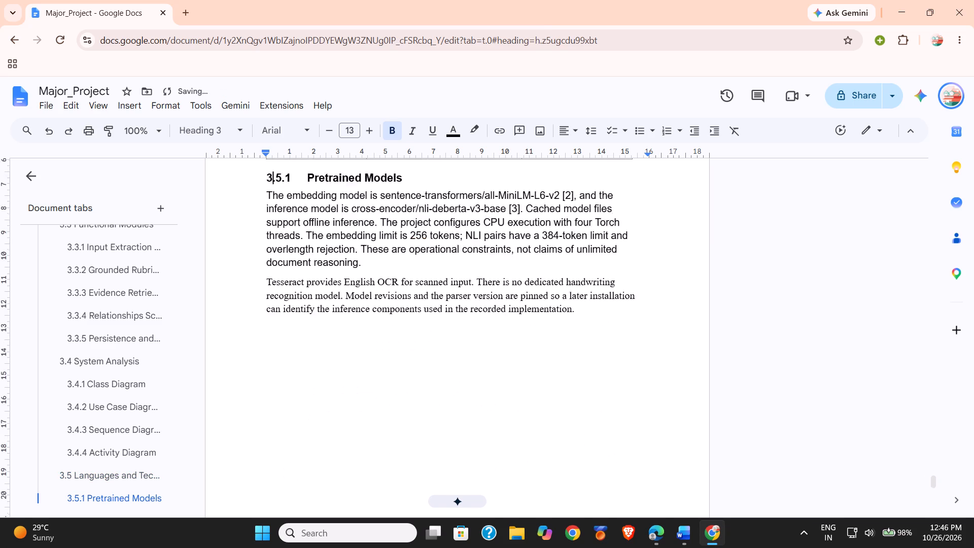
scroll(271, 348, "down", 4)
scroll(289, 379, "up", 5)
scroll(289, 379, "down", 3)
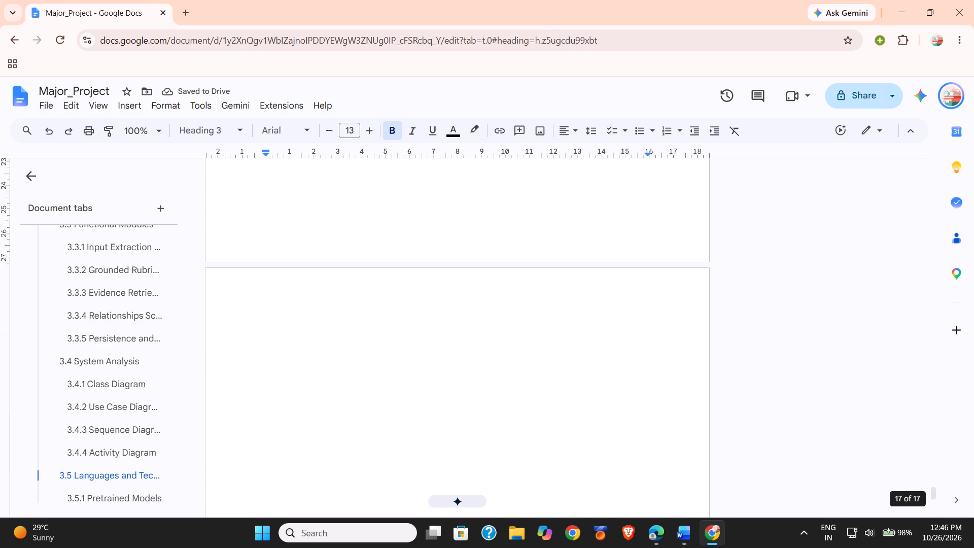
scroll(289, 379, "down", 2)
scroll(289, 379, "up", 5)
scroll(289, 379, "right", 1)
left_click(344, 259)
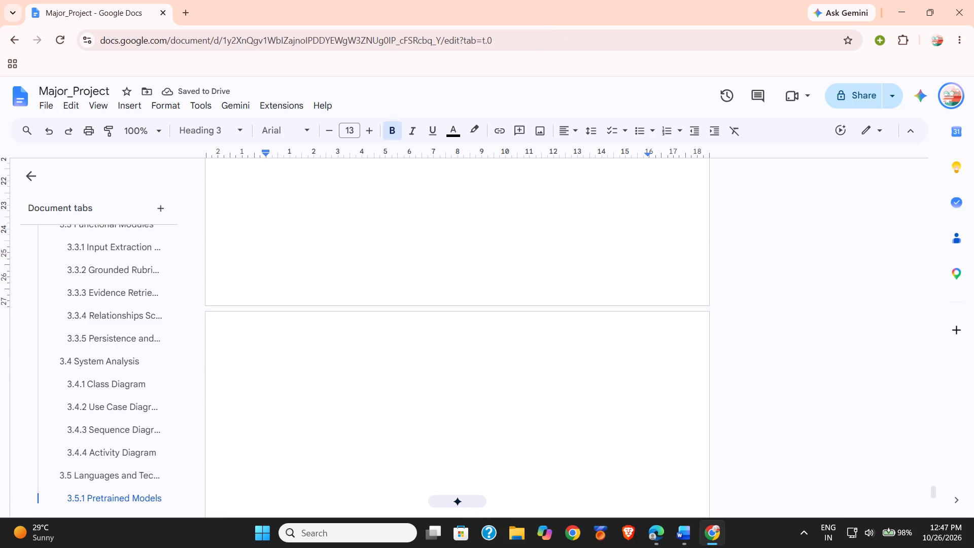
scroll(344, 259, "up", 3)
left_click(341, 314)
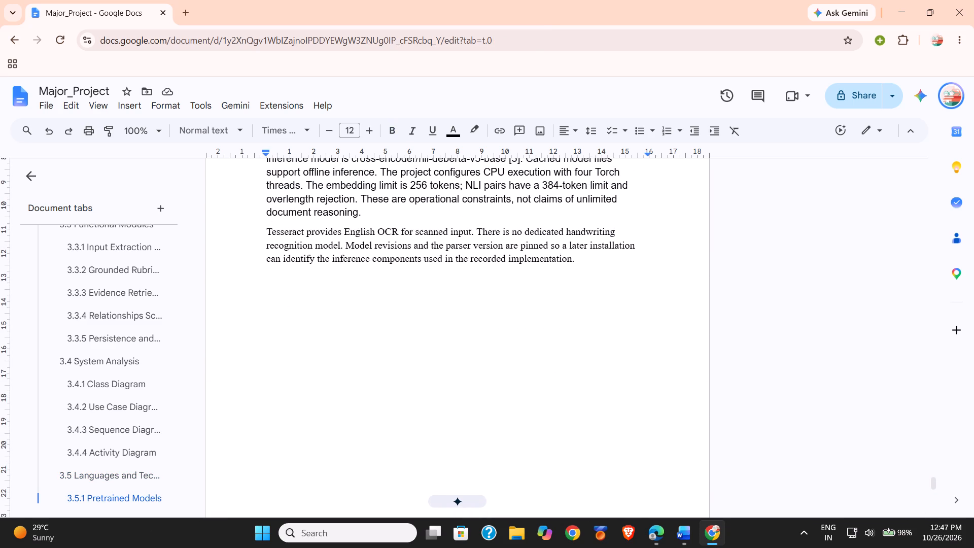
left_click_drag(592, 259, 584, 266)
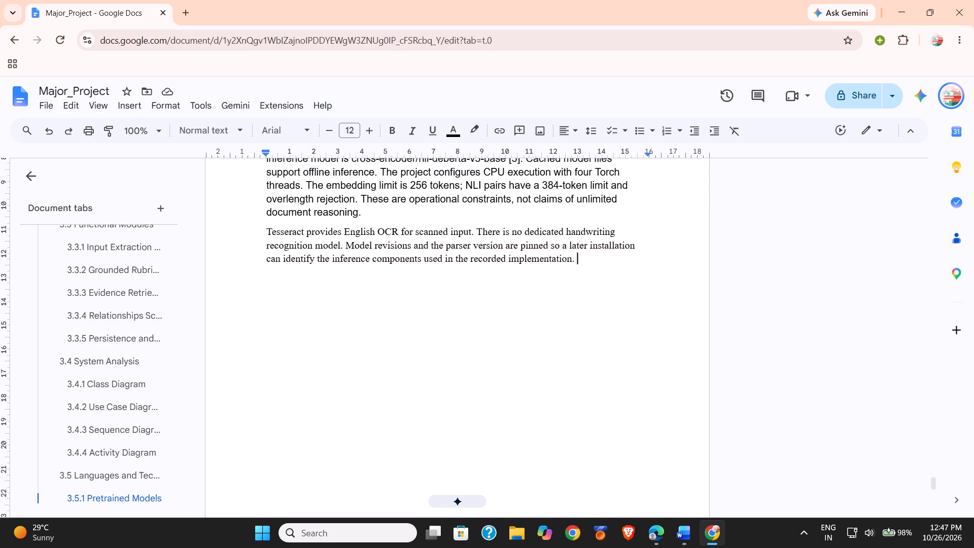
left_click(584, 266)
key("Return")
type("Tessae")
key("BackSpace")
key("BackSpace")
type("eract provides English OCR for scn")
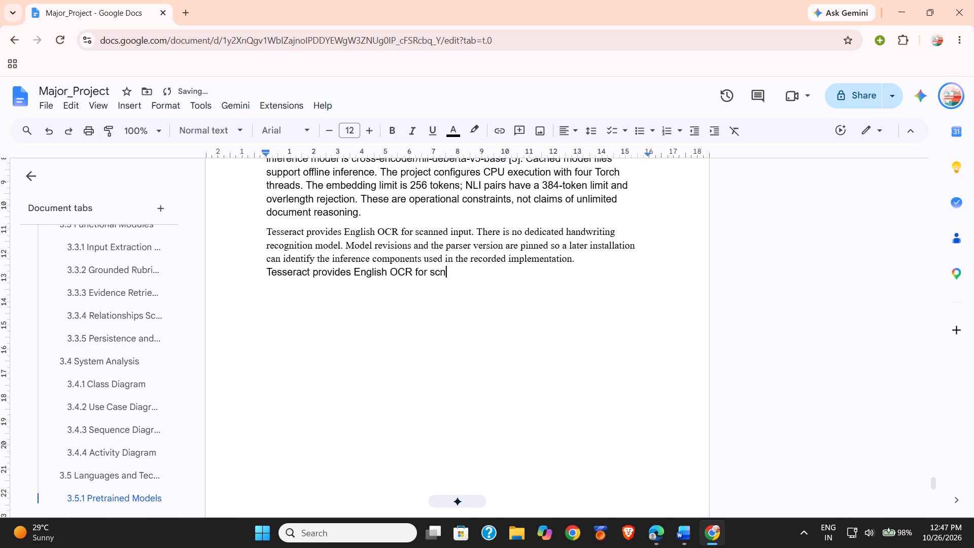
key("BackSpace")
type("anned ino")
key("BackSpace")
type("put. There is no dedicated handwrit")
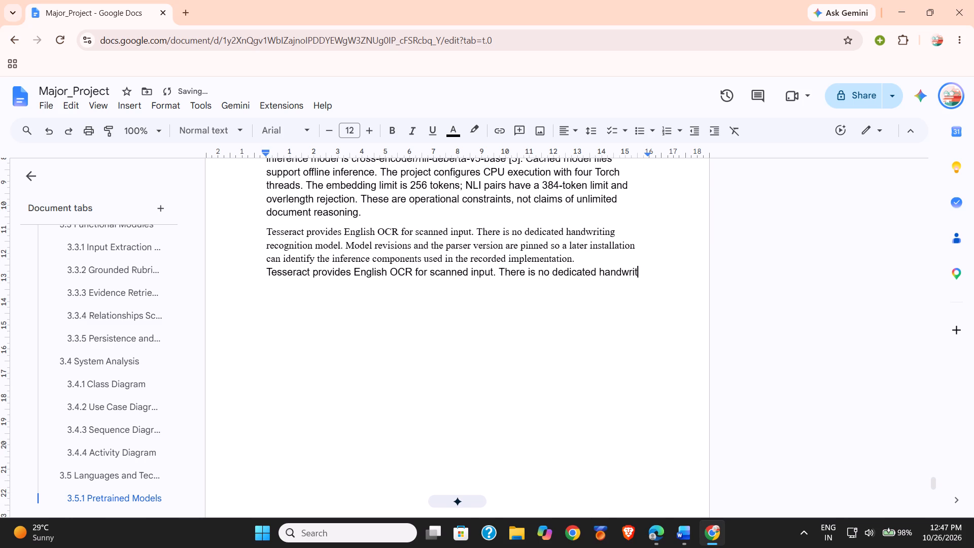
type("ing")
key("space")
type("reco")
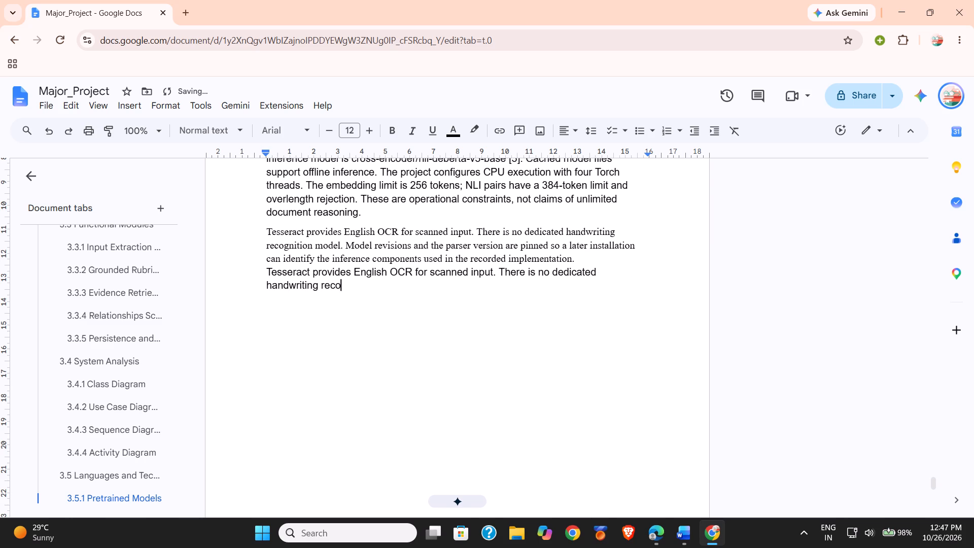
type("gnition model. Model reivi")
Continue the new paragraph with "Model revisions and the parser version are pinned so a later installation can identify".
key("BackSpace")
key("BackSpace")
key("BackSpace")
type("visions and the per")
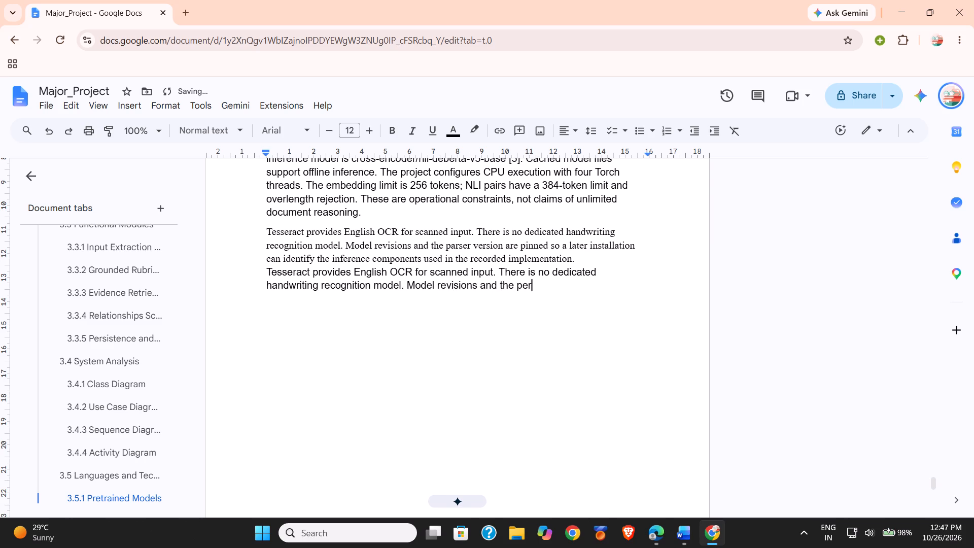
key("BackSpace")
key("BackSpace")
type("arose")
key("BackSpace")
key("BackSpace")
key("BackSpace")
type("ser p")
key("BackSpace")
type("version are pinned so a later installa")
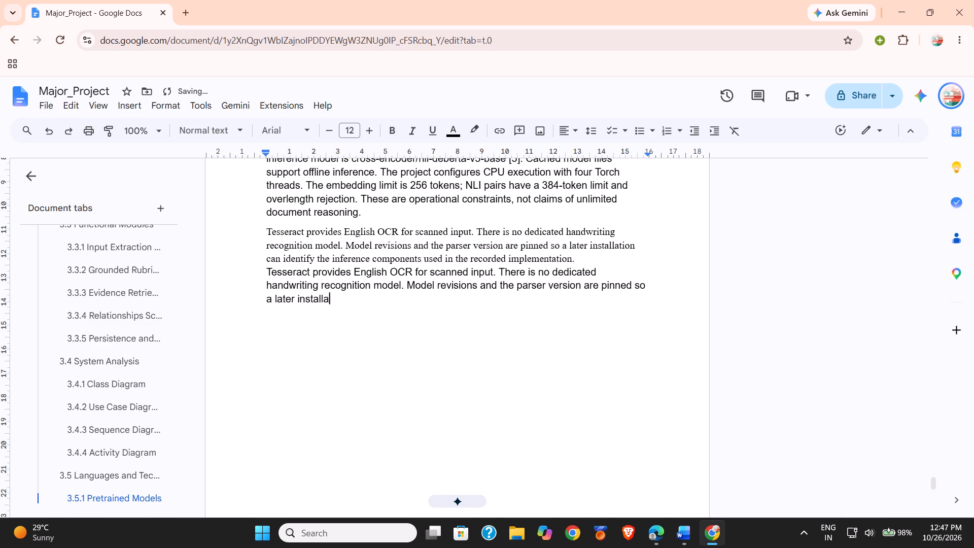
type("i")
key("BackSpace")
type("tion a")
key("BackSpace")
type("can indentidy")
key("BackSpace")
key("BackSpace")
type("fy")
key("space")
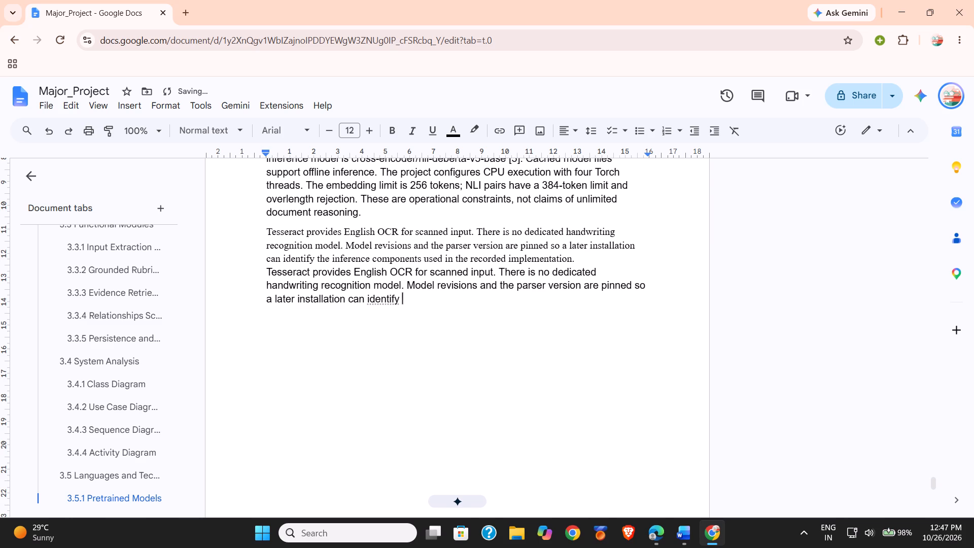
Complete the sentence with "the inference components used in the recorded implementation.".
type("the intere")
key("BackSpace")
key("BackSpace")
key("BackSpace")
key("BackSpace")
key("r")
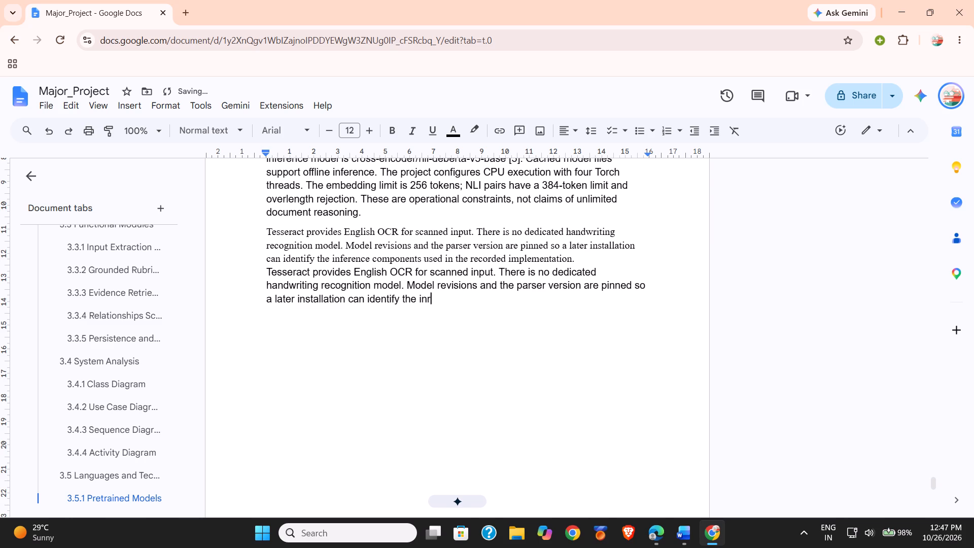
key("BackSpace")
type("ference components usn")
key("BackSpace")
key("d")
key("BackSpace")
type("ed in the record")
key("space")
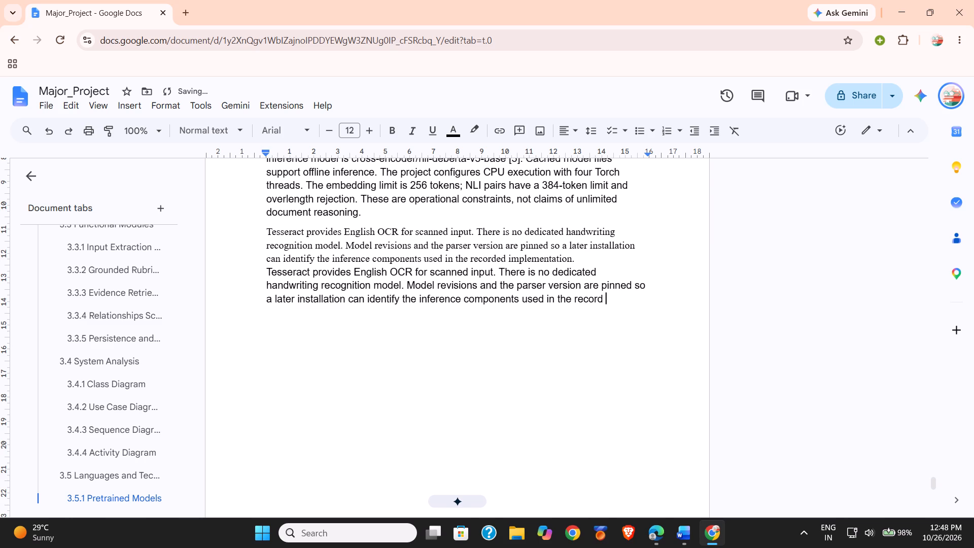
key("BackSpace")
type("ed imople")
key("BackSpace")
key("BackSpace")
key("BackSpace")
key("BackSpace")
type("plementation.")
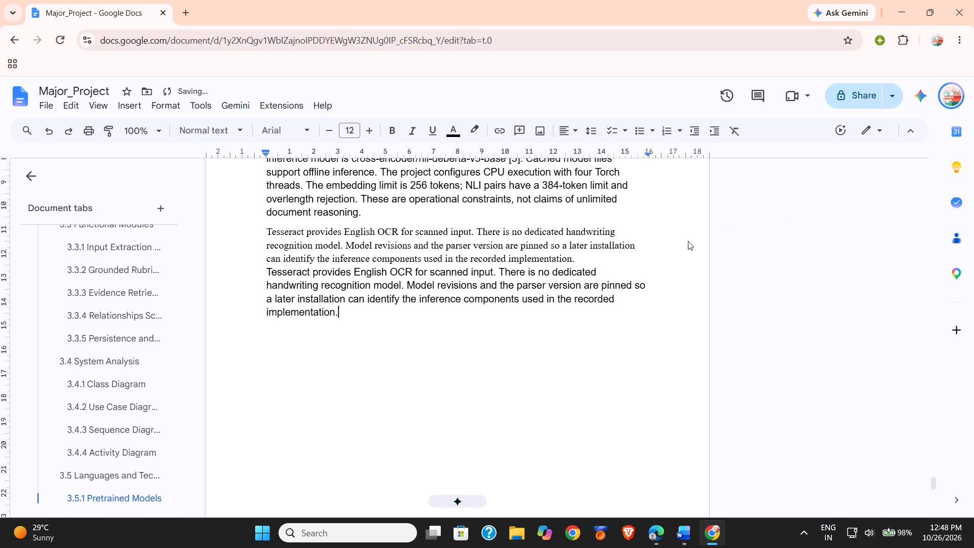
Delete the original serif Tesseract paragraph and remove the blank line above the retyped version.
left_click_drag(576, 258, 269, 226)
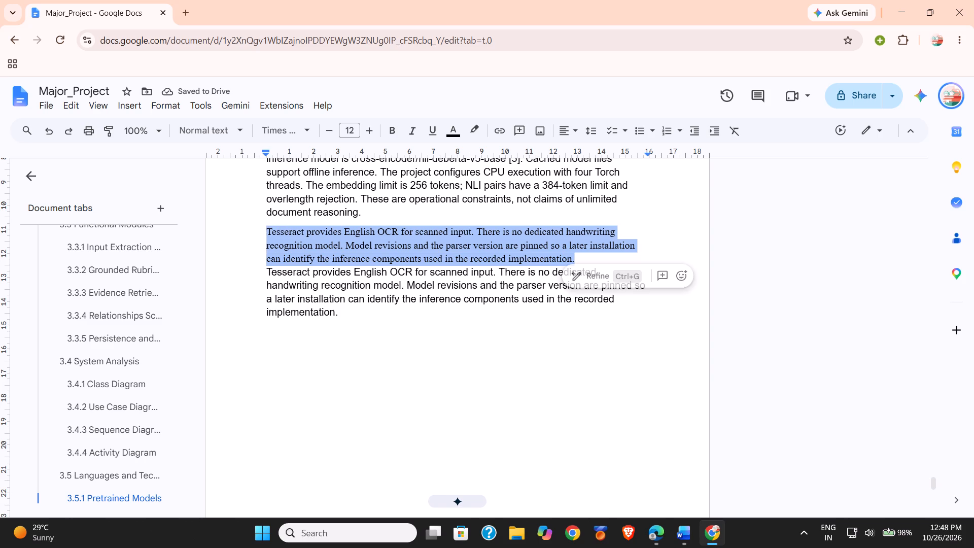
key("BackSpace")
key("BackSpace")
key("Return")
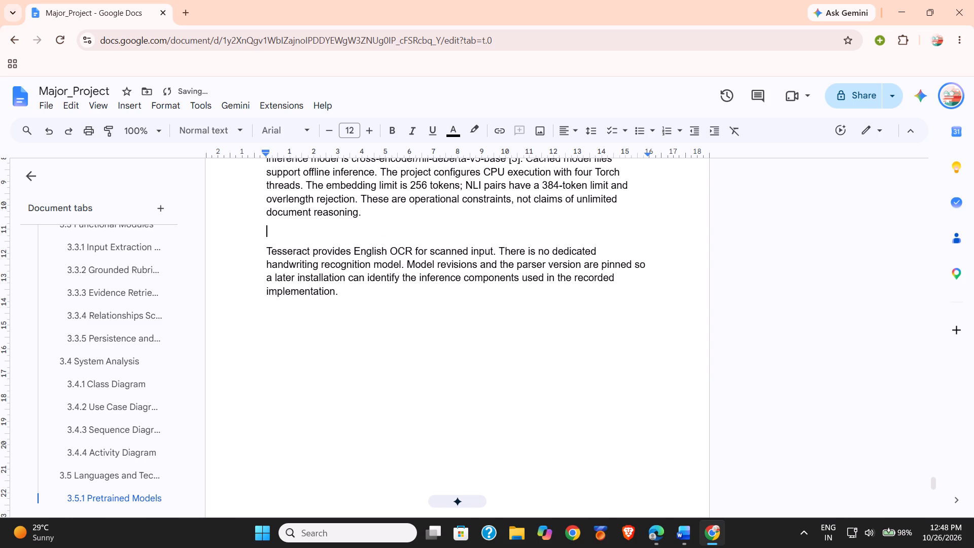
left_click(385, 281)
scroll(385, 281, "up", 2)
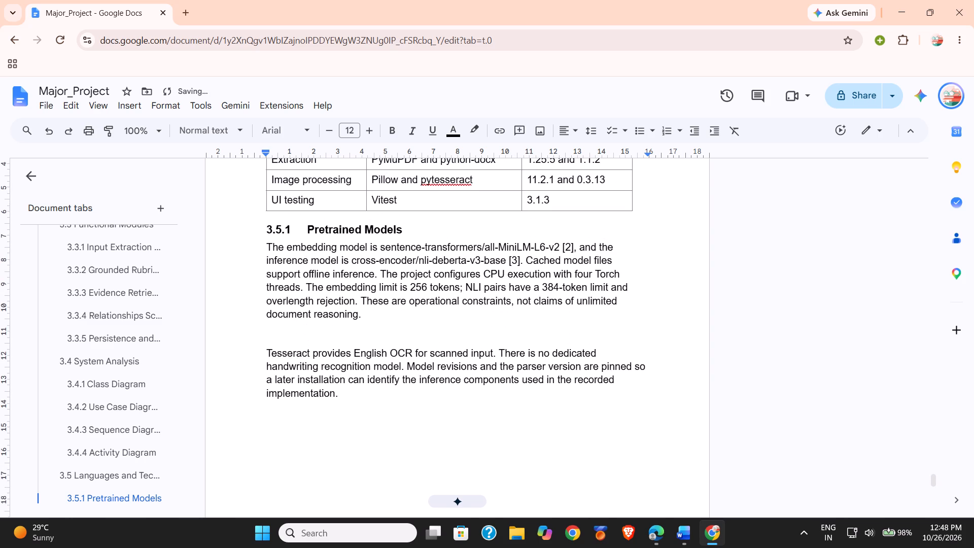
left_click(288, 335)
key("Down")
key("BackSpace")
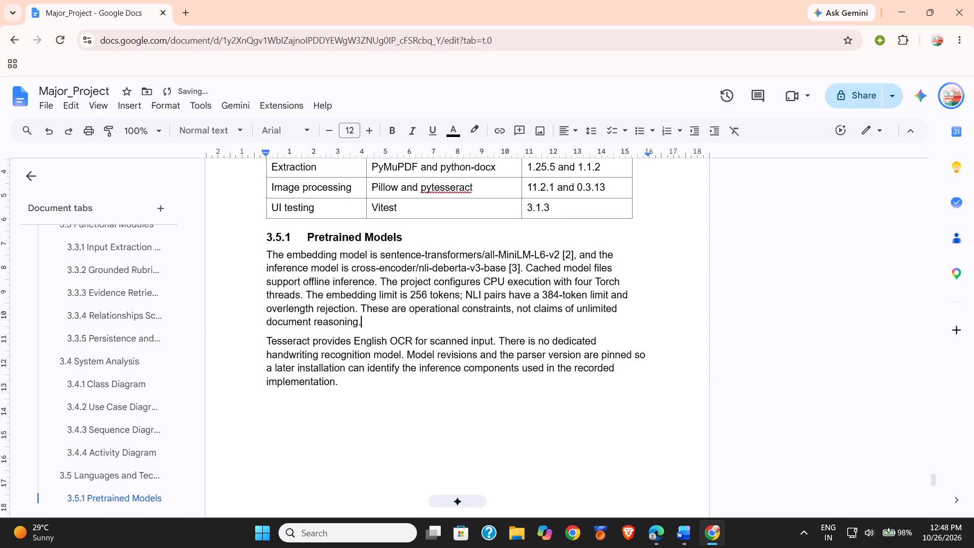
Insert a page break on a new line after the Tesseract paragraph at the end of section 3.5.1.
left_click(351, 403)
scroll(351, 403, "up", 5)
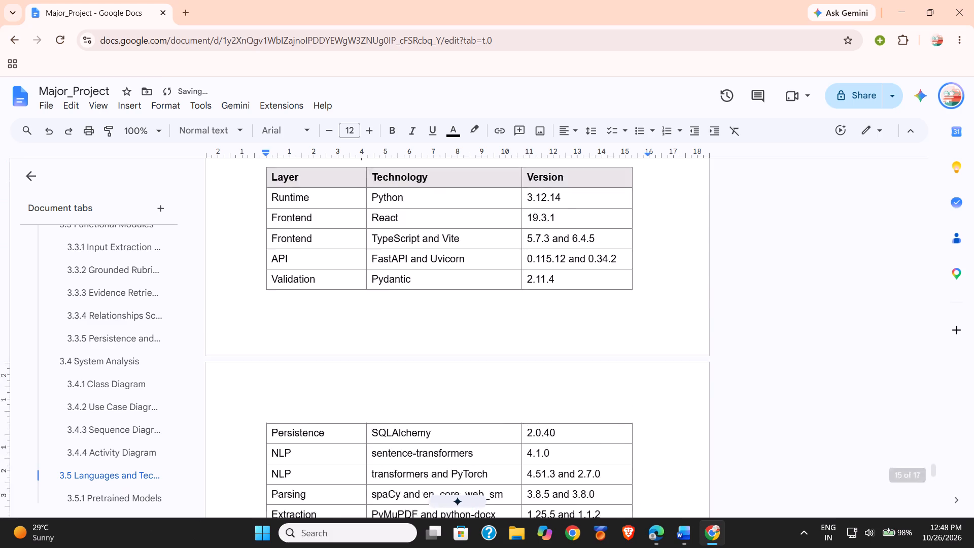
scroll(351, 403, "up", 6)
scroll(351, 403, "down", 7)
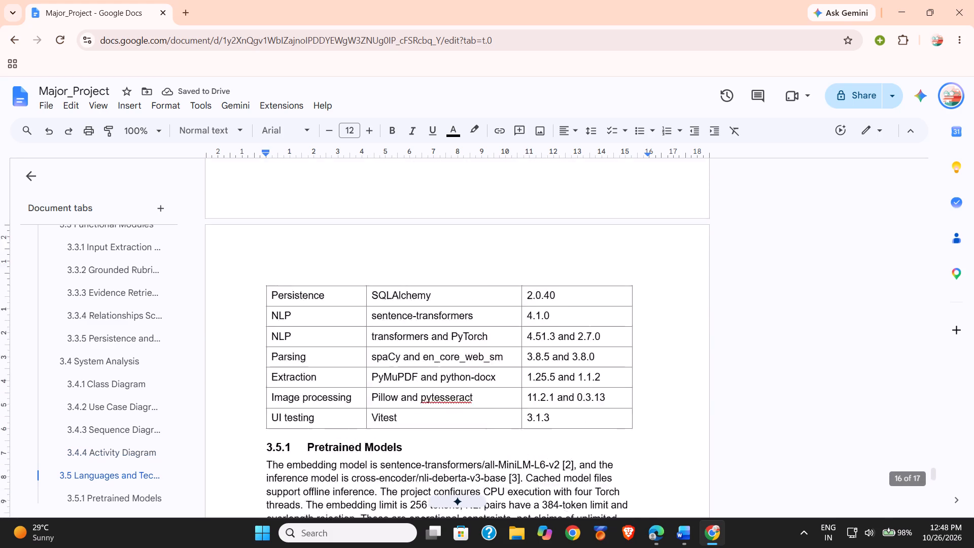
scroll(351, 403, "down", 1)
left_click(351, 385)
key("Return")
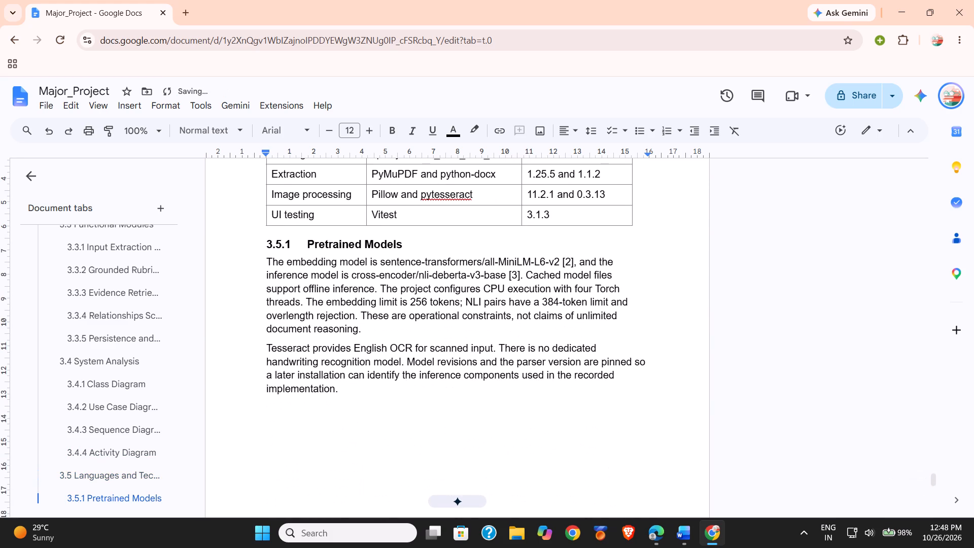
key("ctrl+Return")
scroll(351, 385, "down", 2)
scroll(403, 326, "down", 1)
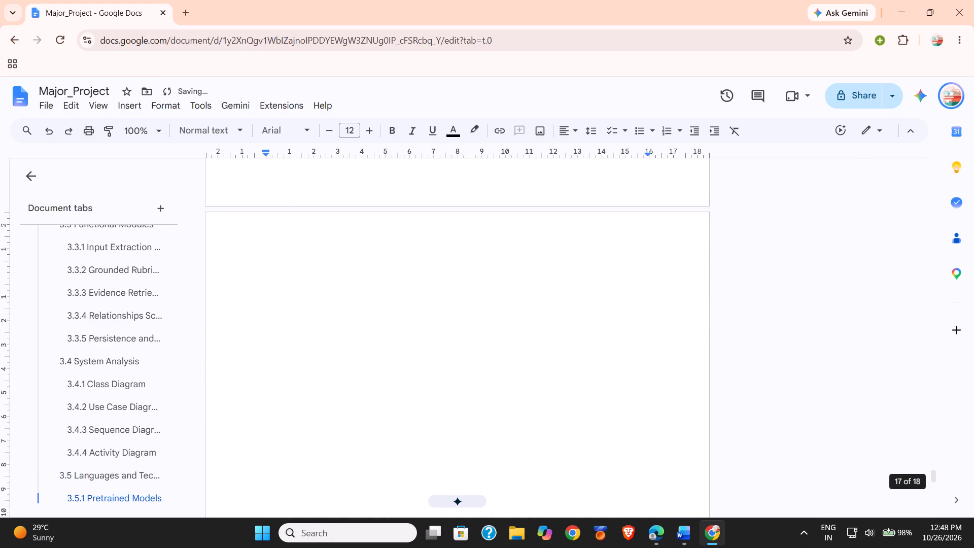
Switch to the EvalAI_Project_Report_Formatted document in Word and look through the chapter 4 sections that follow in the source report.
key("alt+Tab")
scroll(491, 336, "down", 1)
left_click(491, 336)
scroll(491, 336, "down", 10)
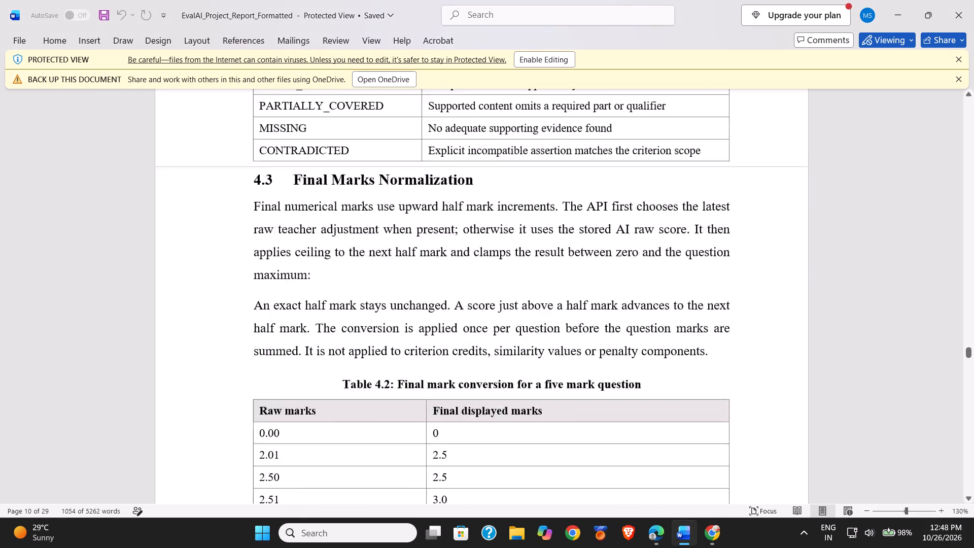
scroll(491, 336, "down", 20)
scroll(491, 336, "down", 8)
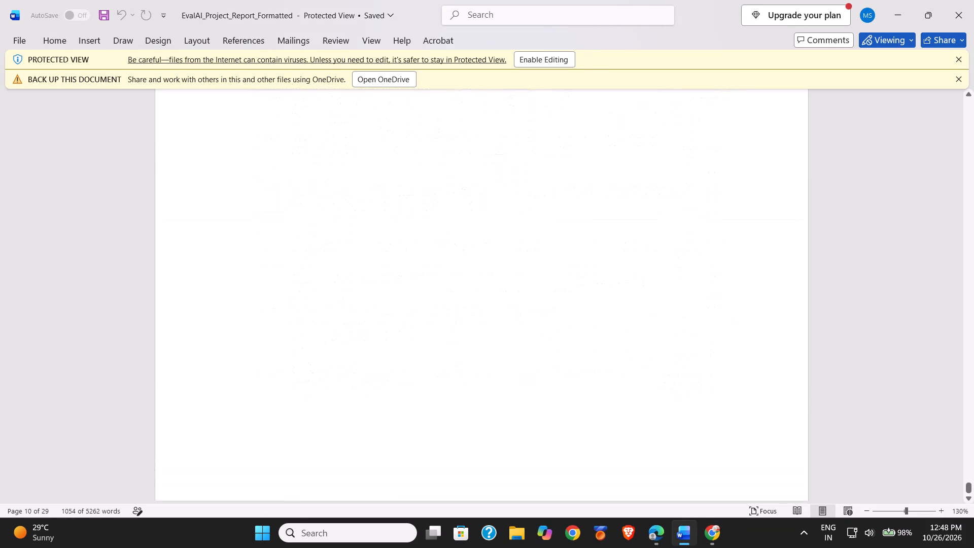
scroll(491, 336, "up", 15)
scroll(491, 336, "up", 8)
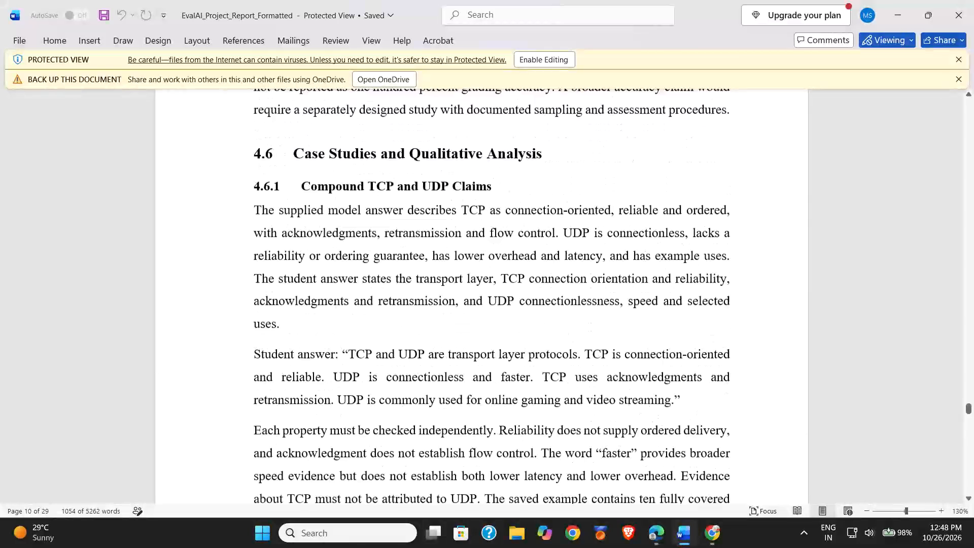
scroll(491, 336, "up", 3)
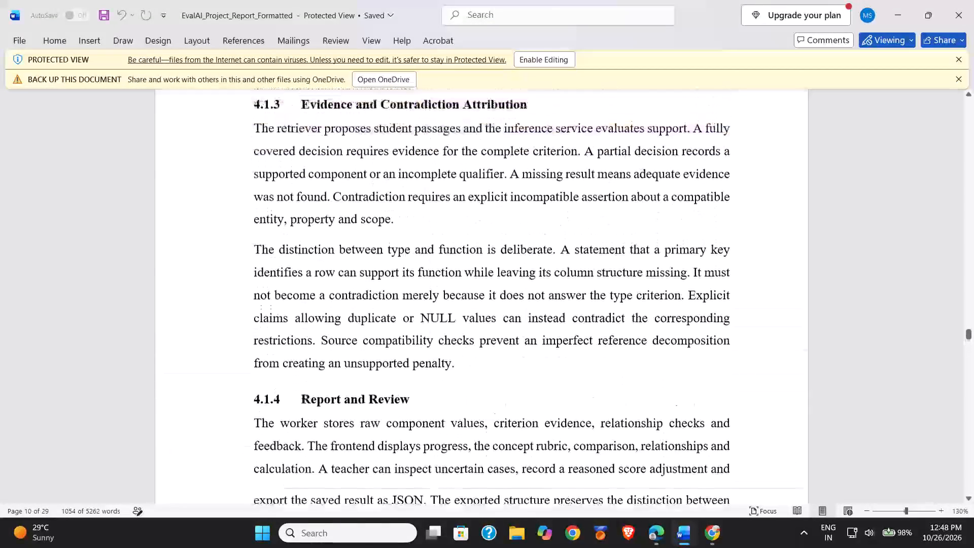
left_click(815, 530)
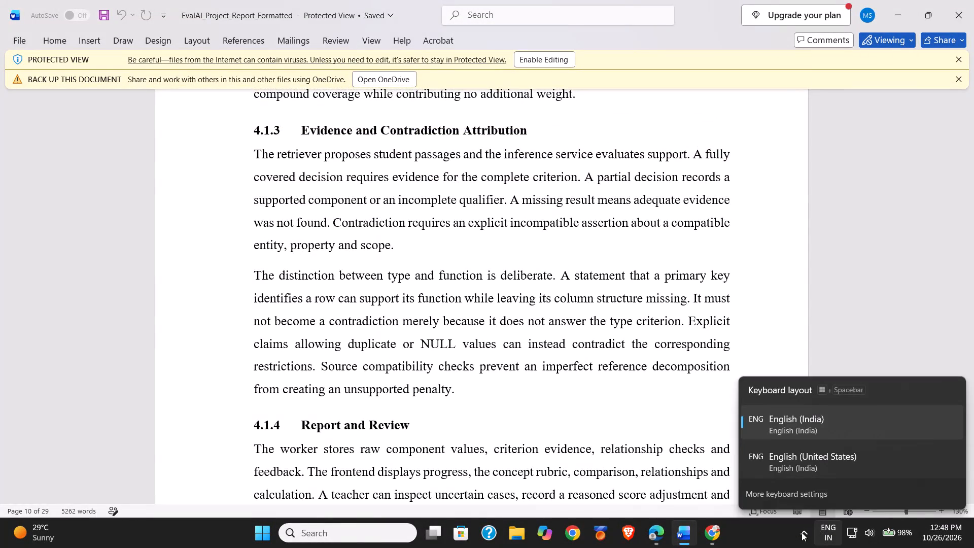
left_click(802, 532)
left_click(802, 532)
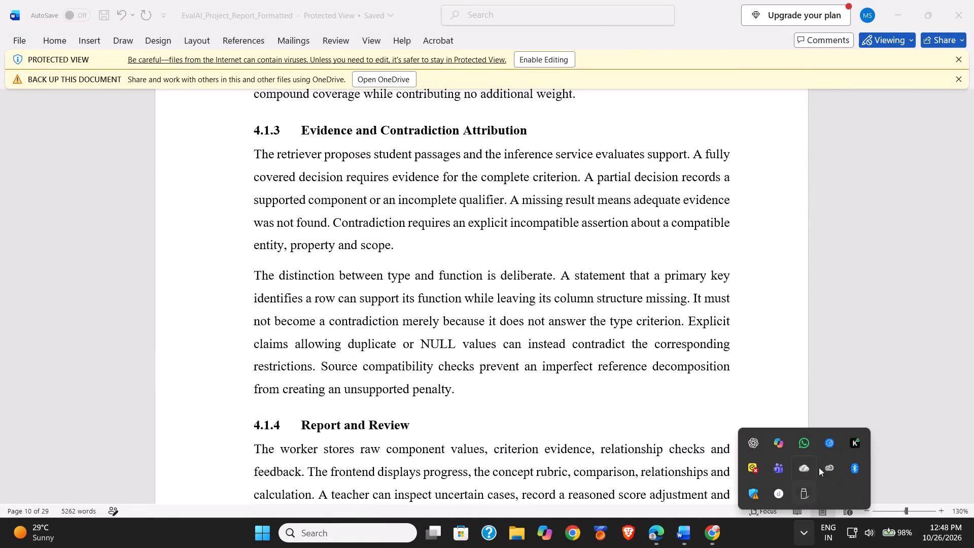